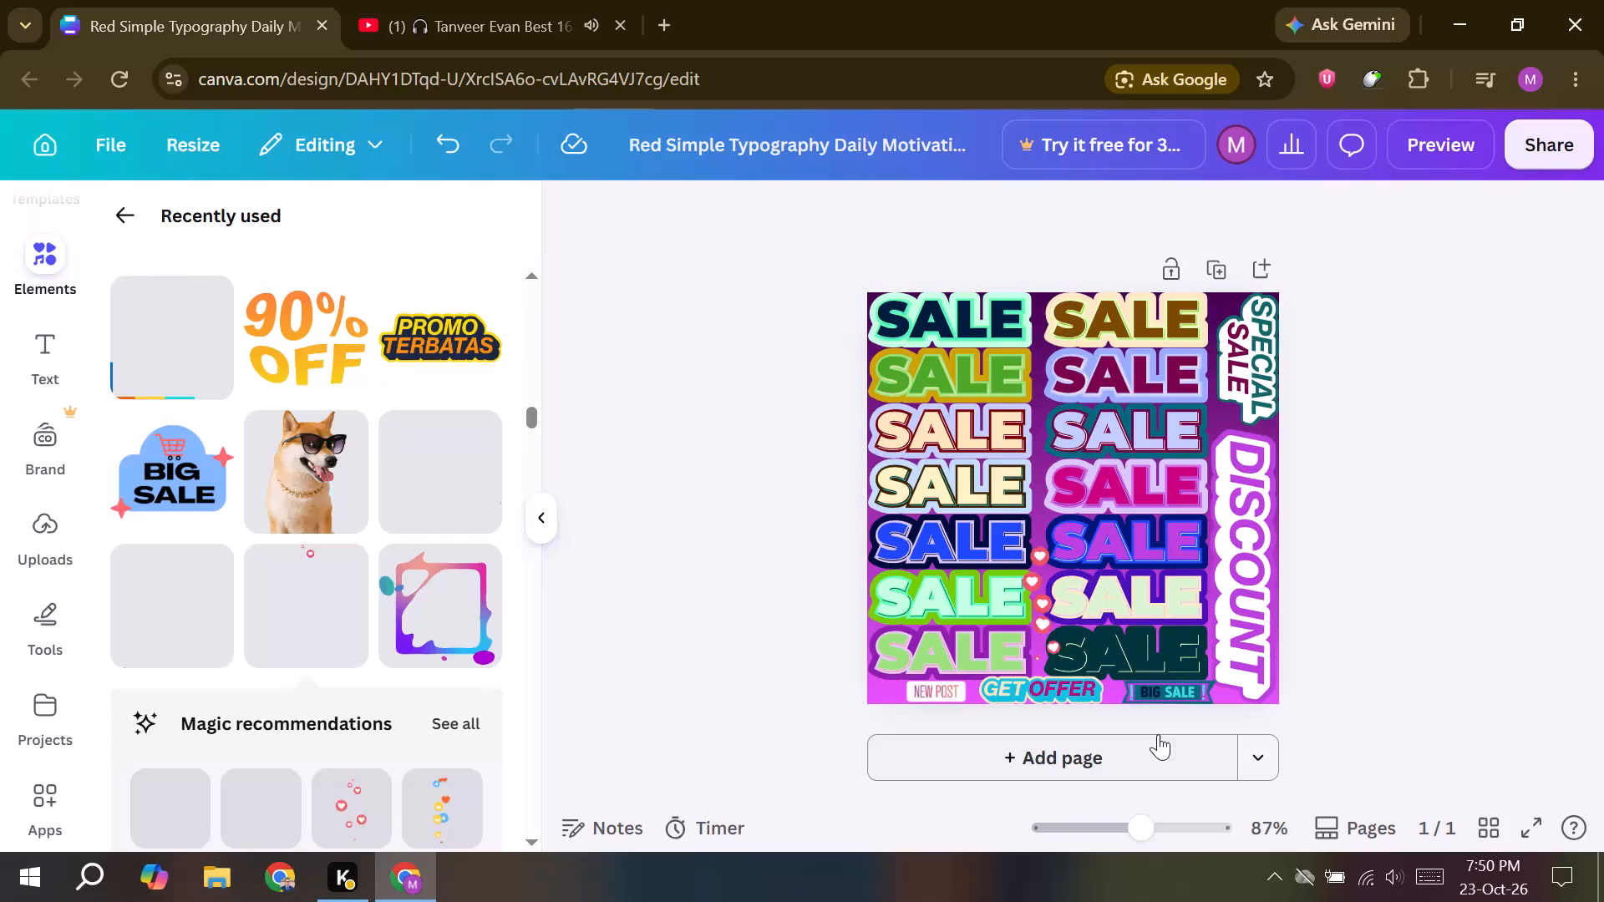
Add a new page with the purple gradient background and delete page 1 containing the SALE stickers.
click(1156, 743)
scroll(1073, 524, up, 7)
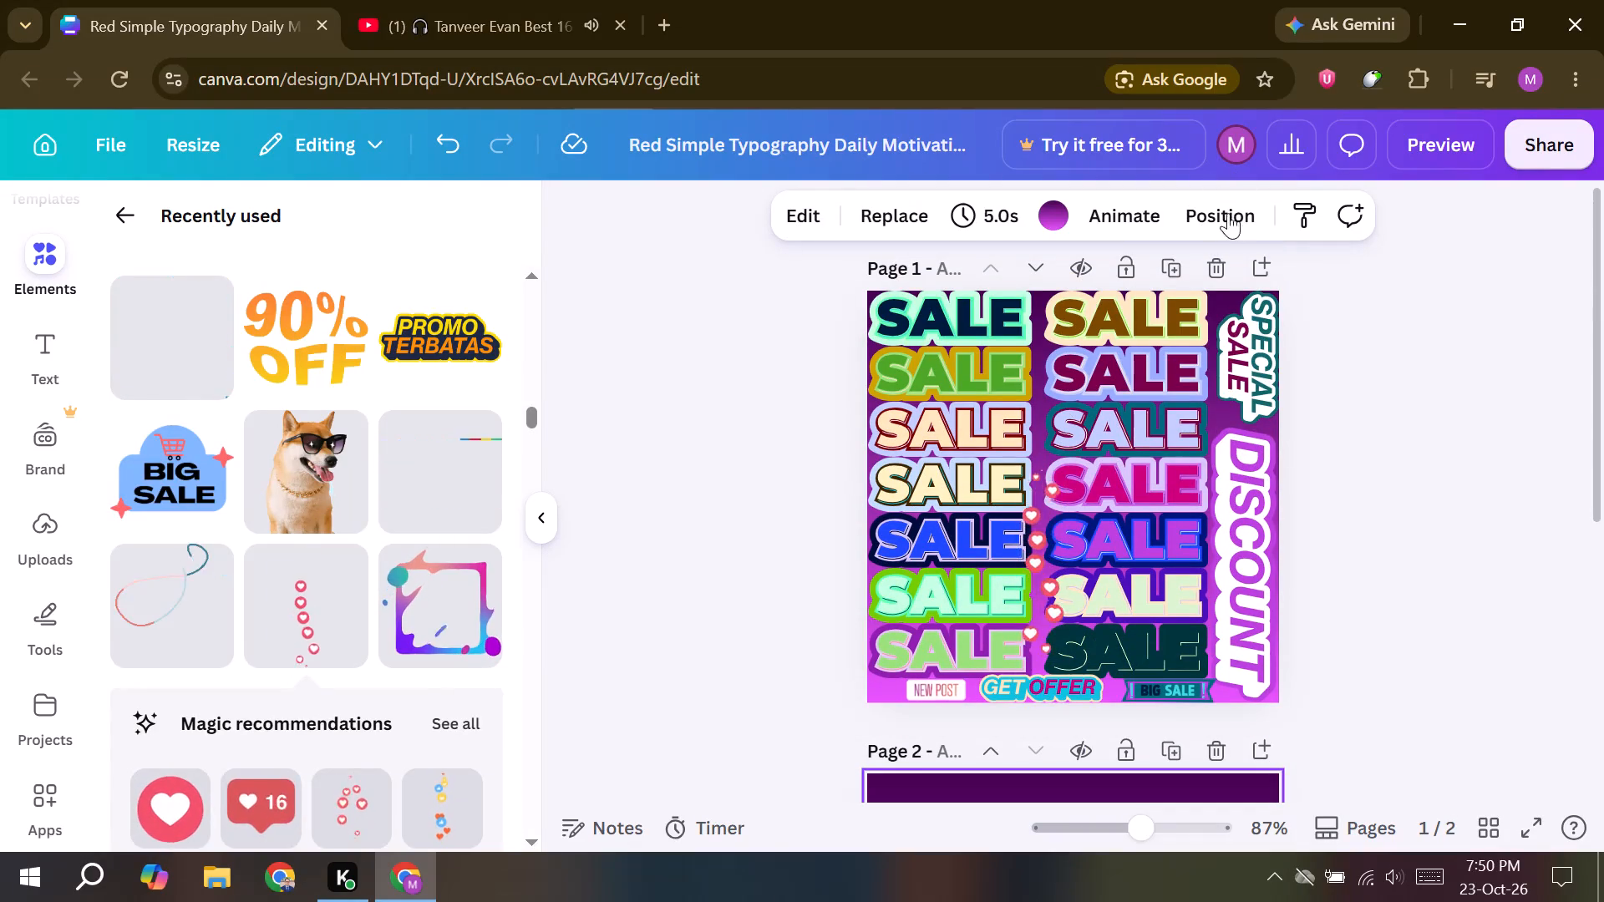
click(1217, 261)
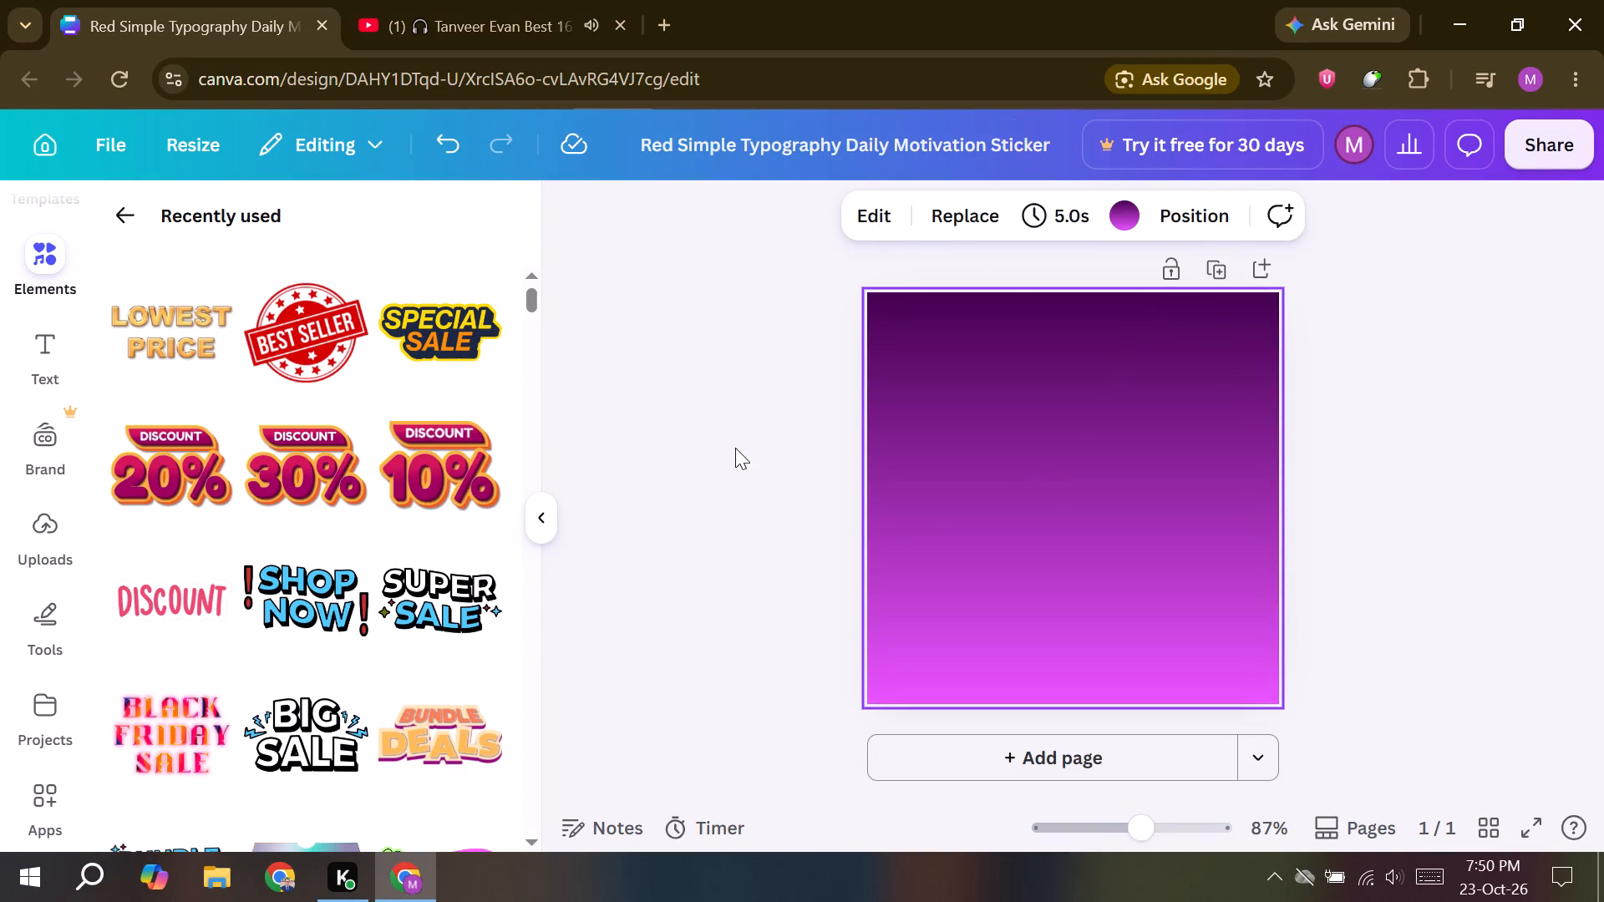
Add the blue FREE ticket sticker from the recently used graphics and place it in the page's top-left corner.
scroll(263, 606, down, 3)
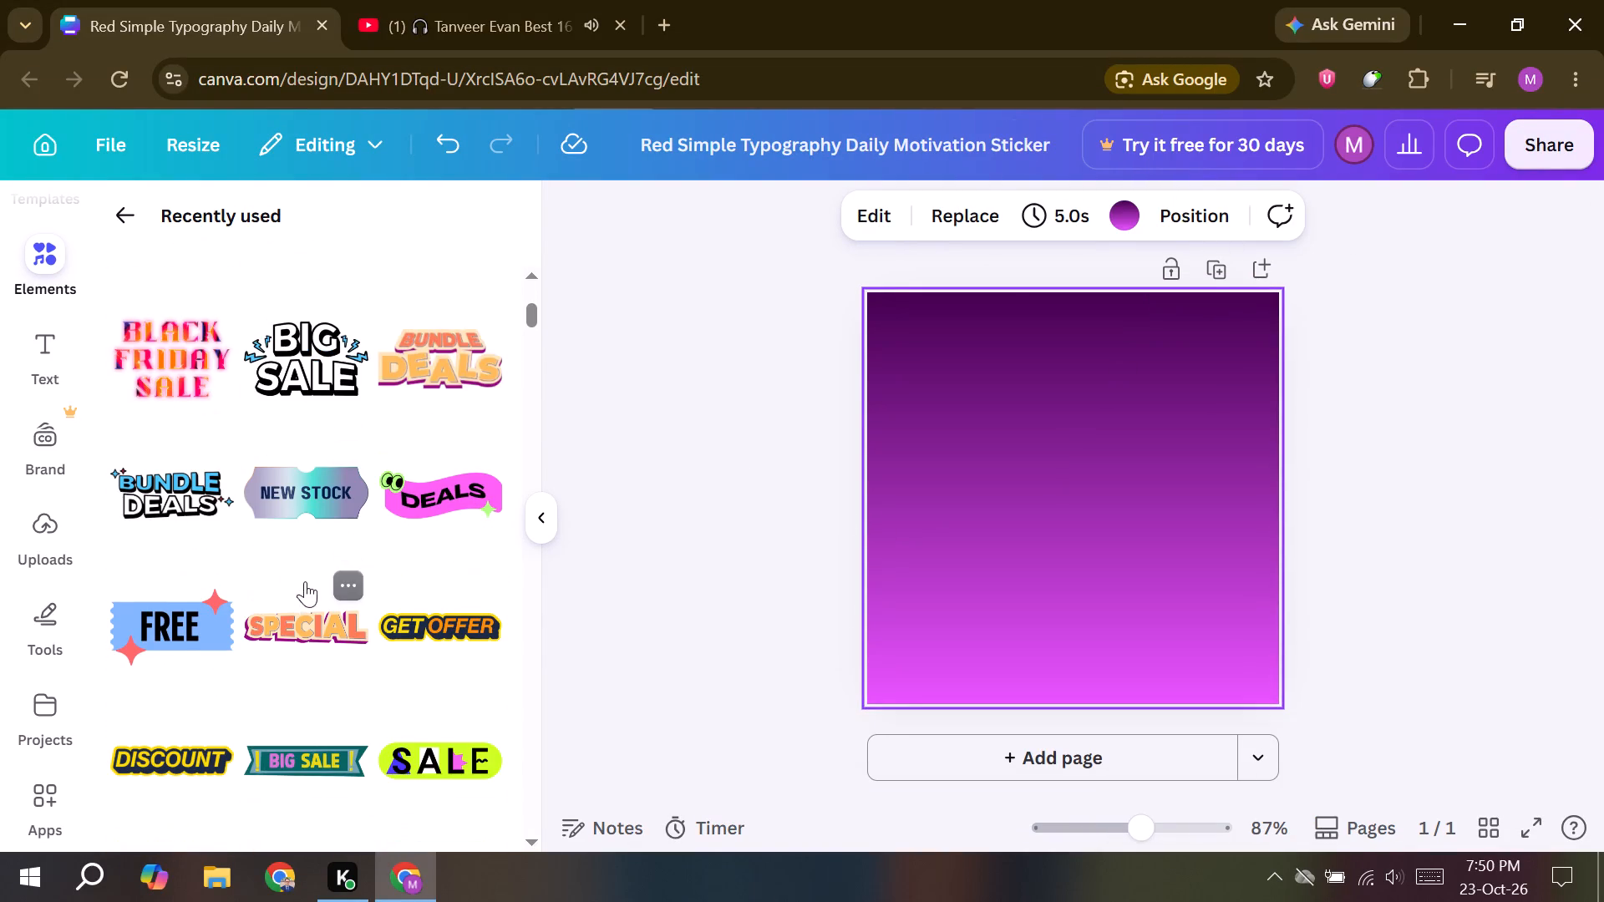
scroll(317, 594, down, 1)
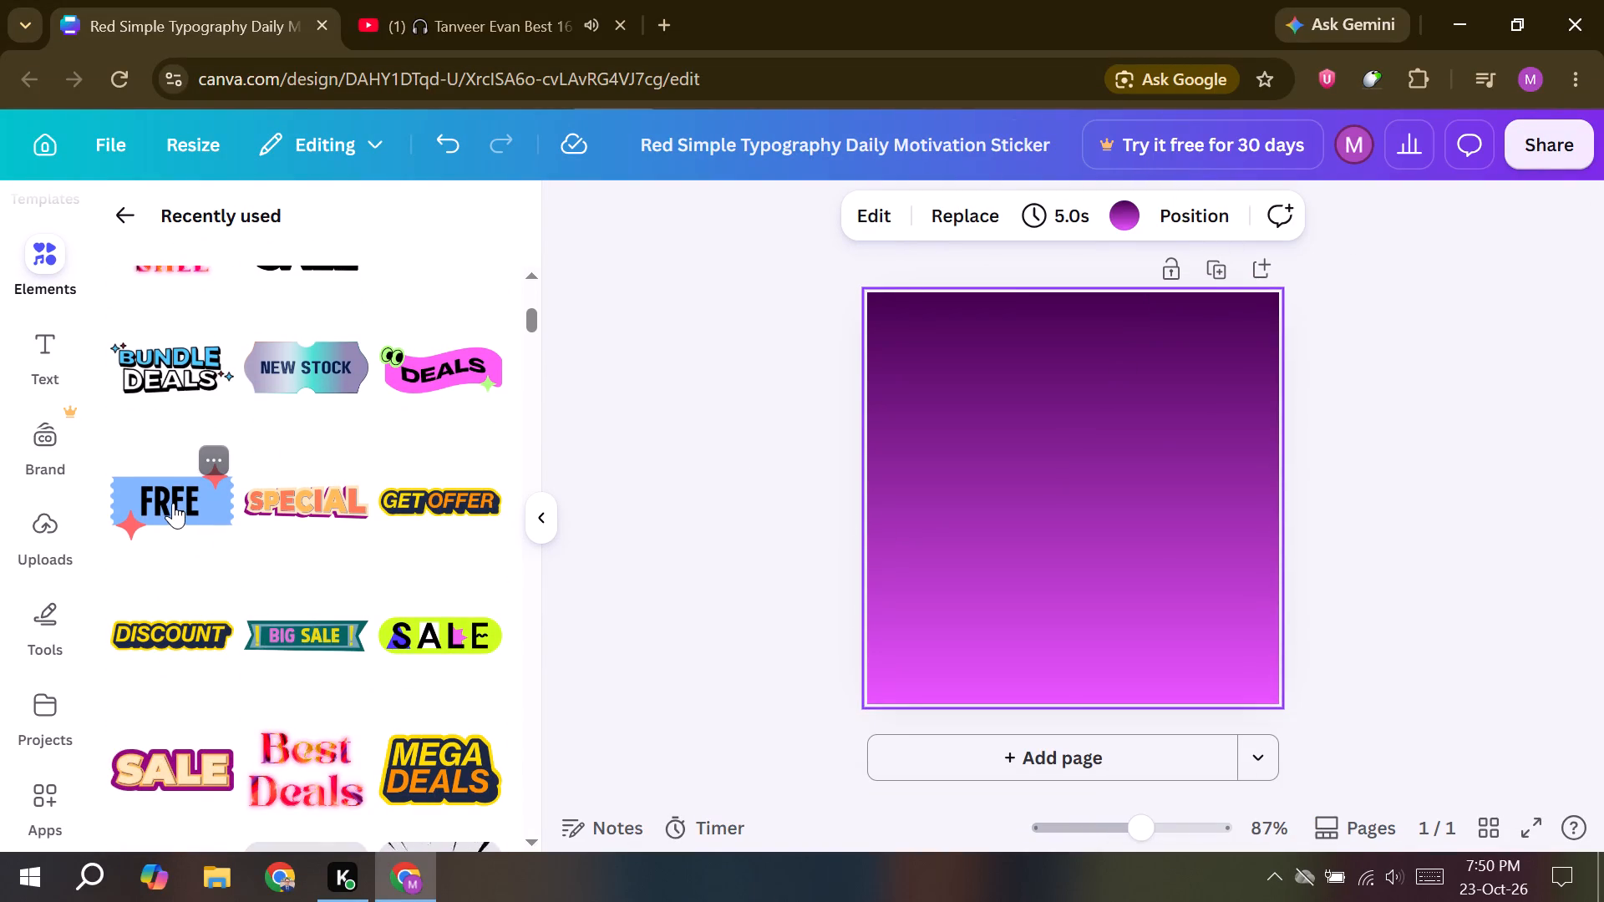
click(173, 503)
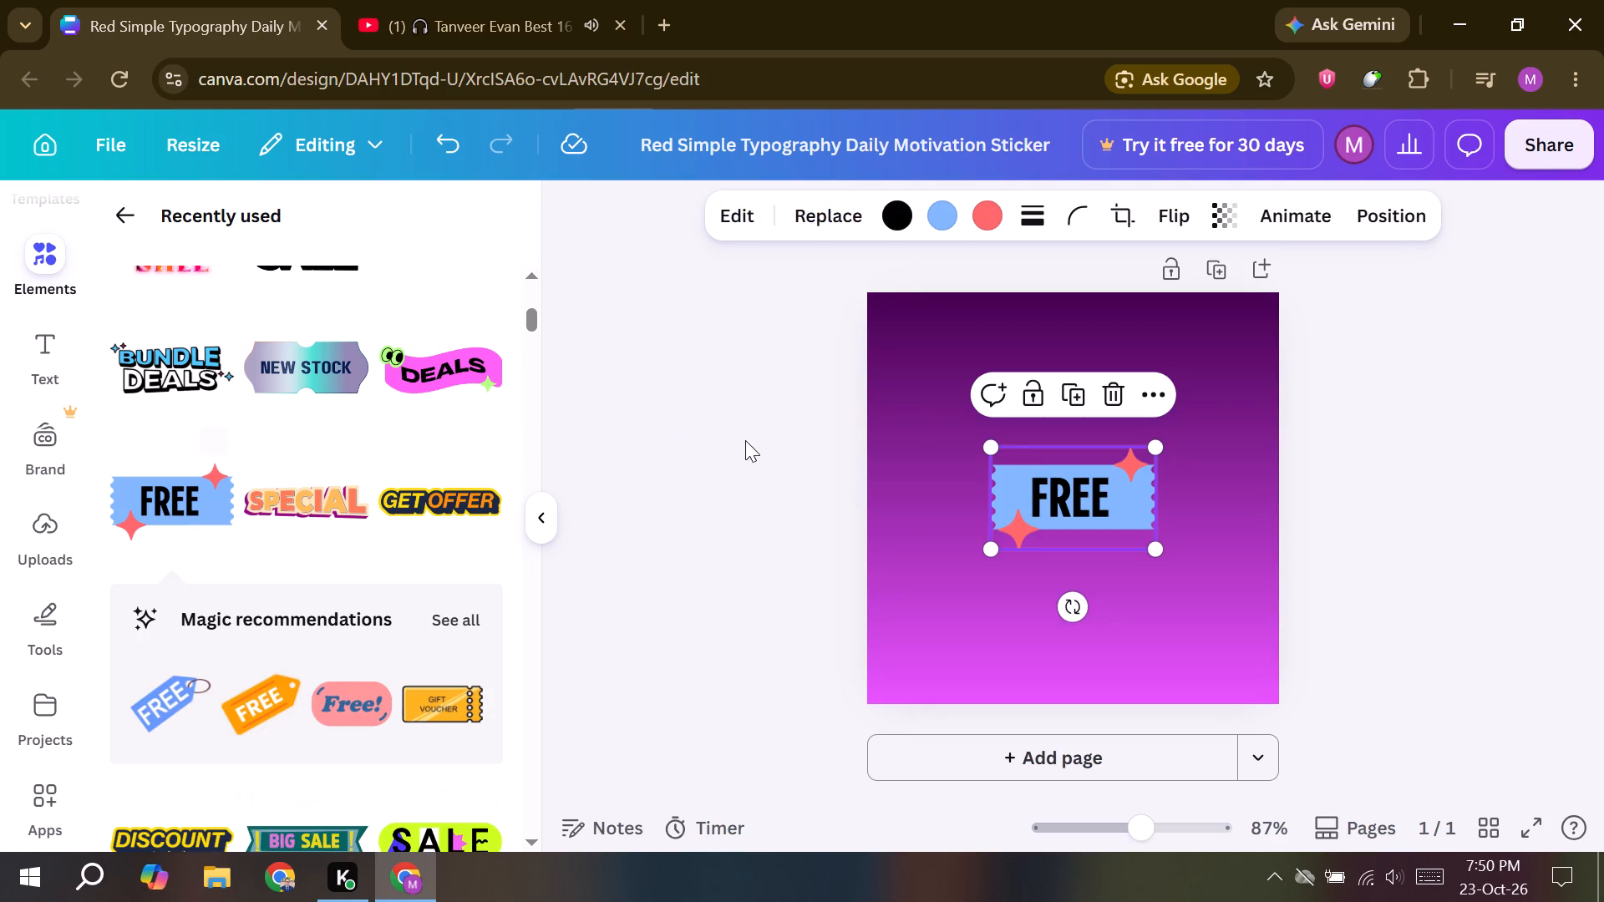
drag(1055, 474, 938, 383)
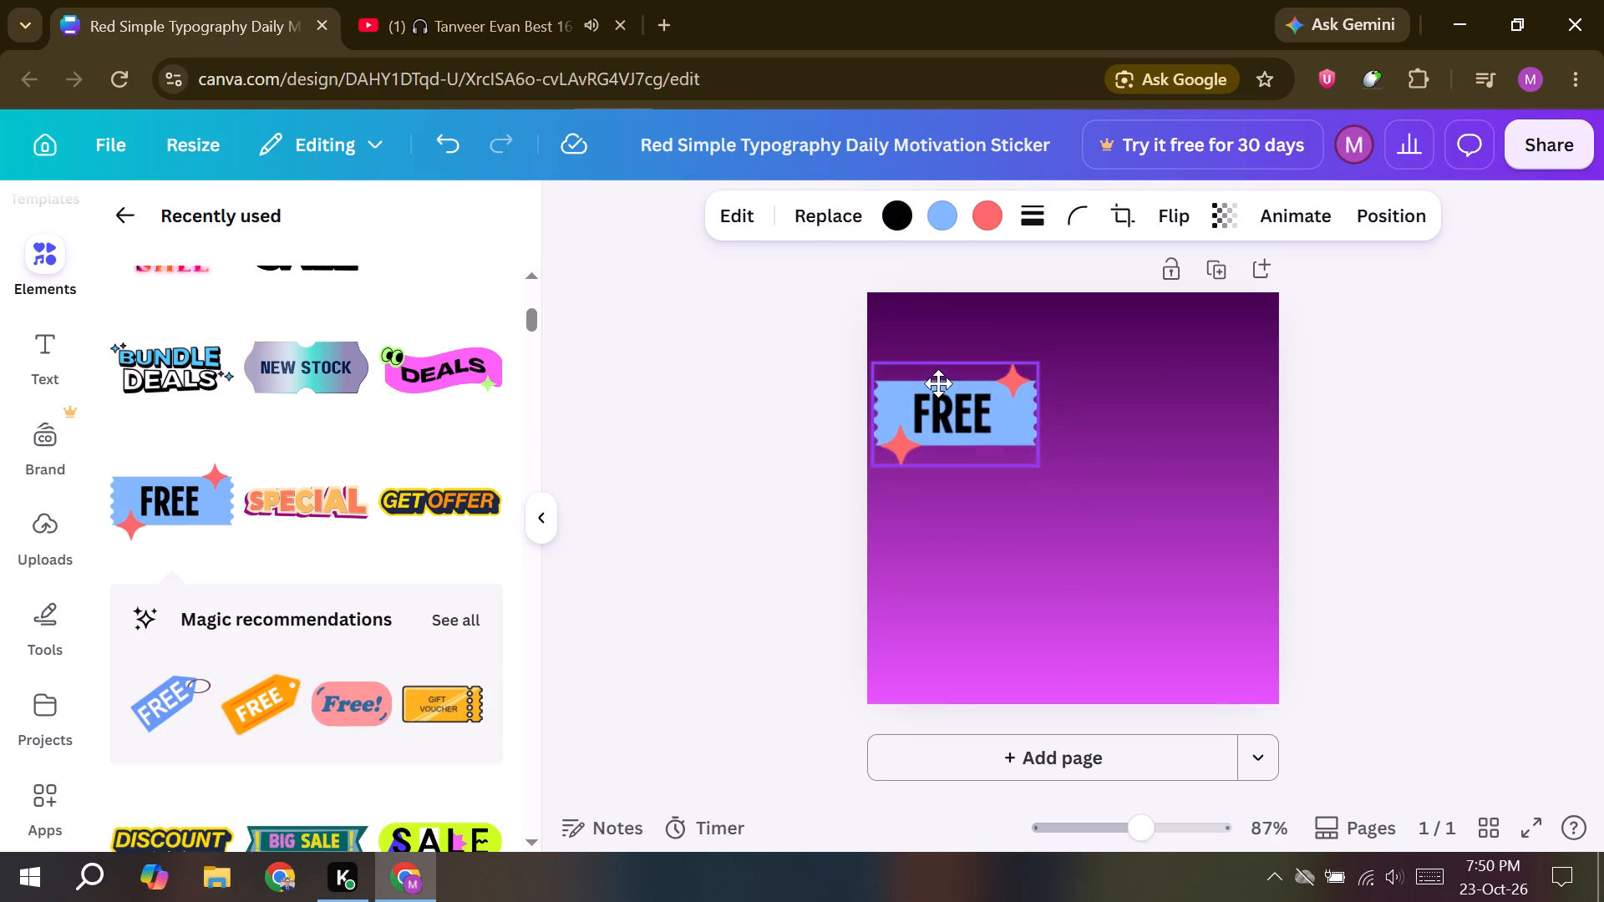
drag(938, 383, 935, 322)
click(1322, 340)
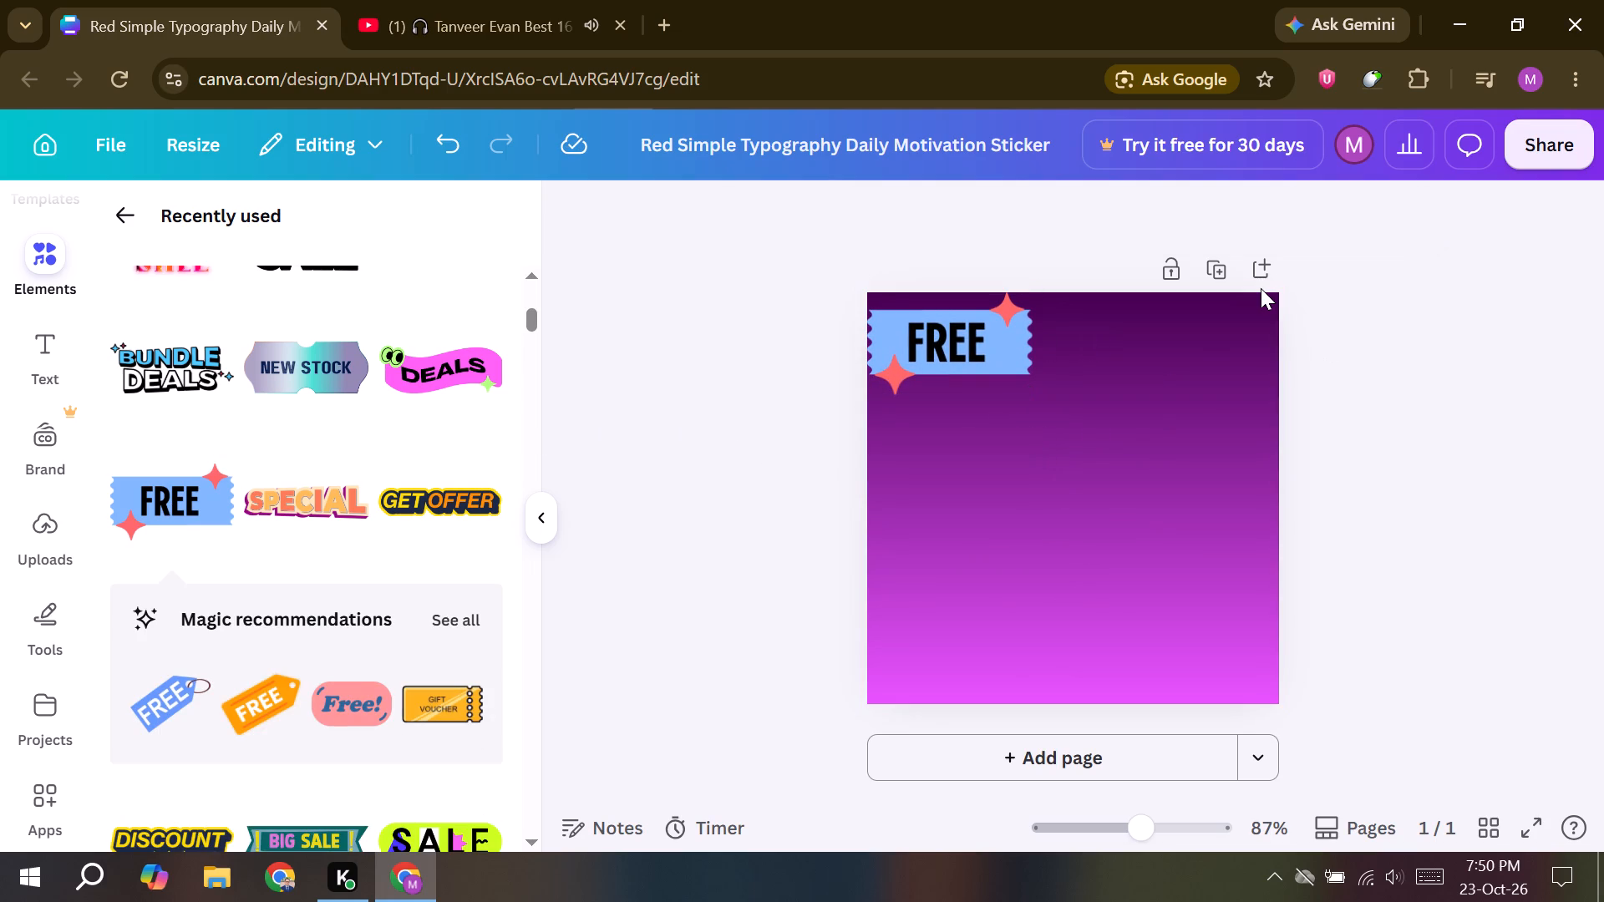
Add a second FREE sticker and place it in the page's top-right corner, level with the first.
click(170, 529)
drag(1067, 500, 1114, 338)
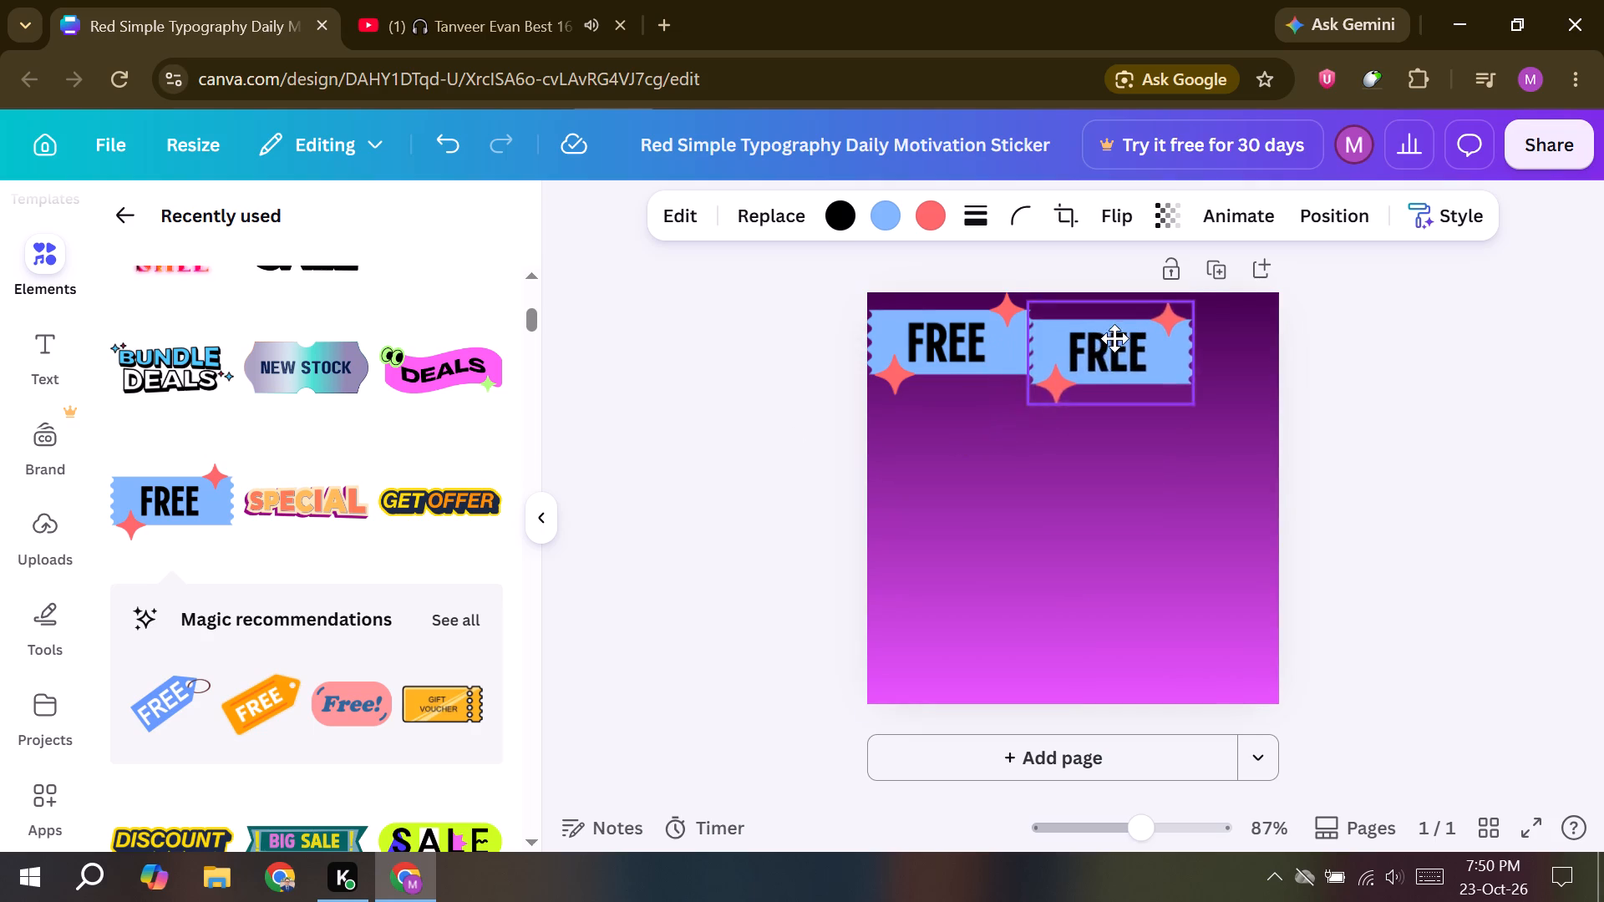
drag(1114, 338, 1124, 342)
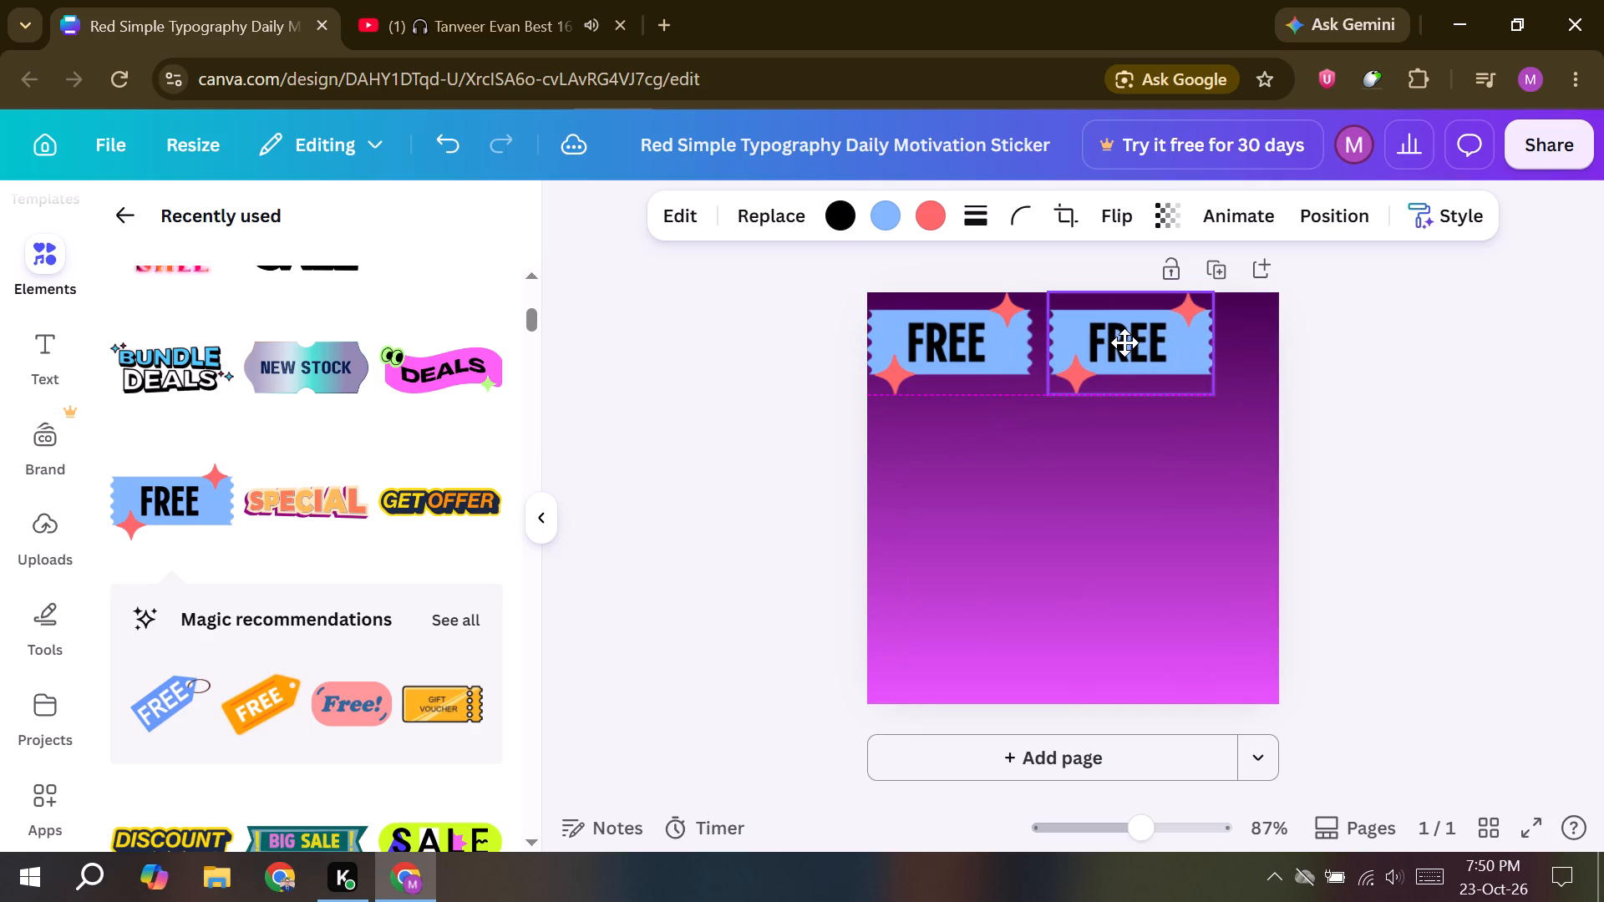
drag(1124, 342, 1188, 349)
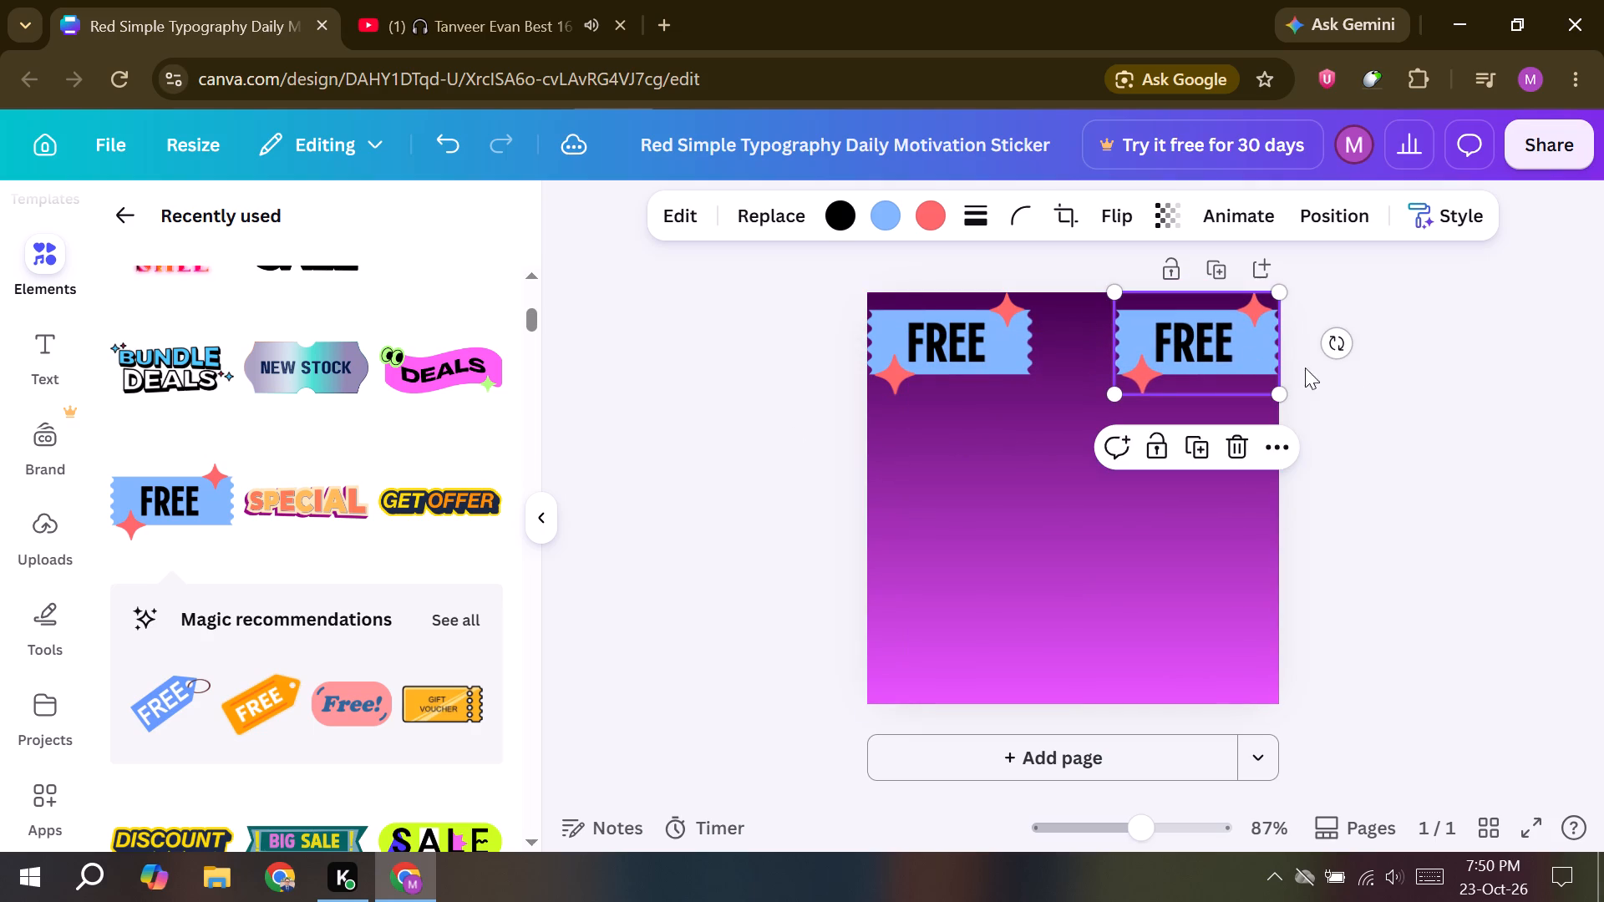
click(1418, 390)
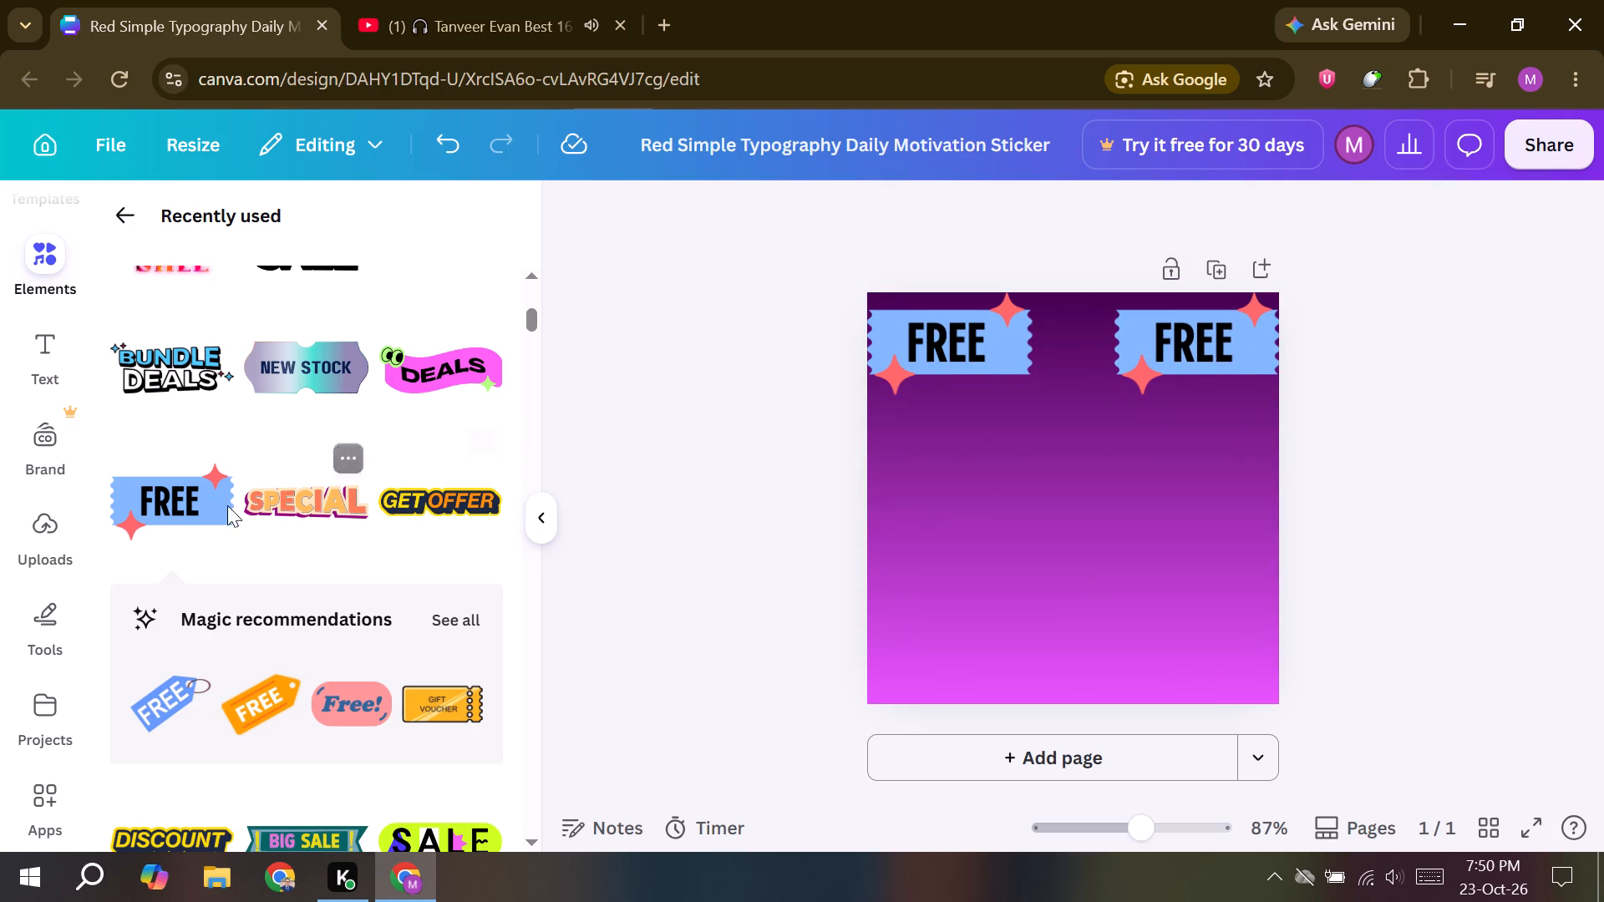
Add two more FREE stickers as a second row, one directly below each sticker in the top row.
drag(170, 527, 929, 460)
click(1566, 418)
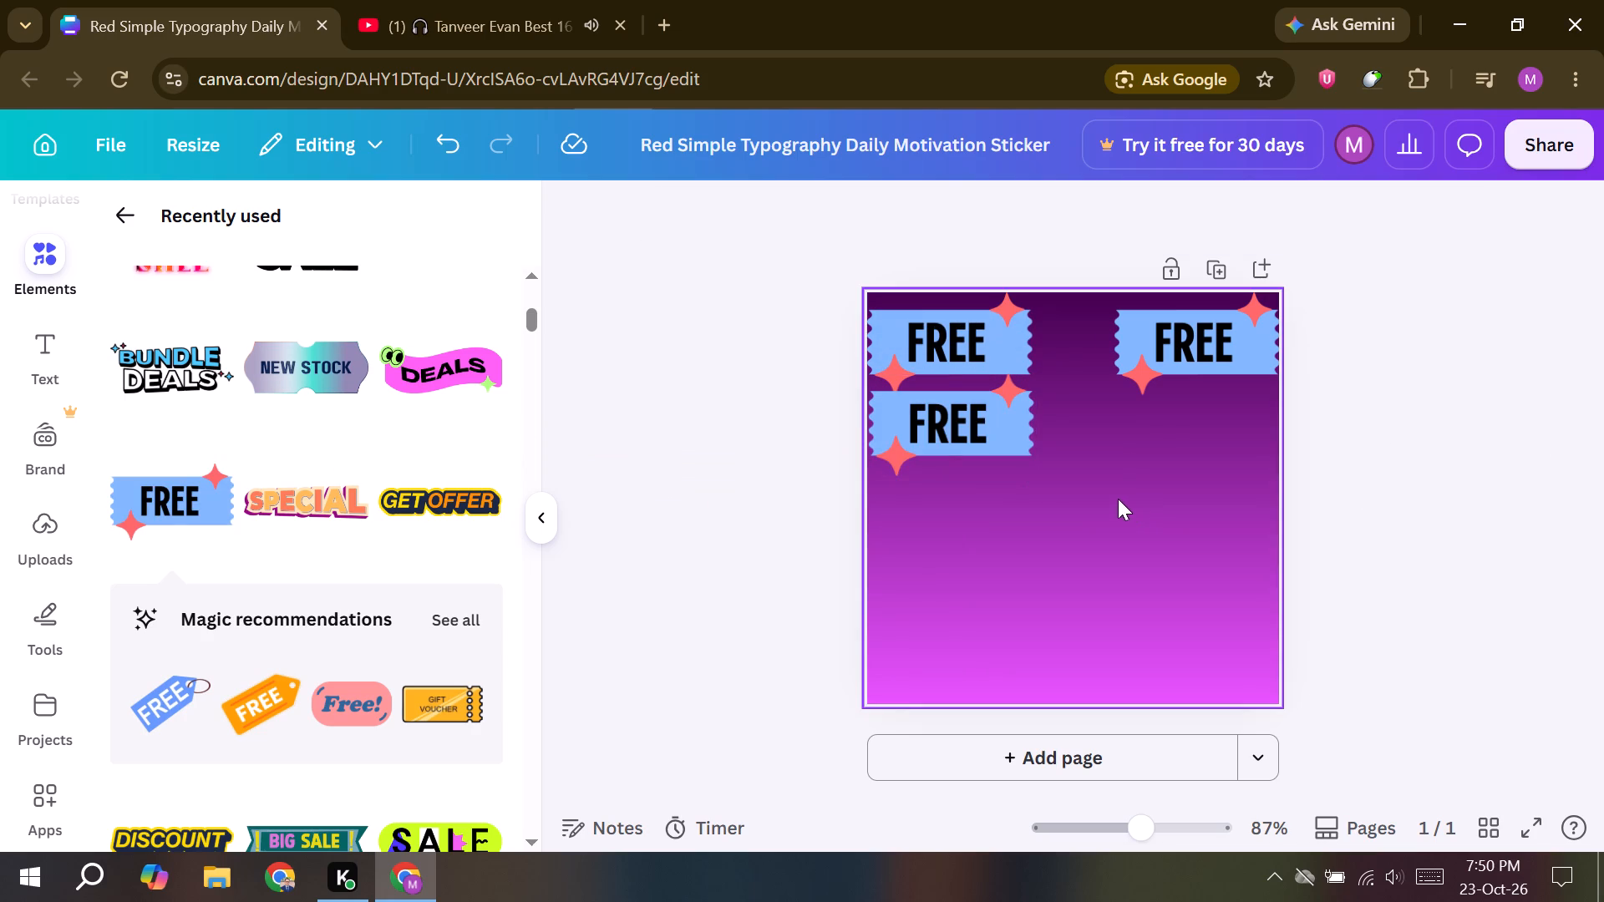
click(164, 489)
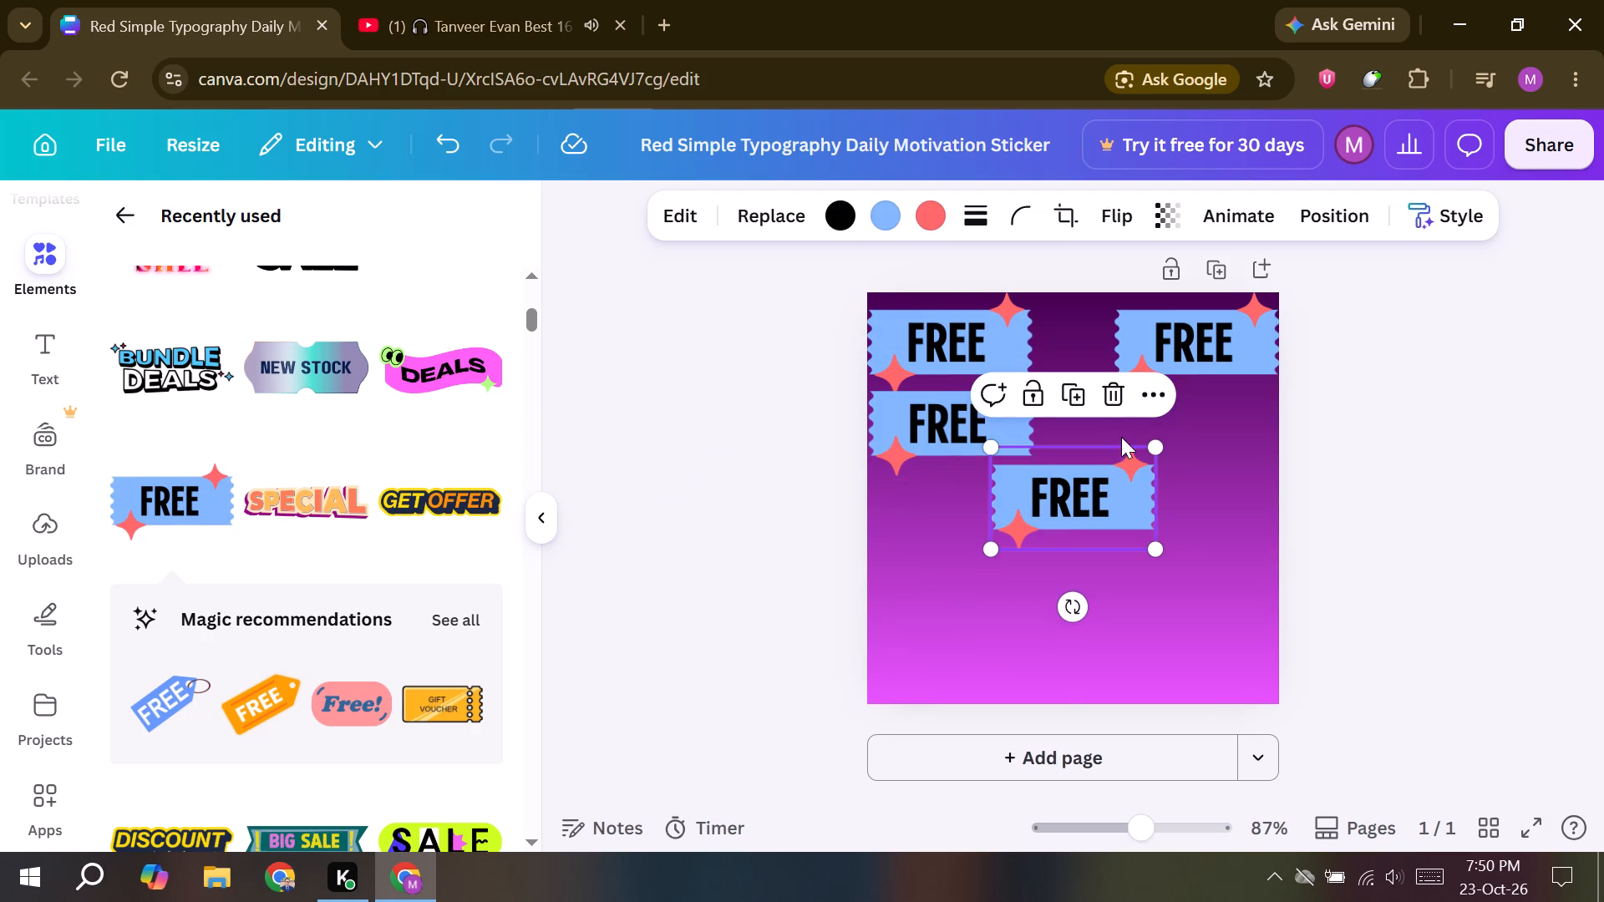
drag(1091, 482, 1217, 413)
click(1521, 409)
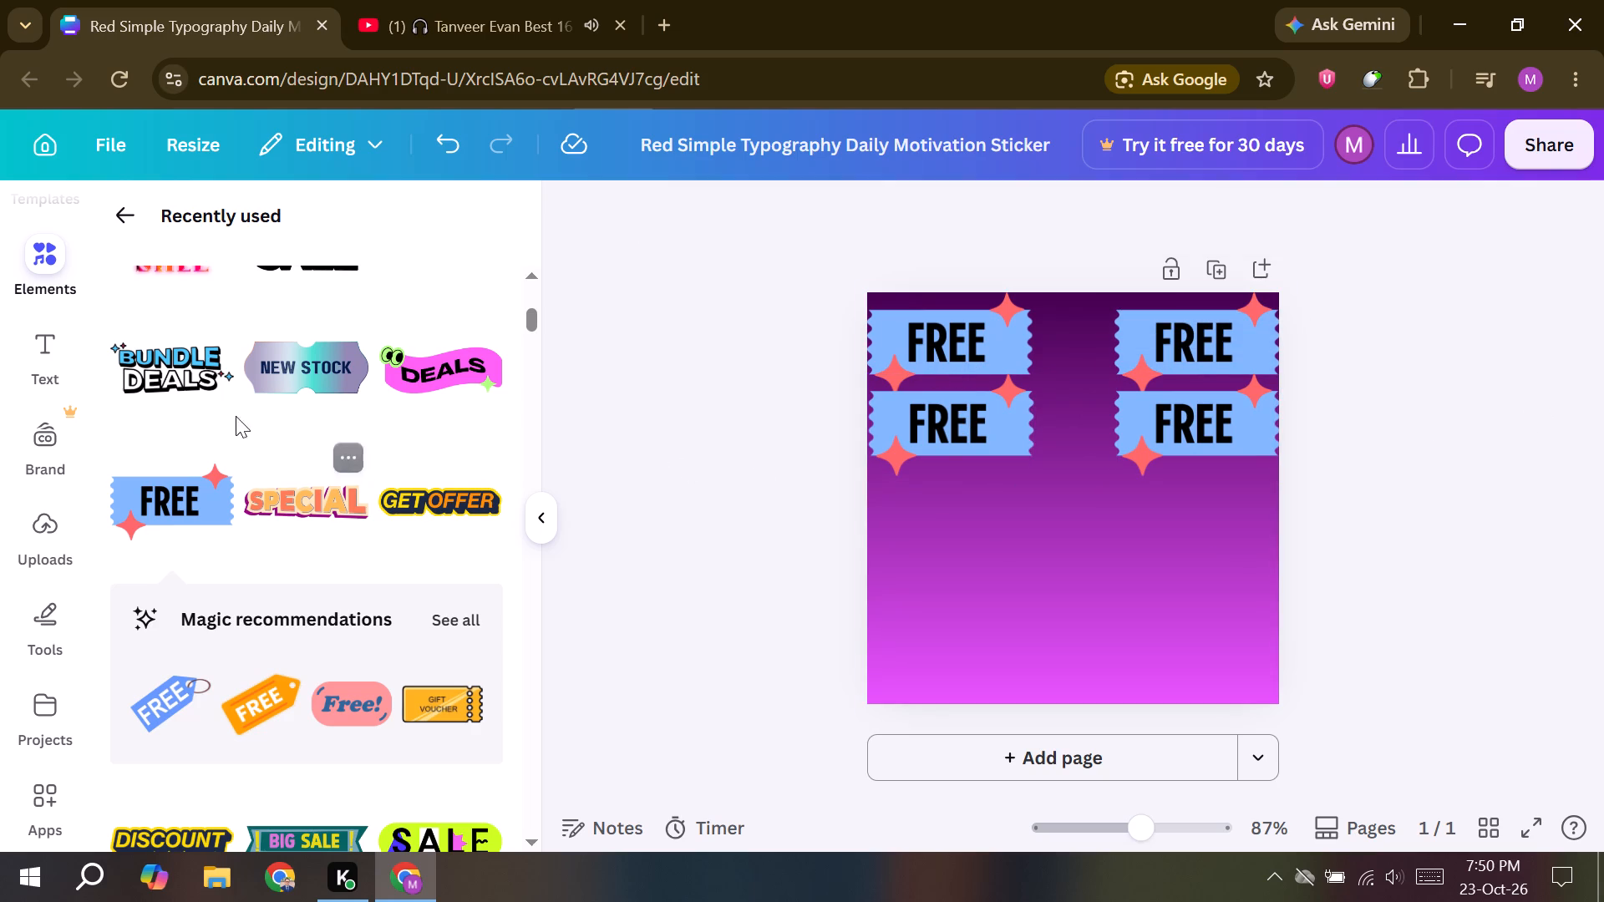
Add two FREE stickers as a third row, aligned with the left and right columns at the same row spacing.
click(173, 491)
drag(1098, 496, 991, 521)
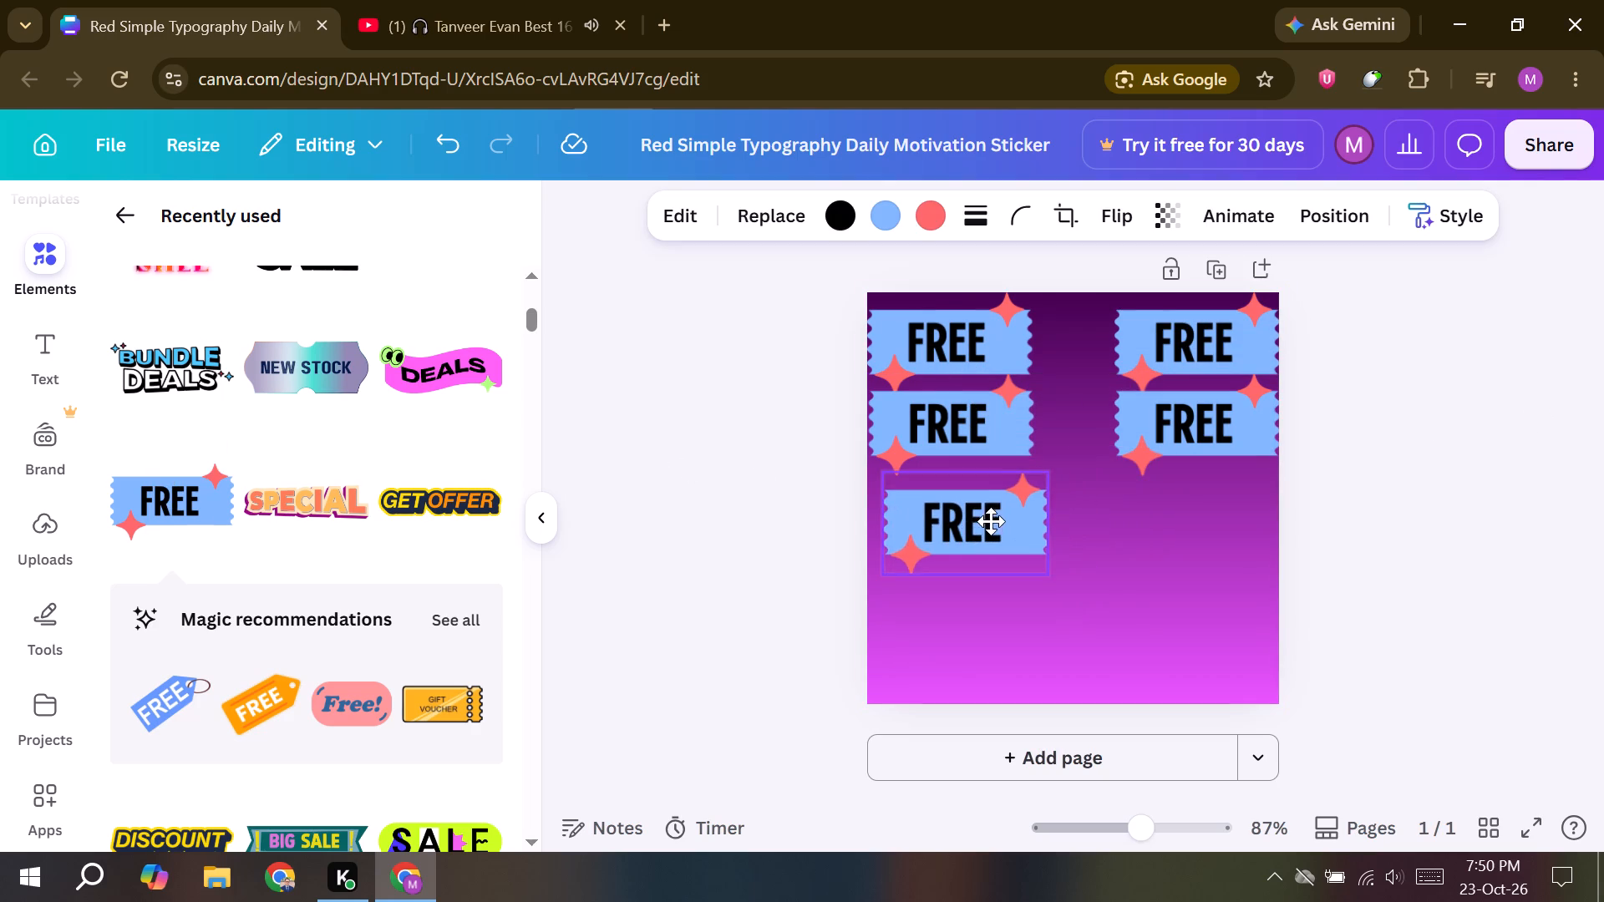
drag(991, 521, 979, 507)
click(1594, 456)
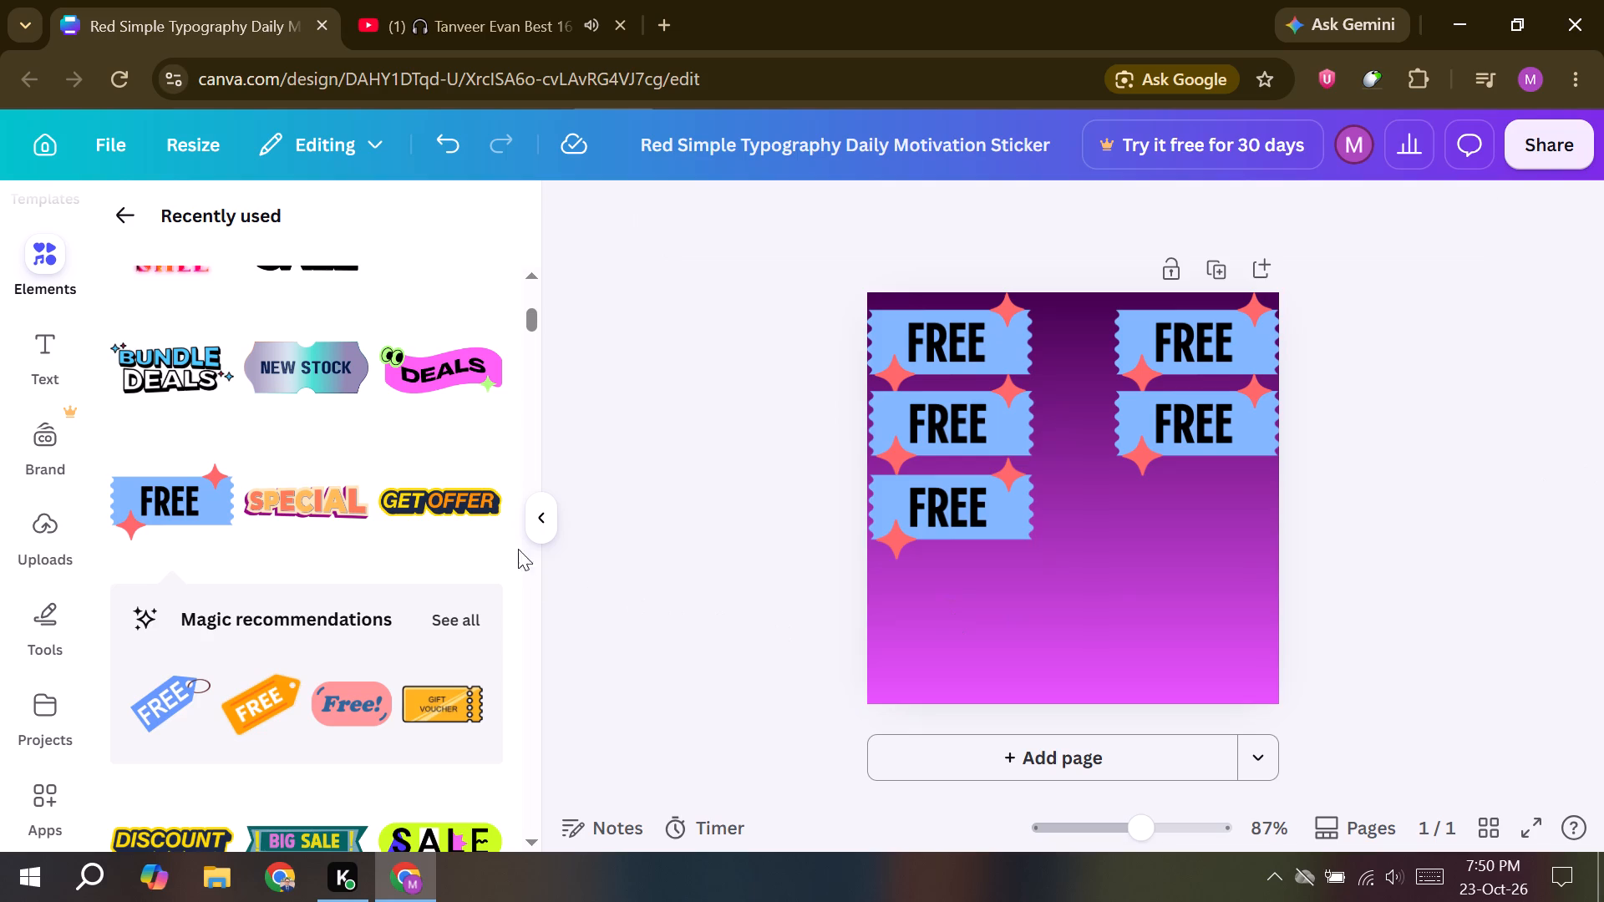
click(141, 514)
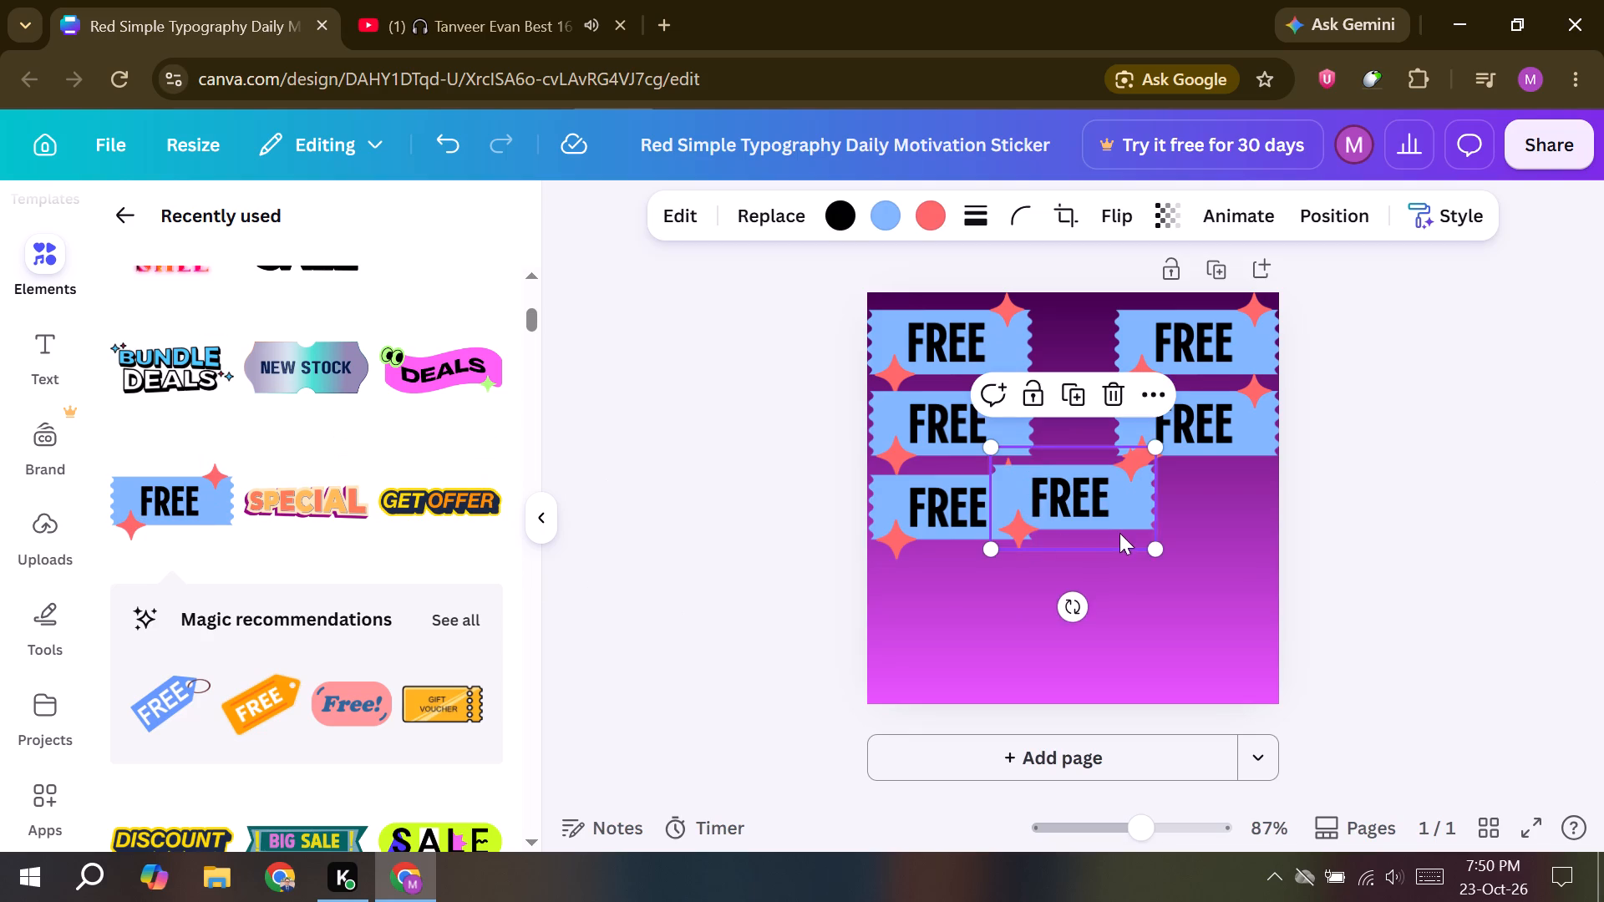
drag(1103, 531, 1231, 530)
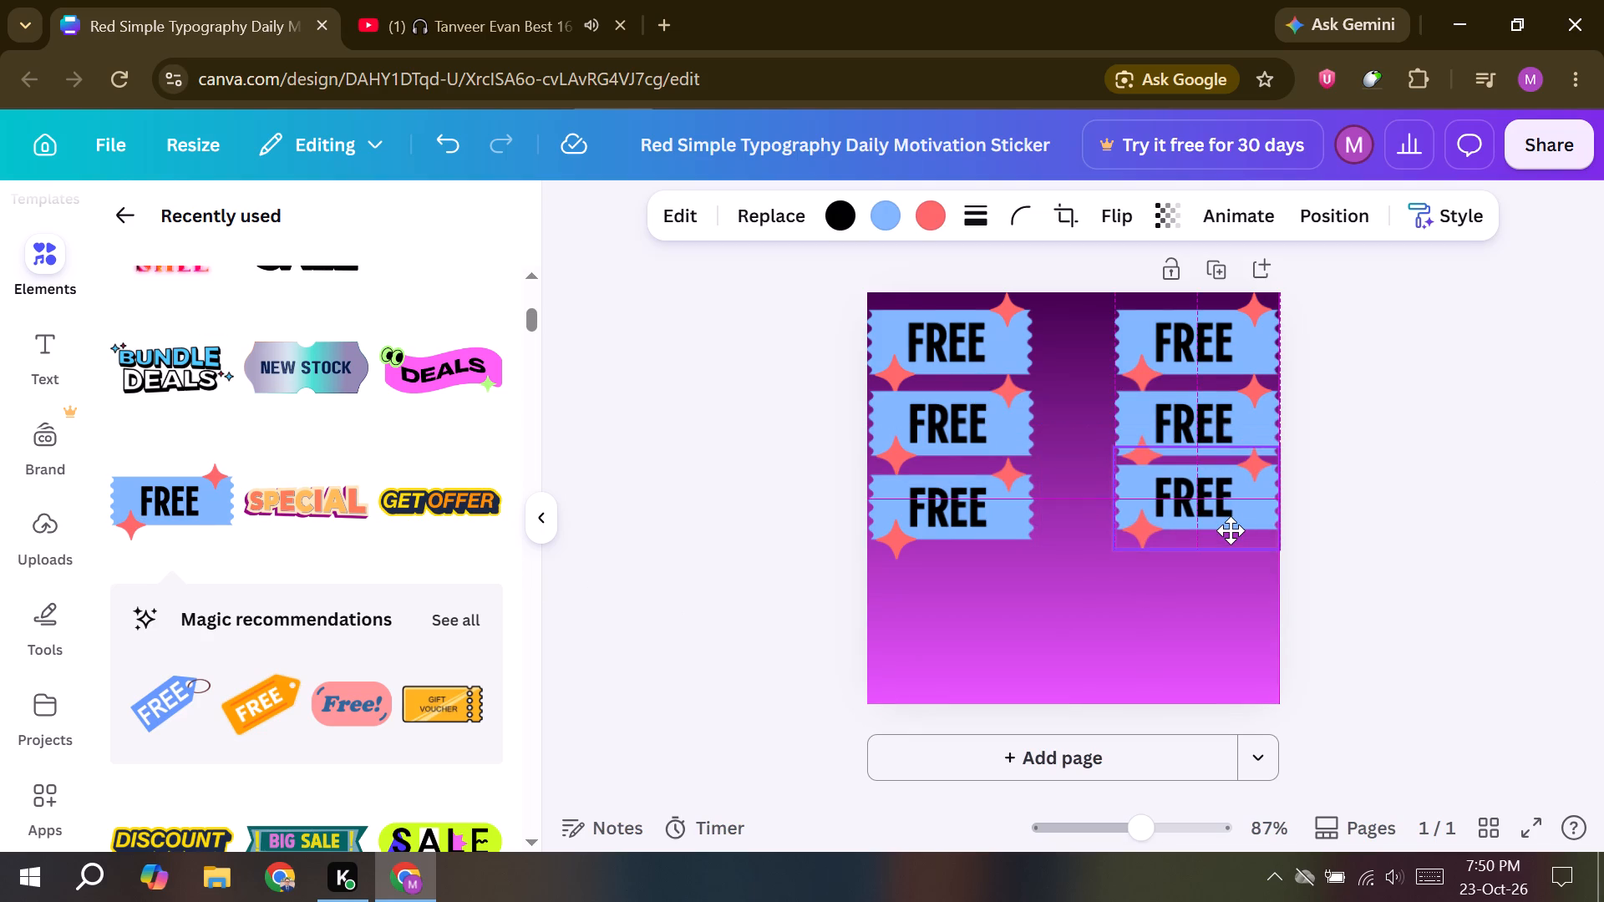
drag(1231, 530, 1229, 531)
drag(1229, 531, 1230, 542)
click(1460, 512)
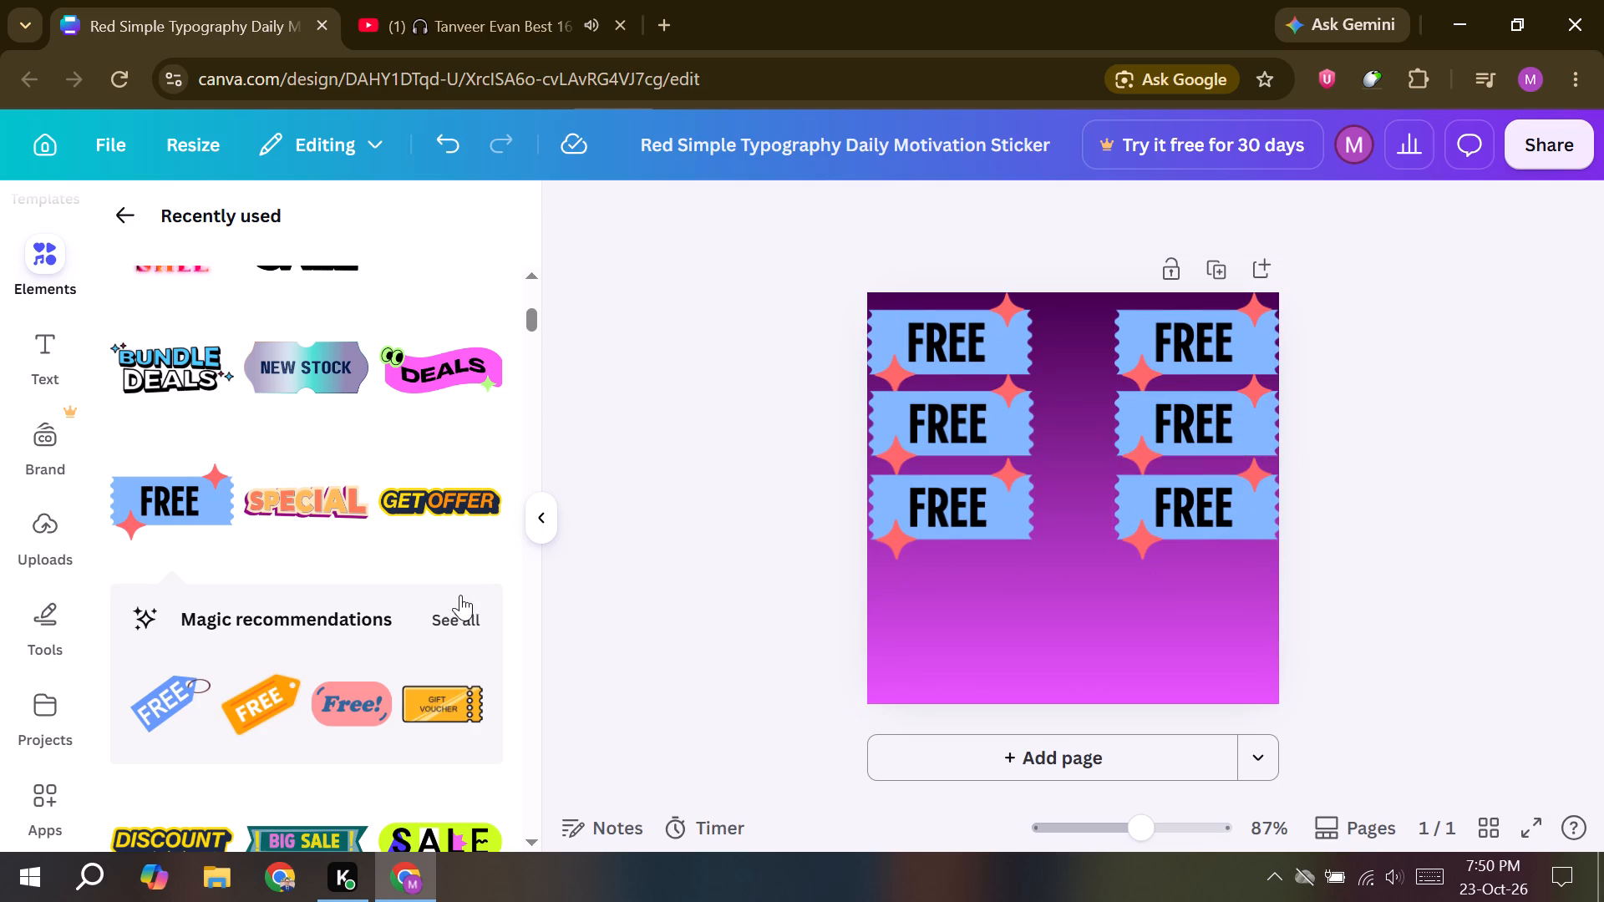
Add two FREE stickers as a fourth row, one at the bottom of each column.
click(165, 517)
click(165, 517)
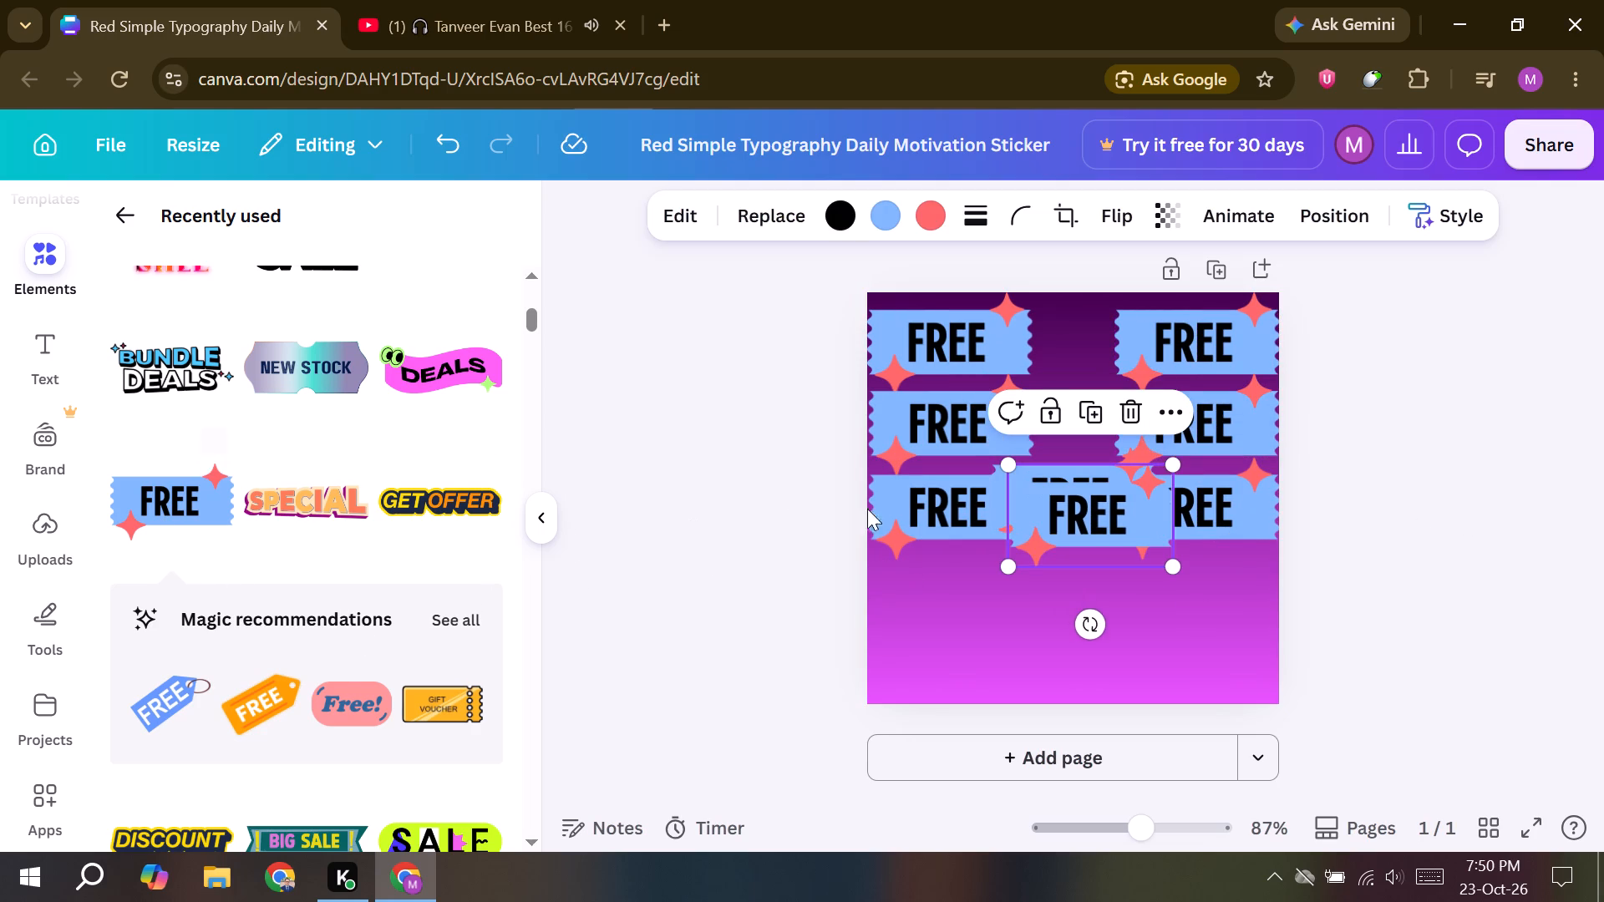
drag(1071, 511, 938, 572)
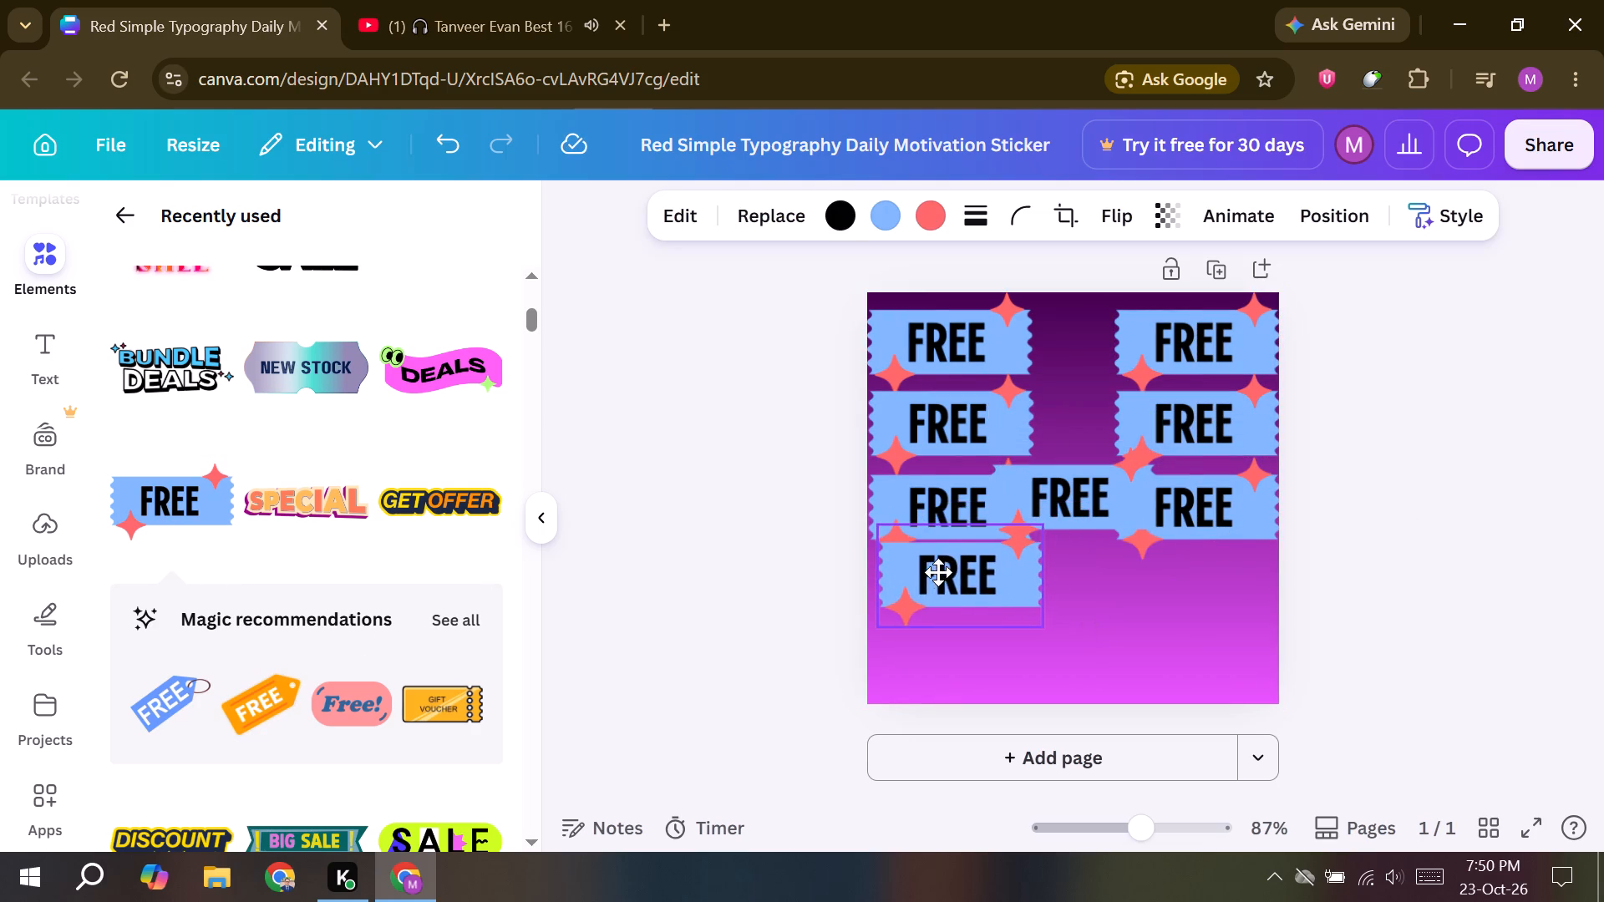
drag(938, 572, 935, 581)
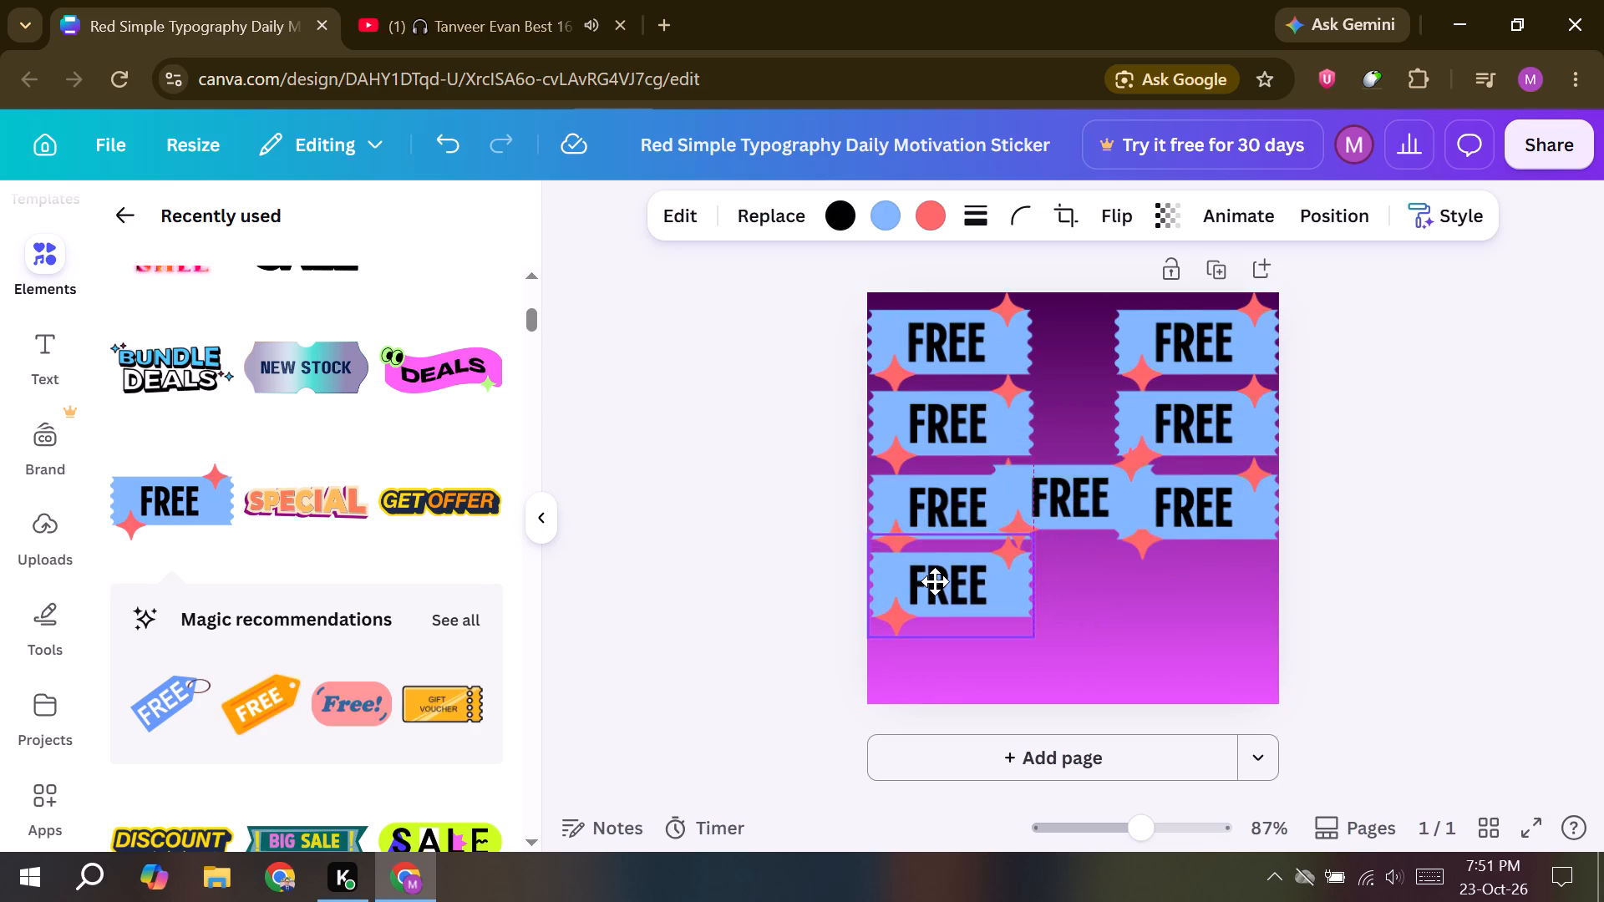
drag(935, 581, 936, 585)
click(1431, 522)
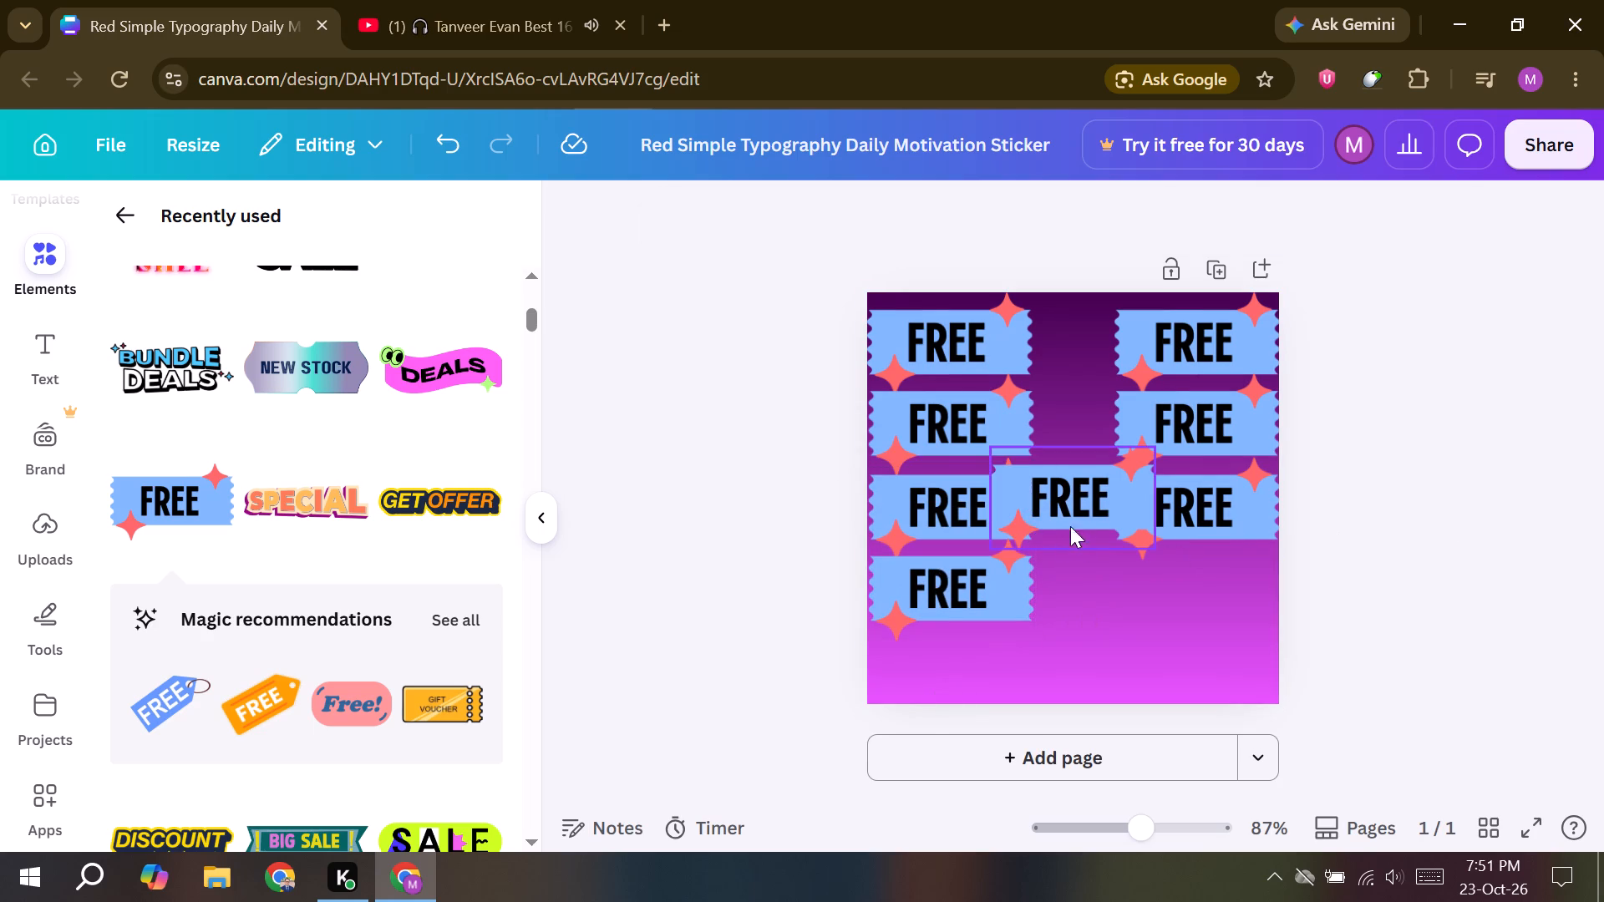
drag(1090, 516, 1211, 610)
click(1415, 567)
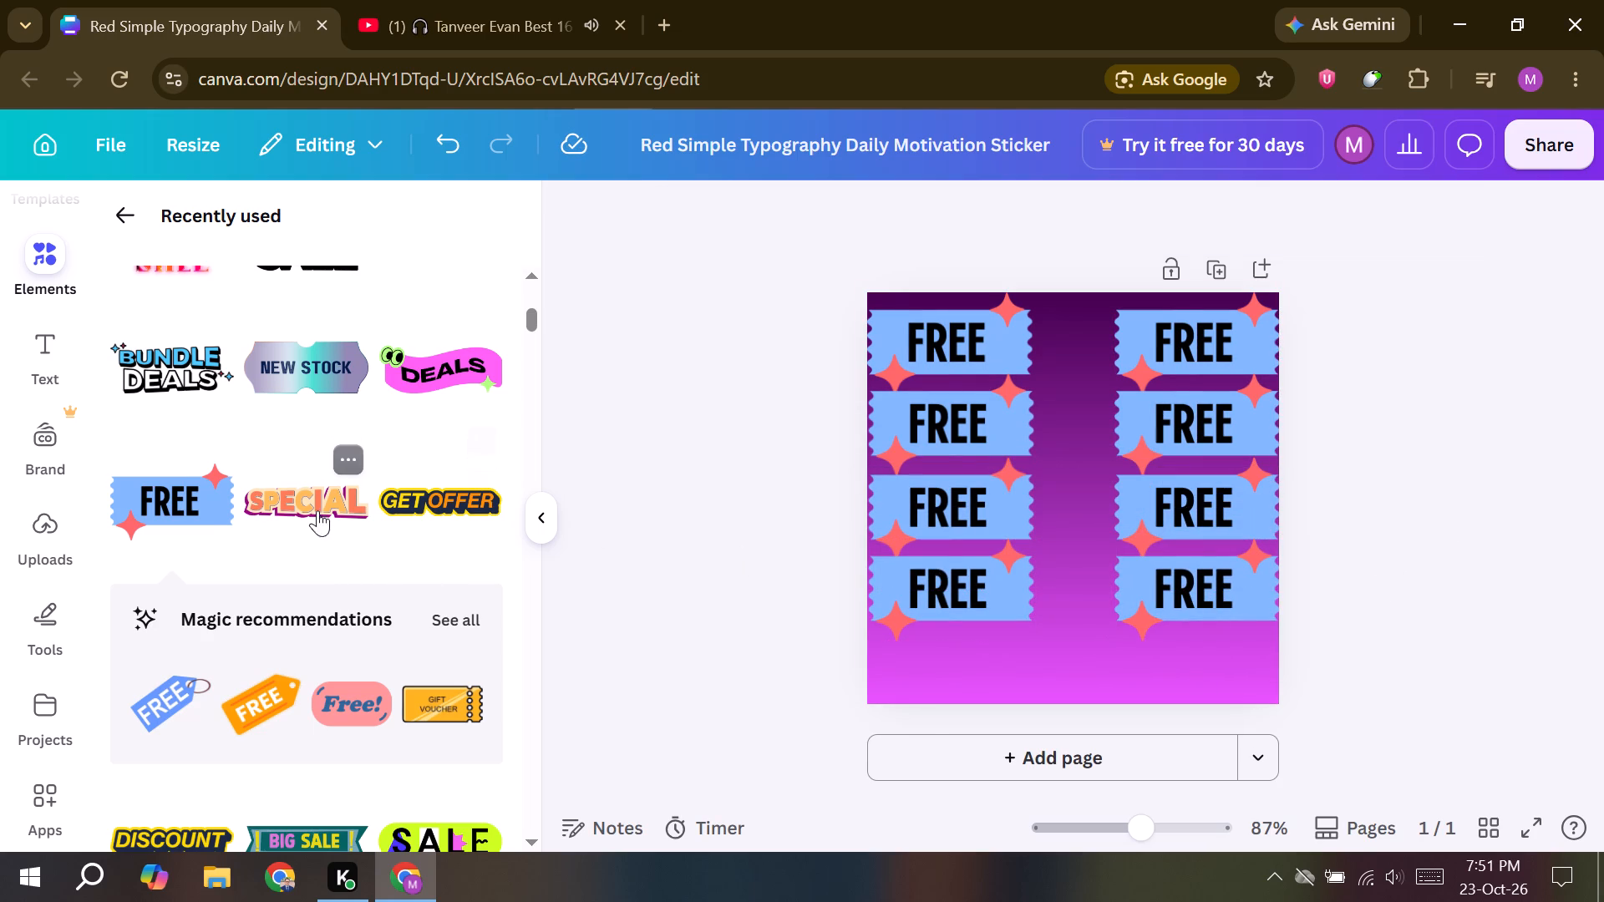
Add two FREE stickers as a fifth row along the page's bottom edge, aligned with the two columns.
double_click(205, 502)
drag(1085, 534, 1064, 543)
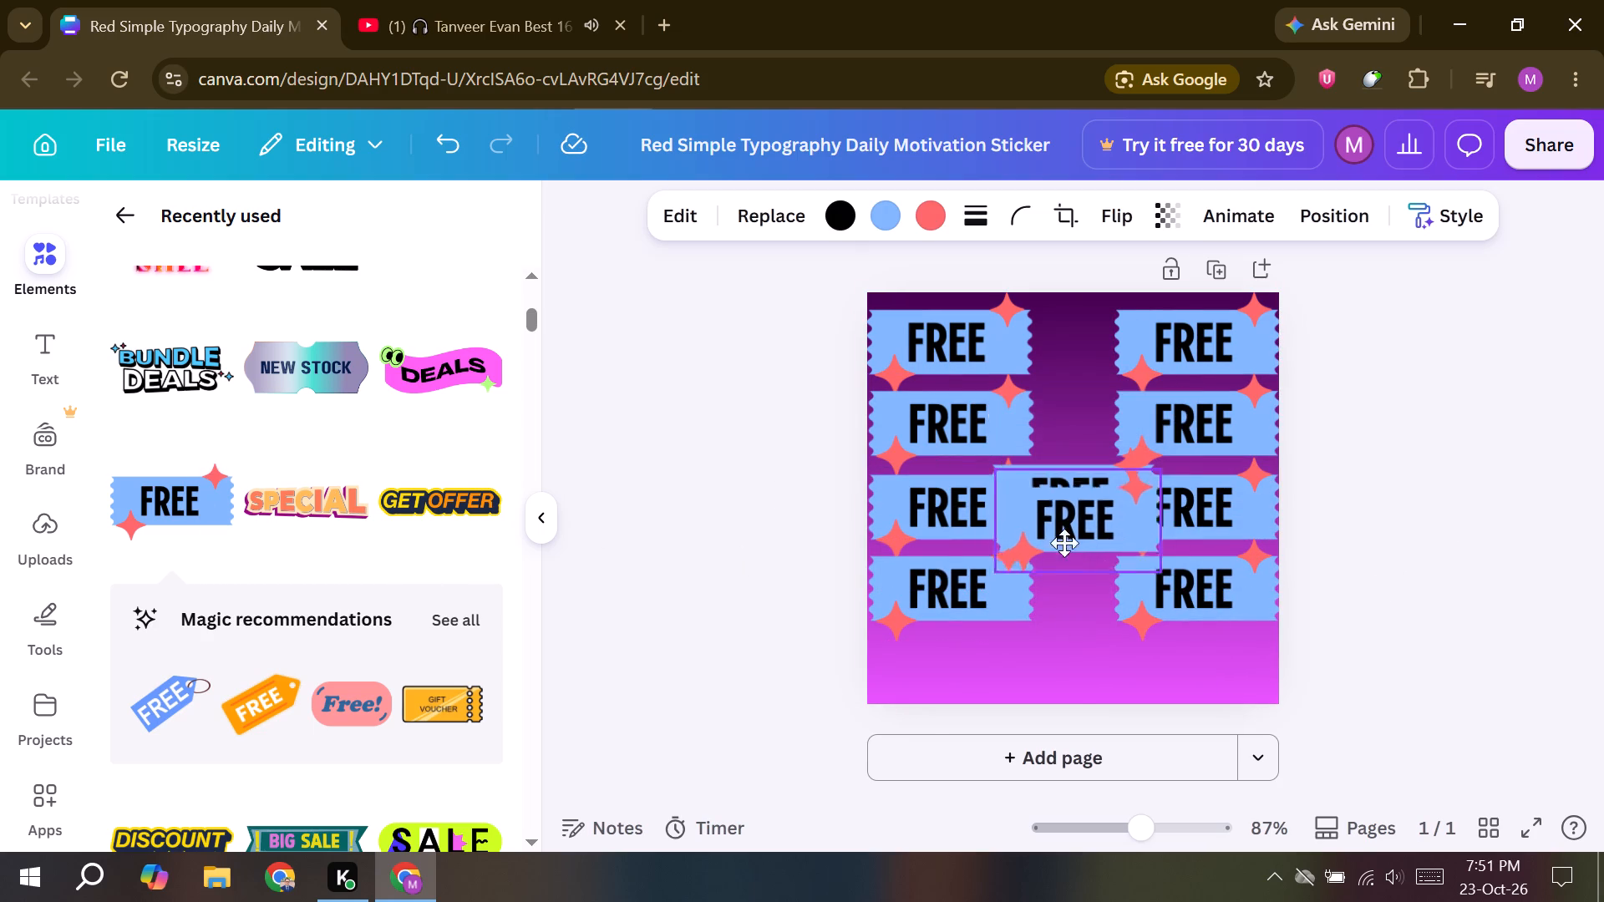
drag(1064, 543, 950, 686)
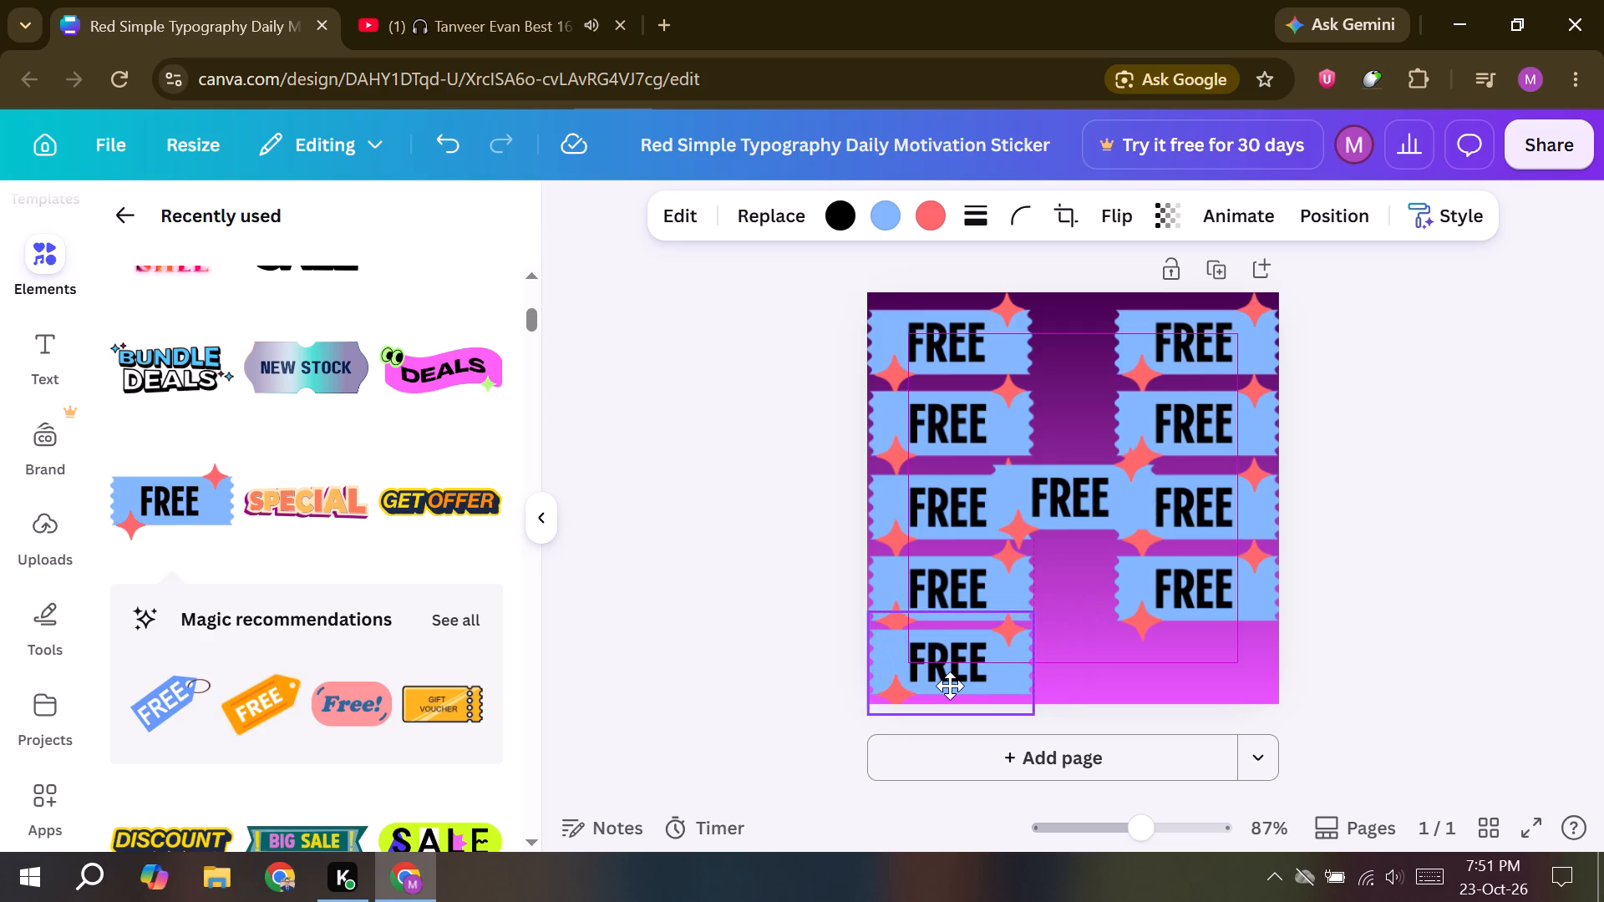
drag(950, 686, 948, 690)
drag(1569, 519, 1558, 519)
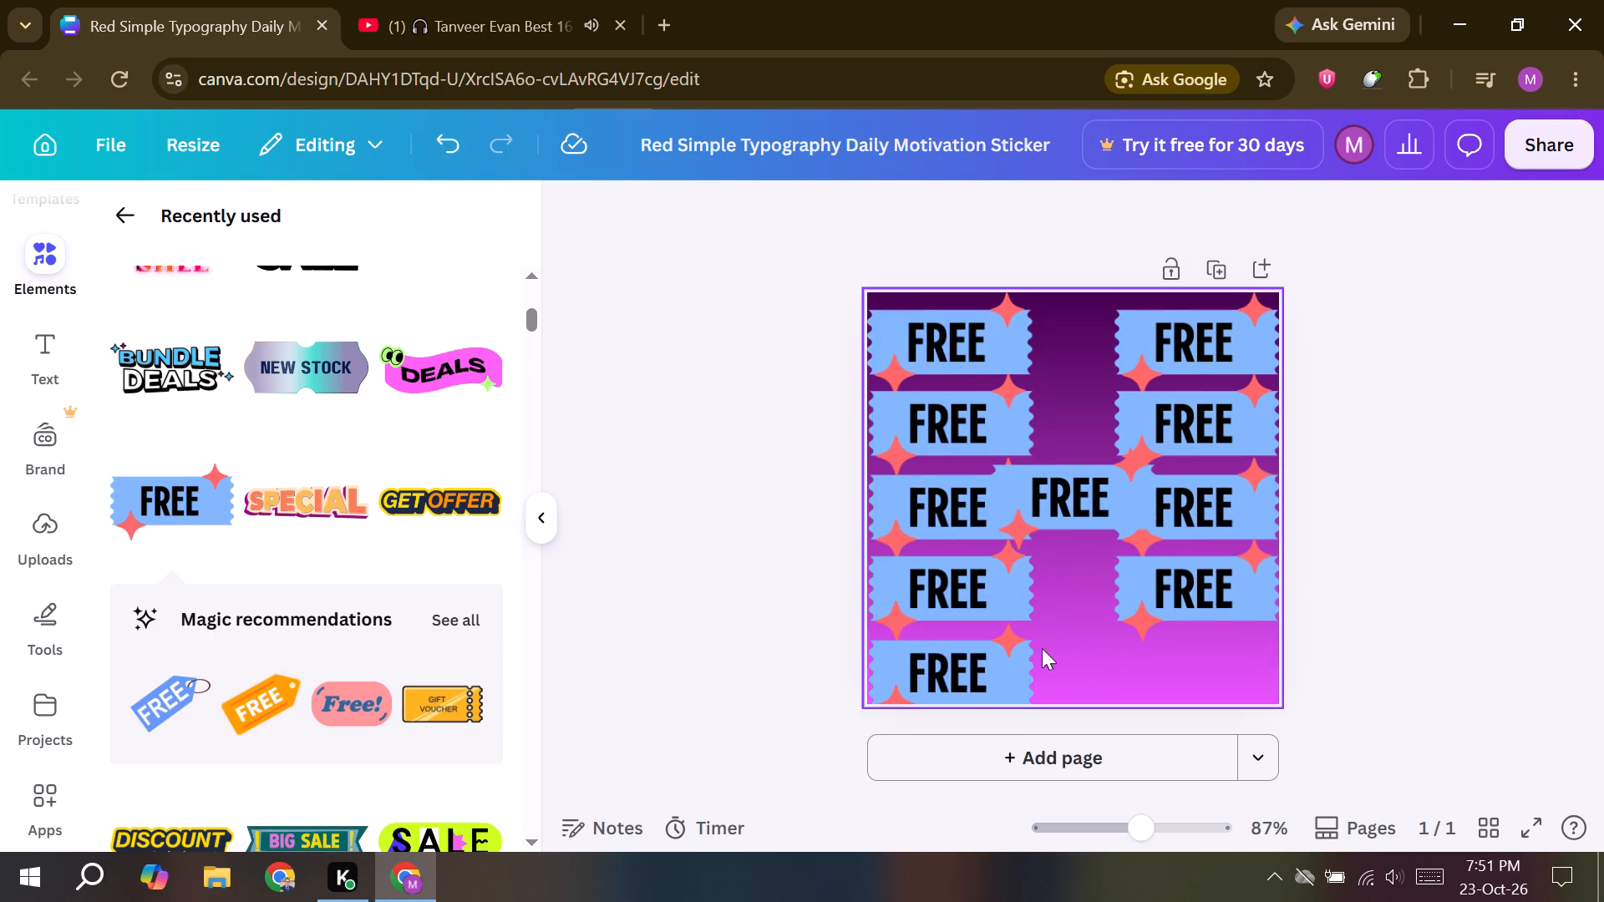
click(968, 658)
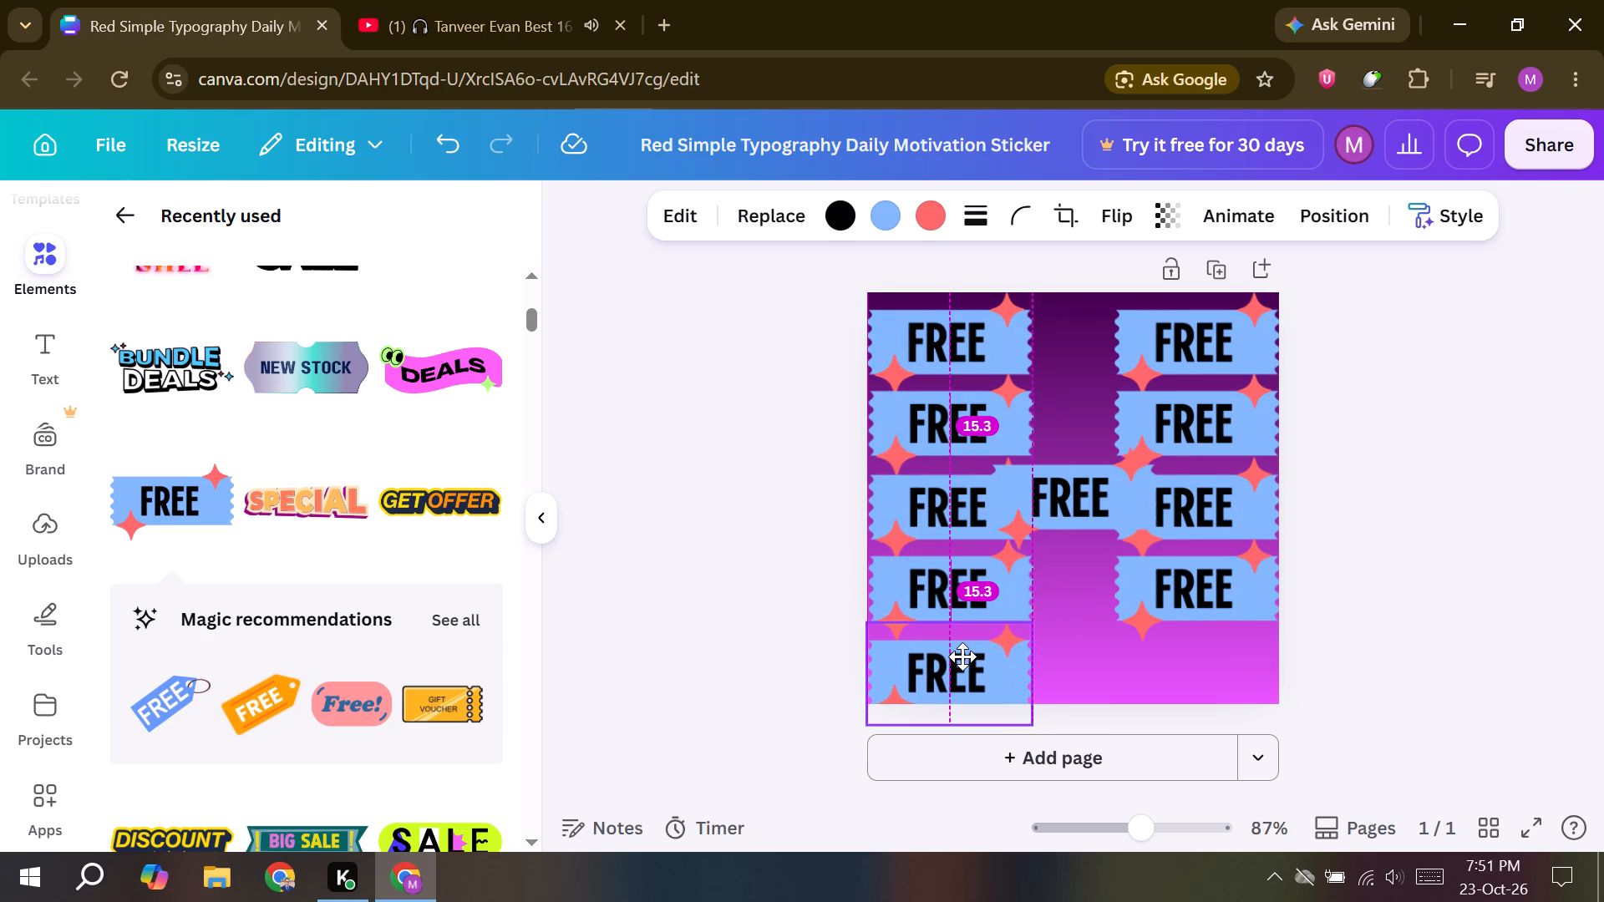
click(1001, 326)
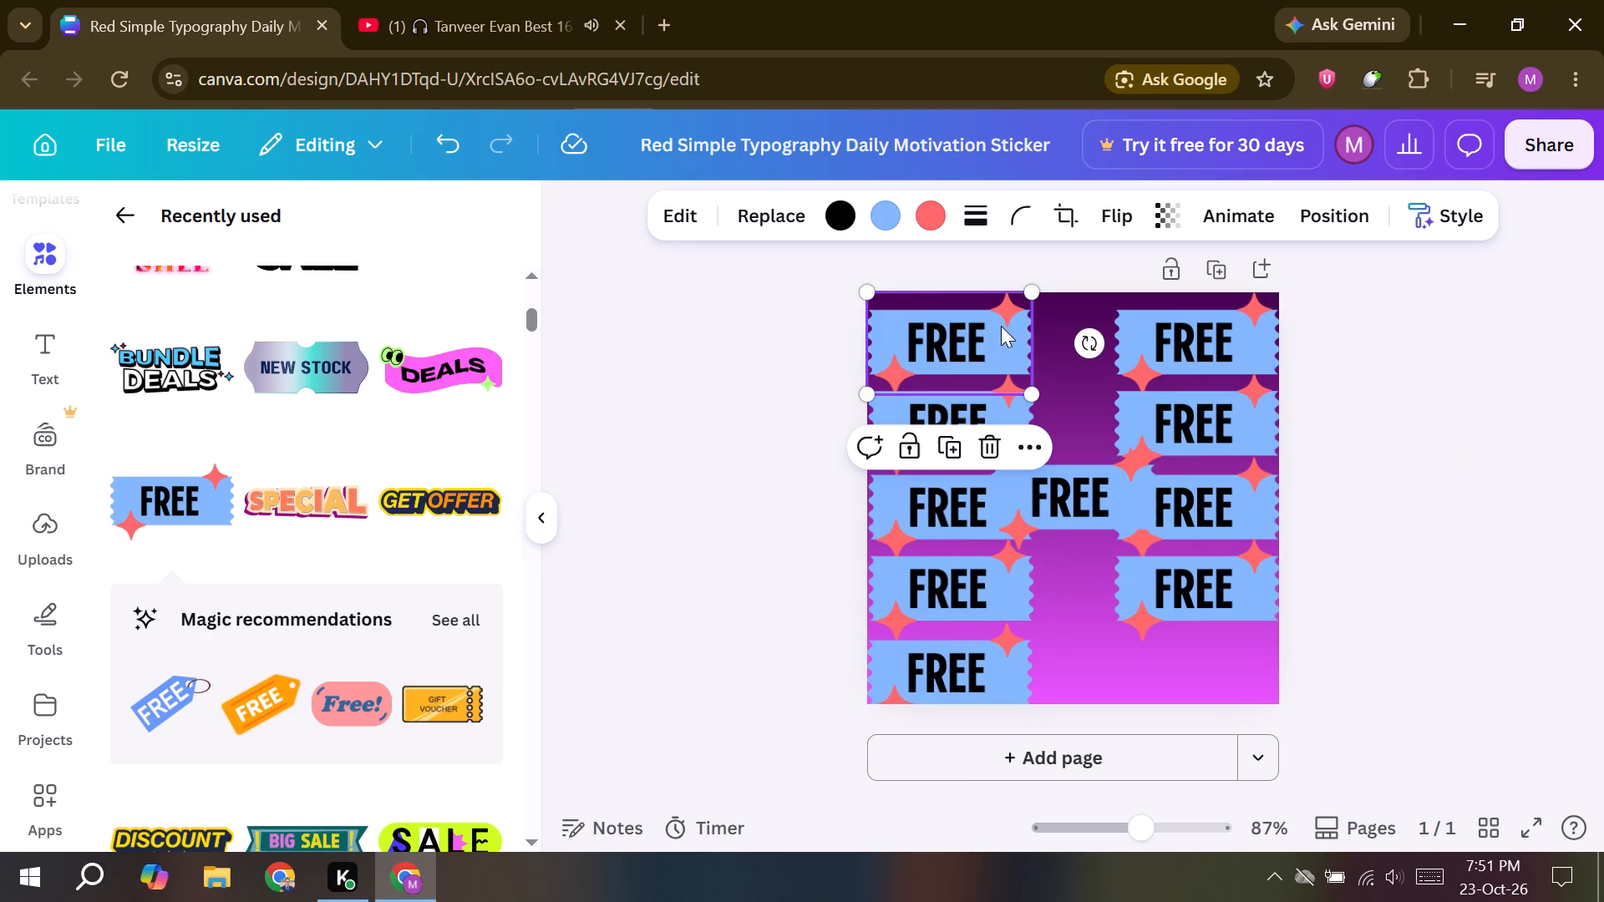
drag(1603, 318, 1586, 327)
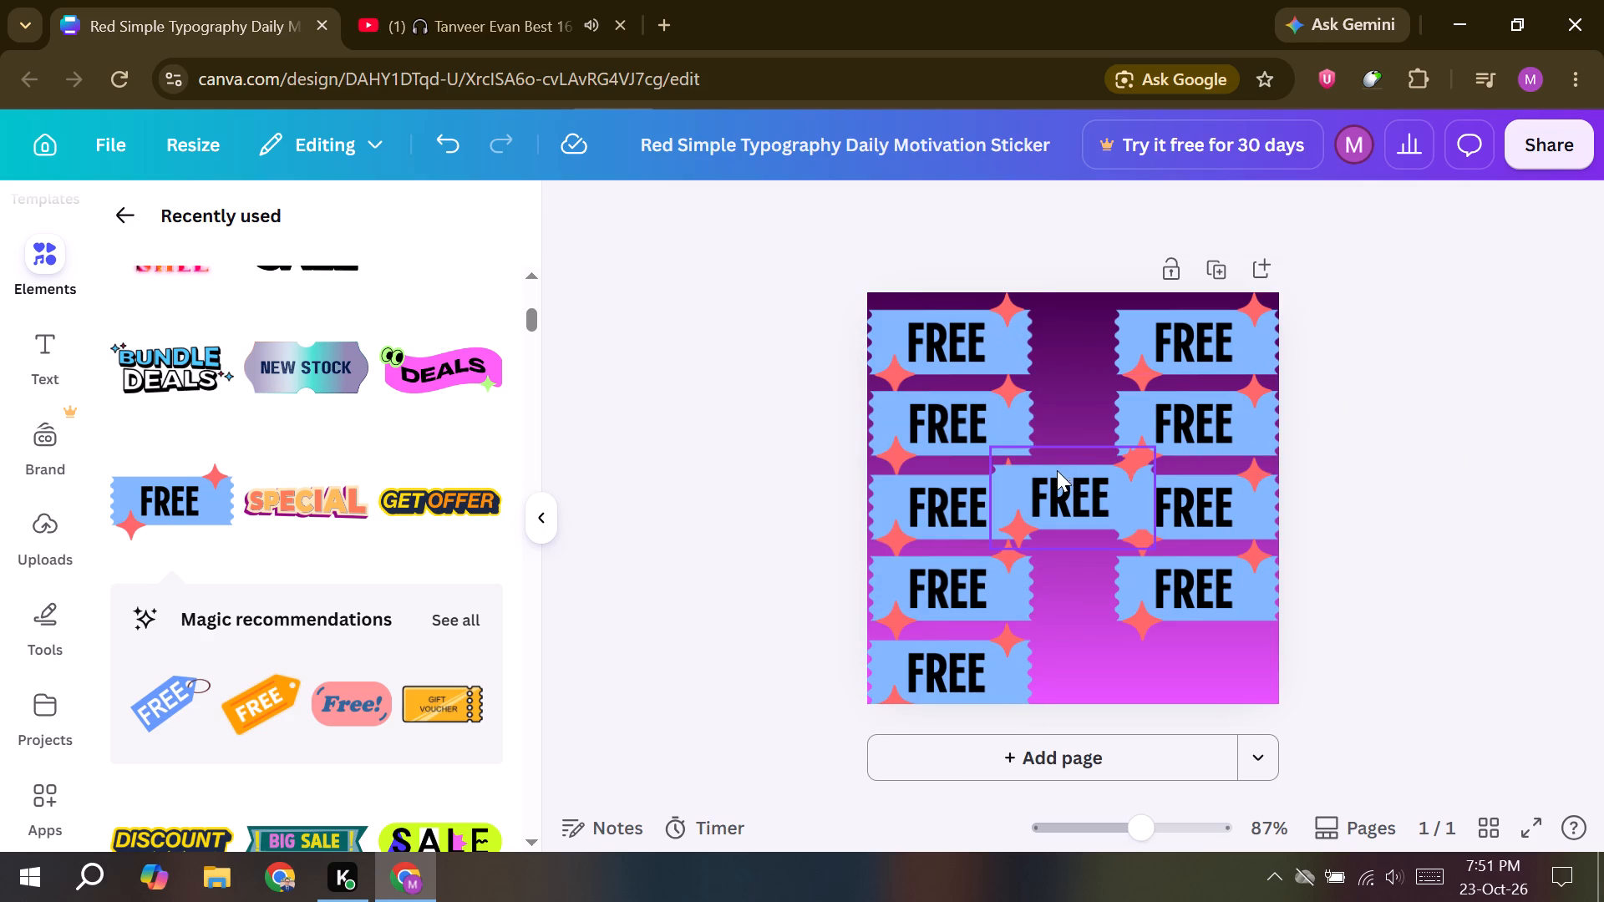
drag(1057, 470, 1175, 641)
click(1475, 575)
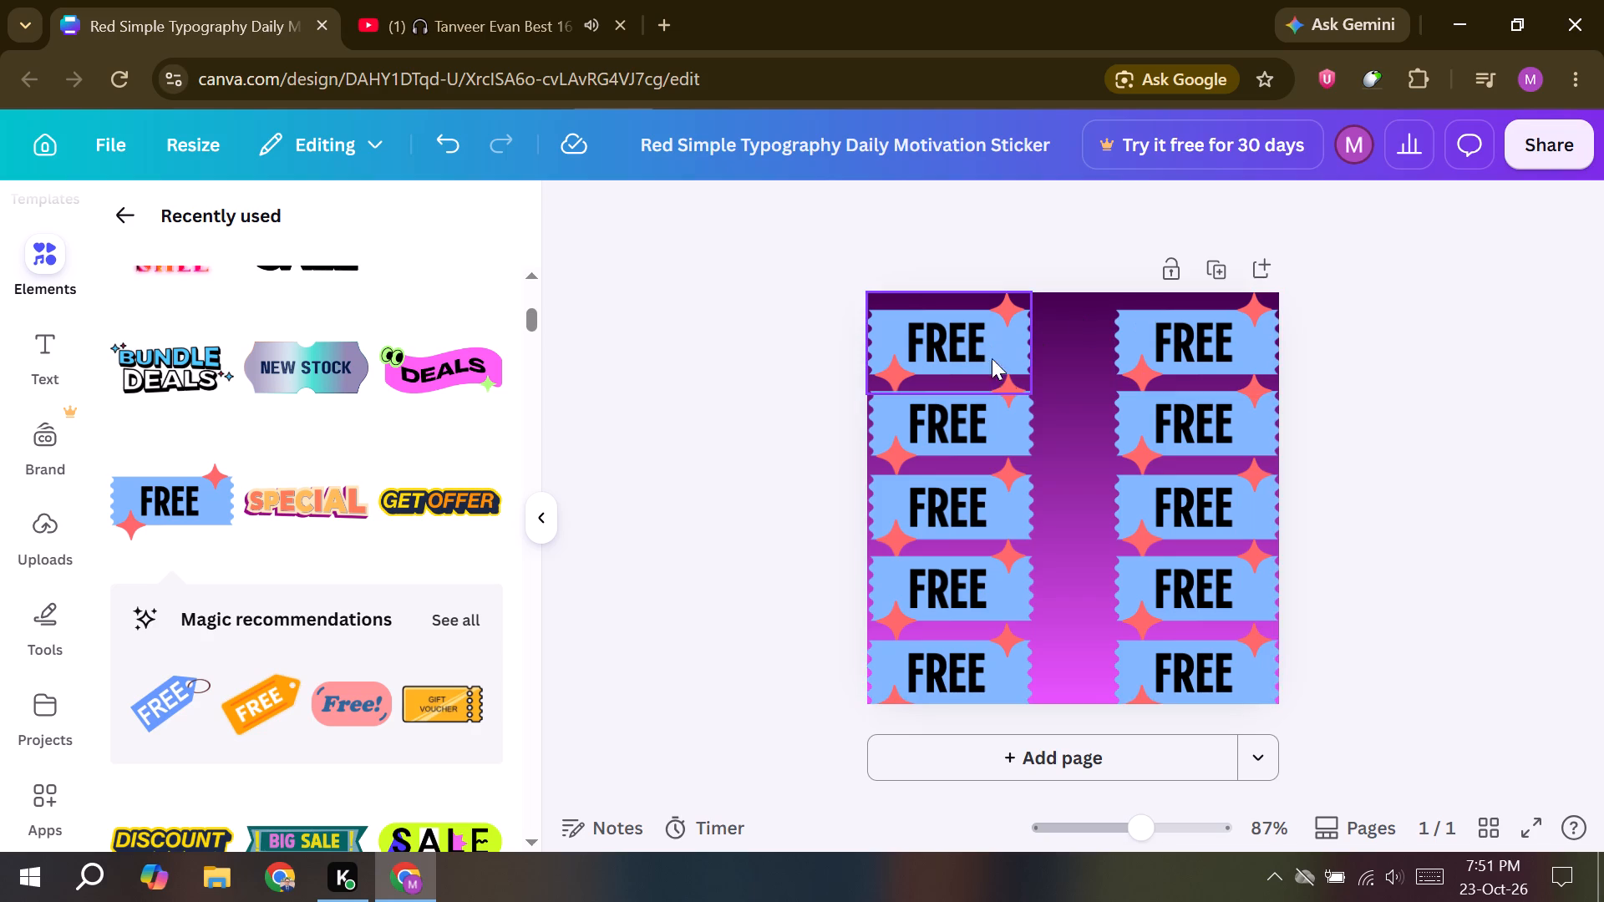
Recolour the first-row left sticker's stars and its ticket background to dark teal #00343d.
click(920, 342)
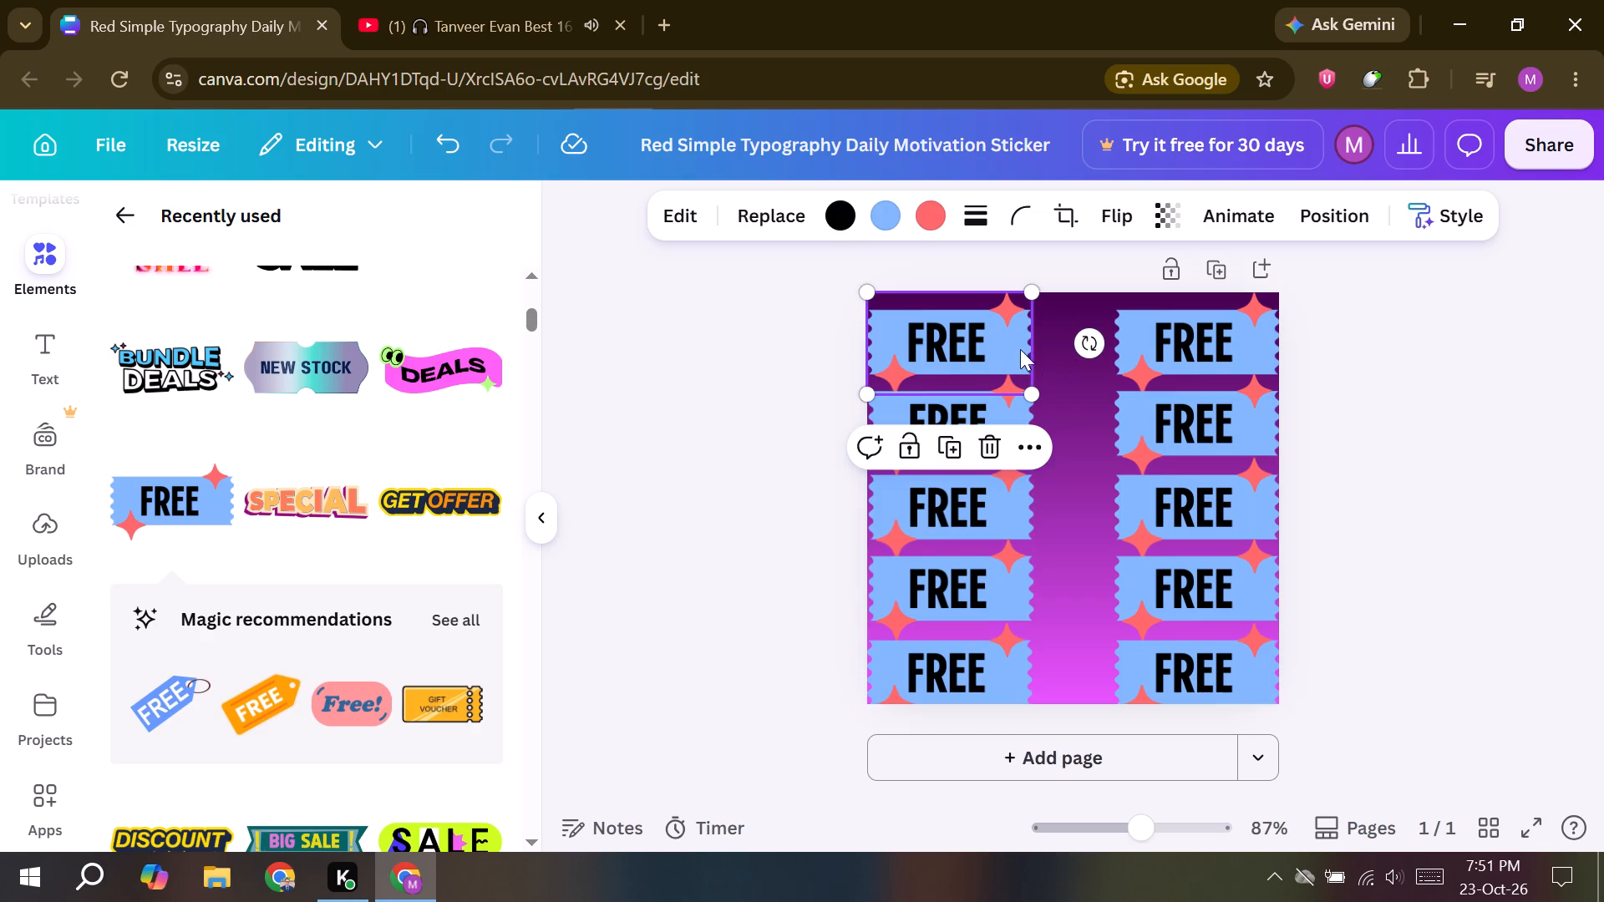
click(910, 187)
click(906, 348)
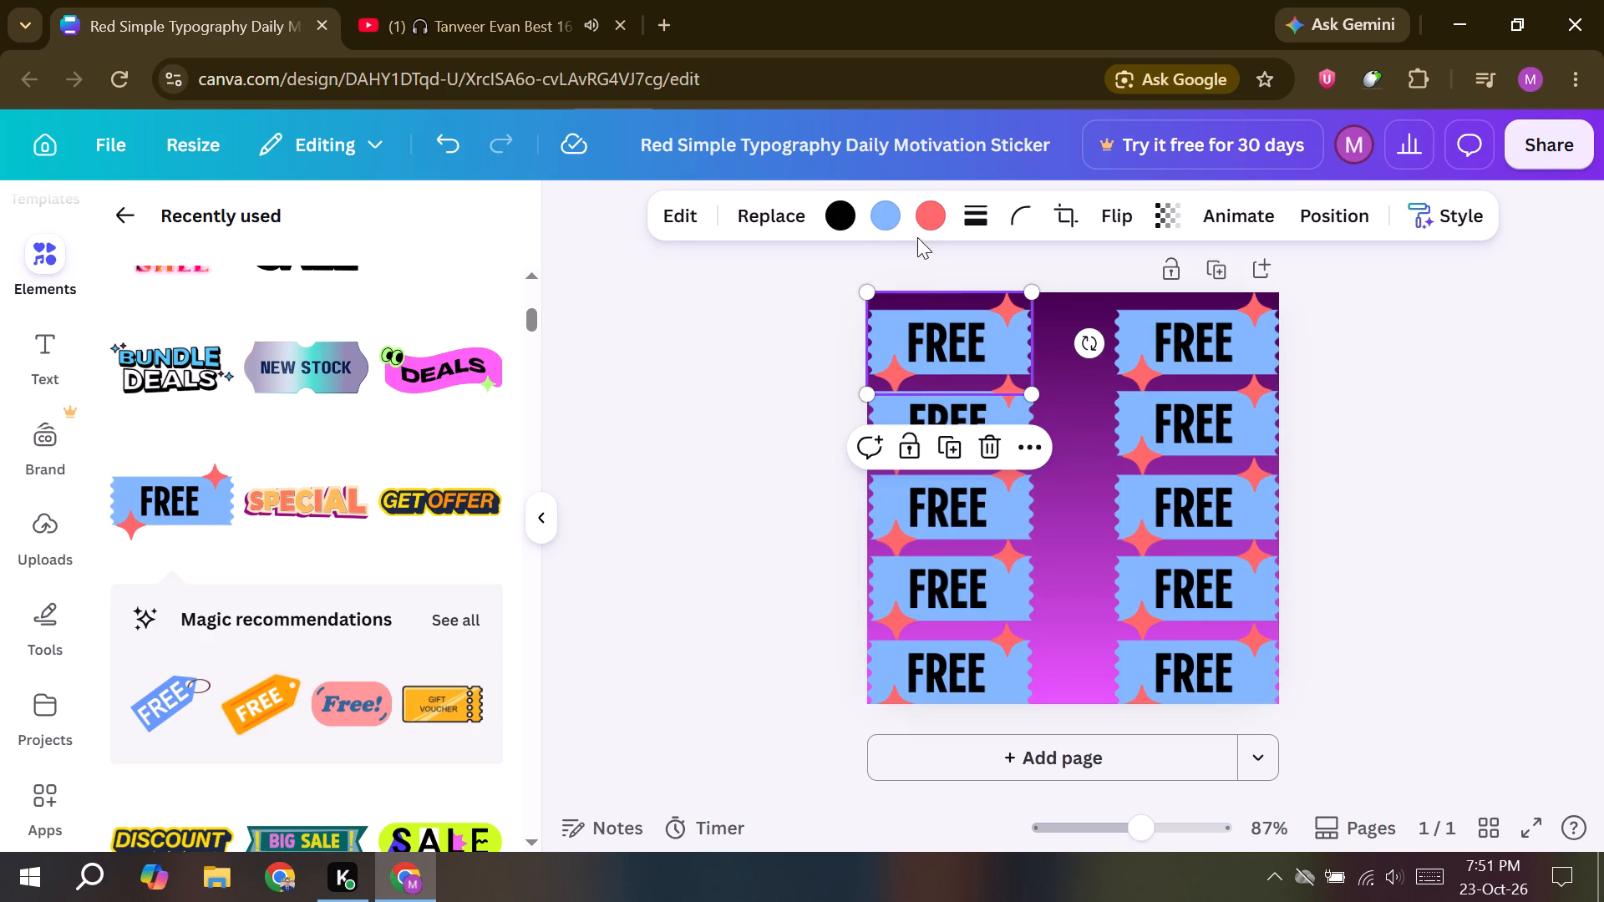
click(917, 231)
scroll(368, 561, down, 3)
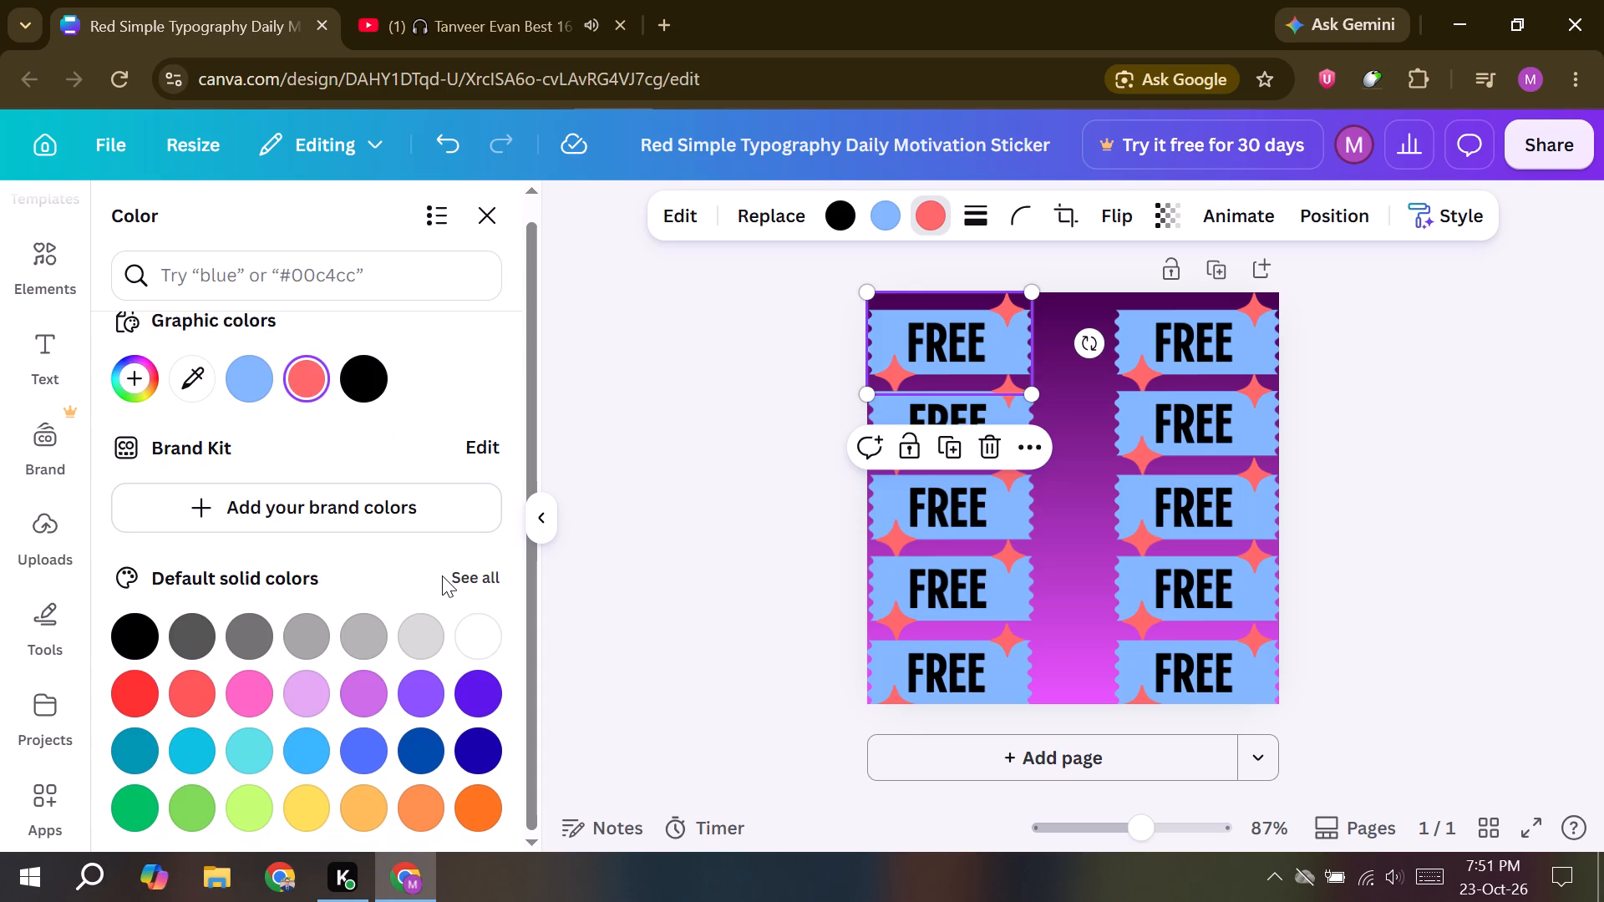
click(442, 575)
click(466, 570)
scroll(340, 589, down, 10)
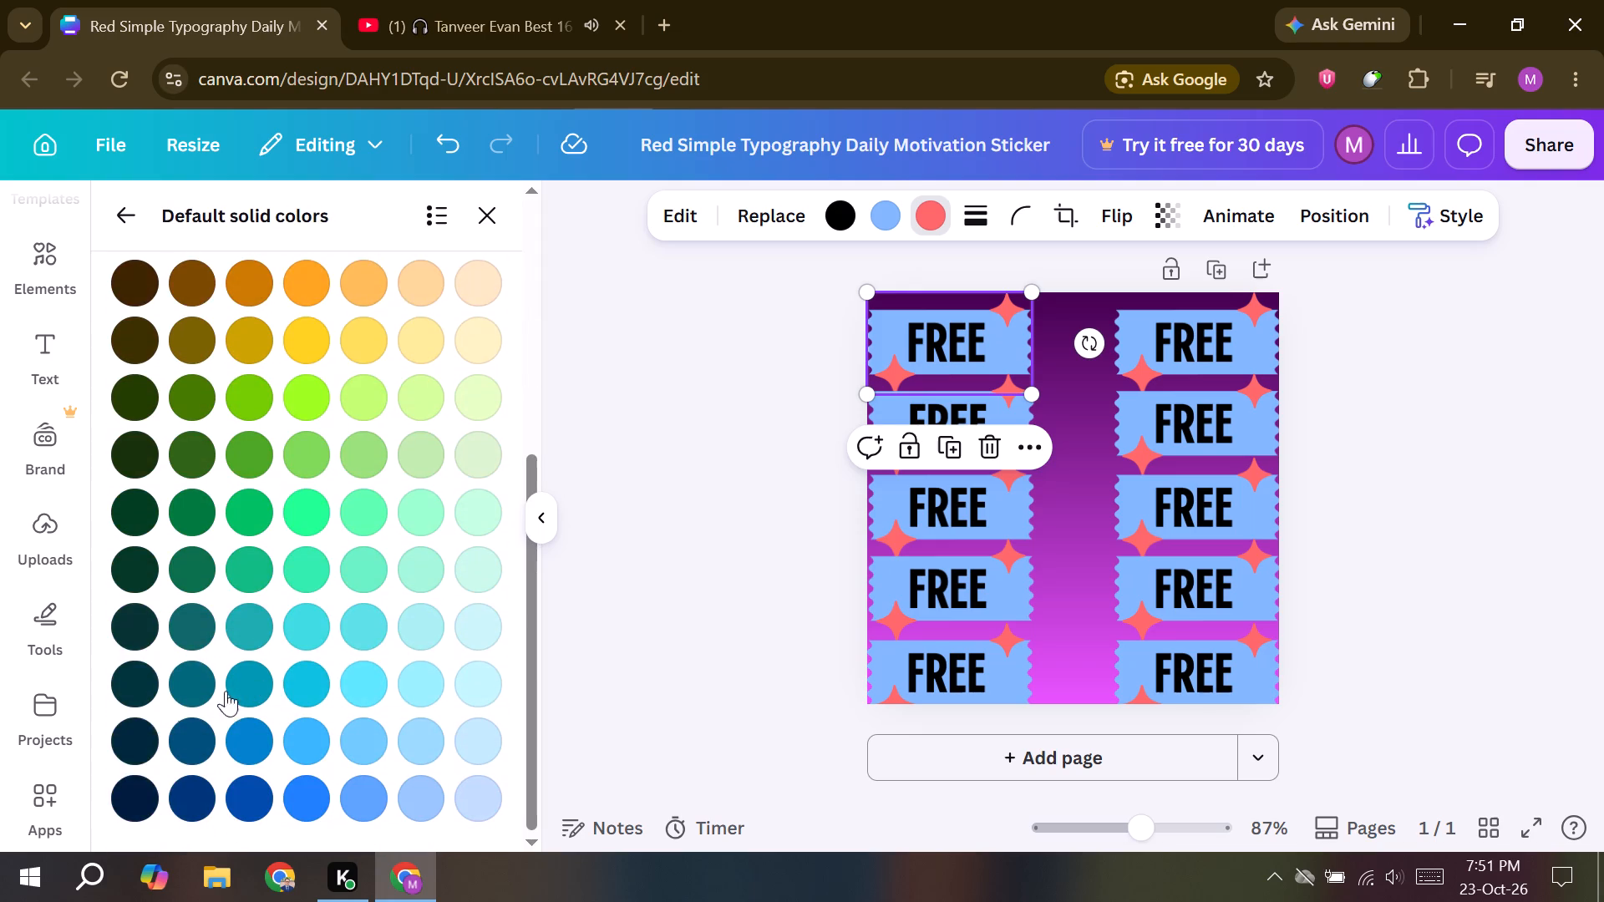
click(135, 688)
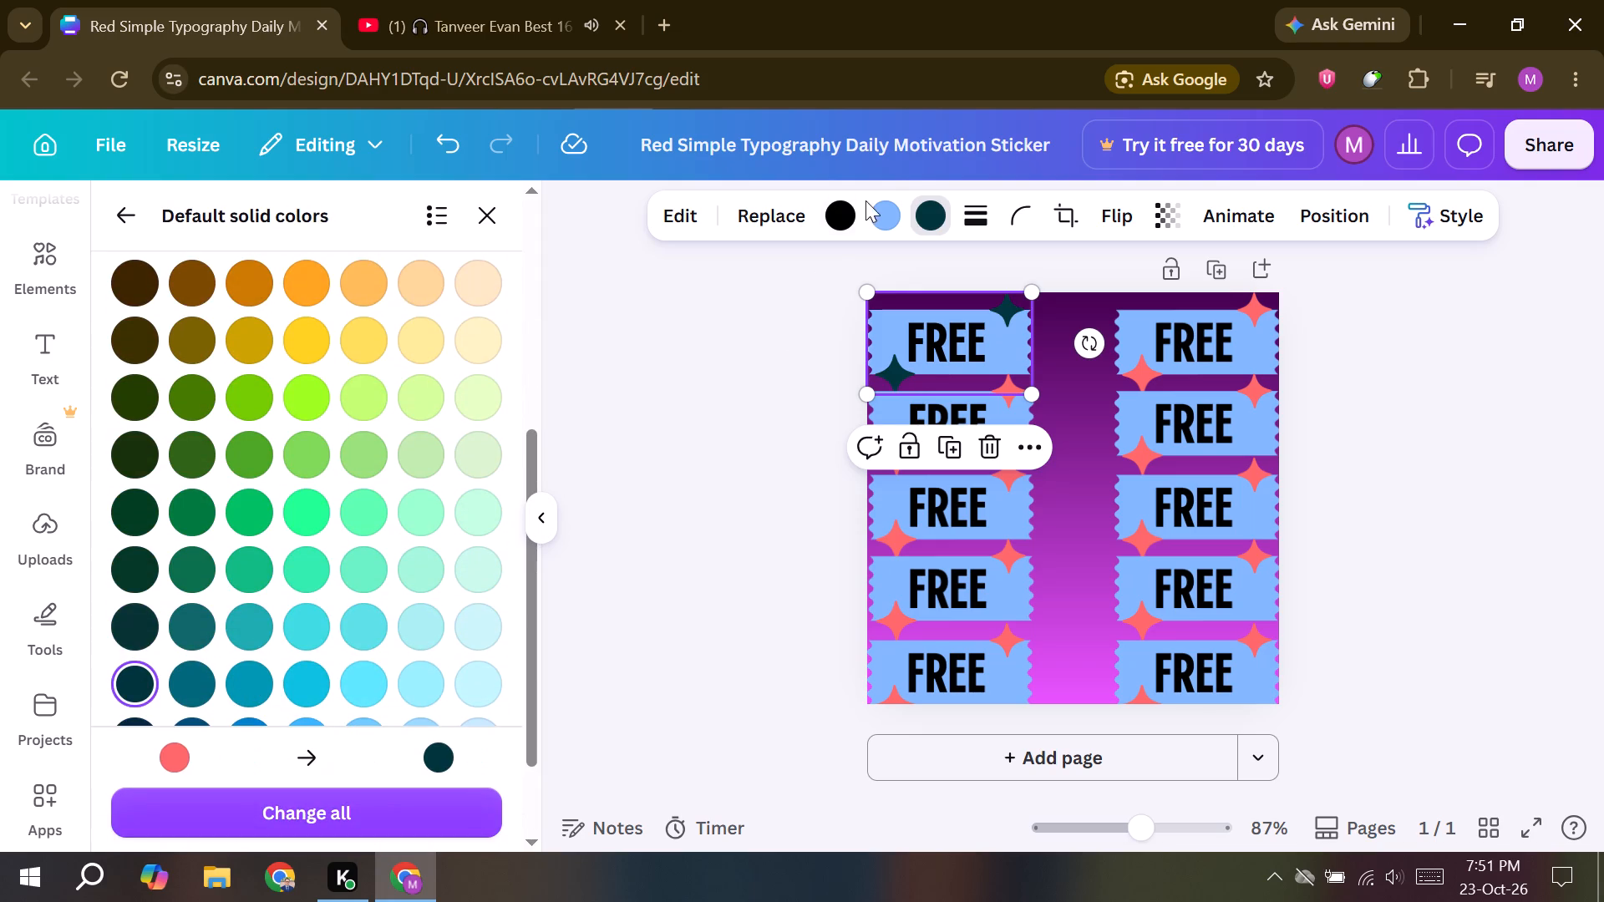
click(876, 198)
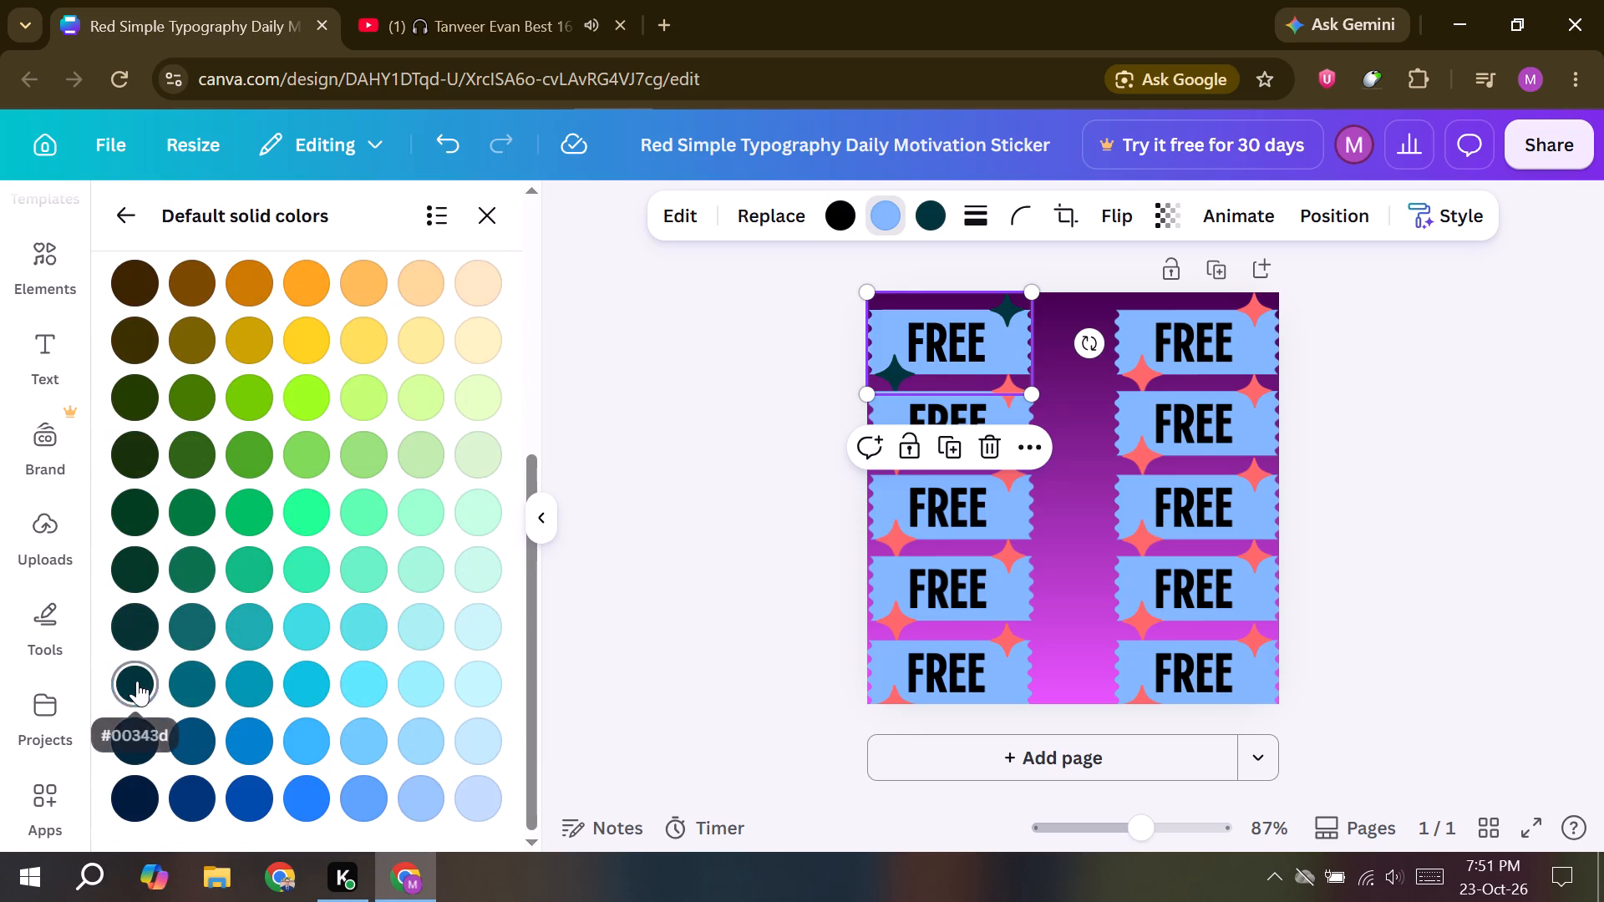
click(130, 667)
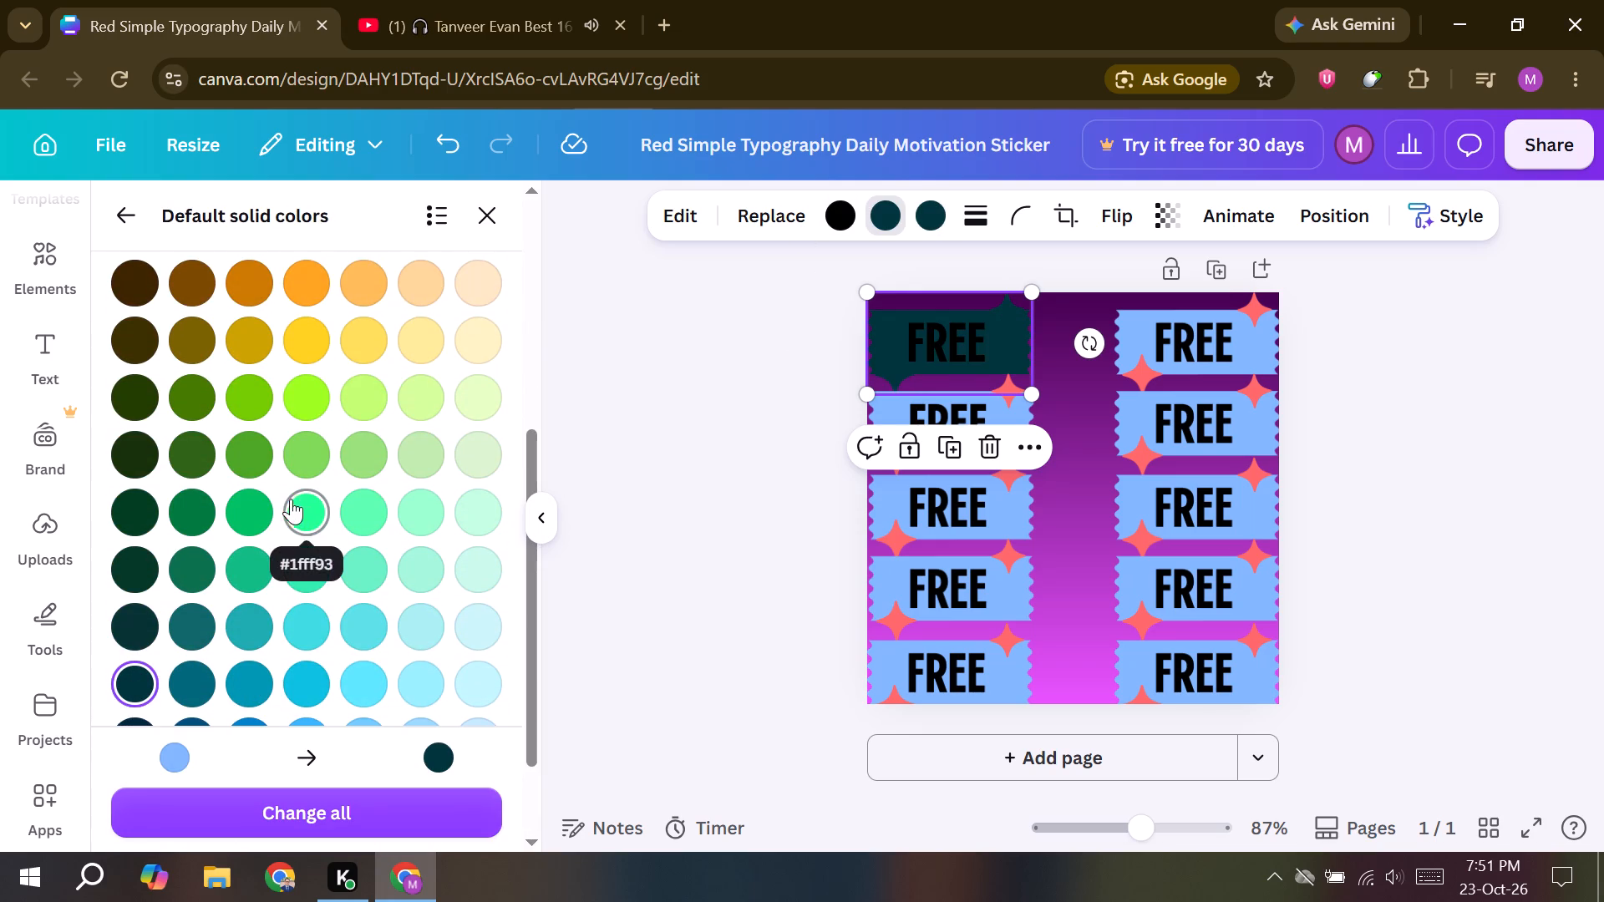
Change the FREE lettering on the first-row left sticker to white.
scroll(285, 500, up, 1)
click(830, 197)
scroll(317, 377, up, 4)
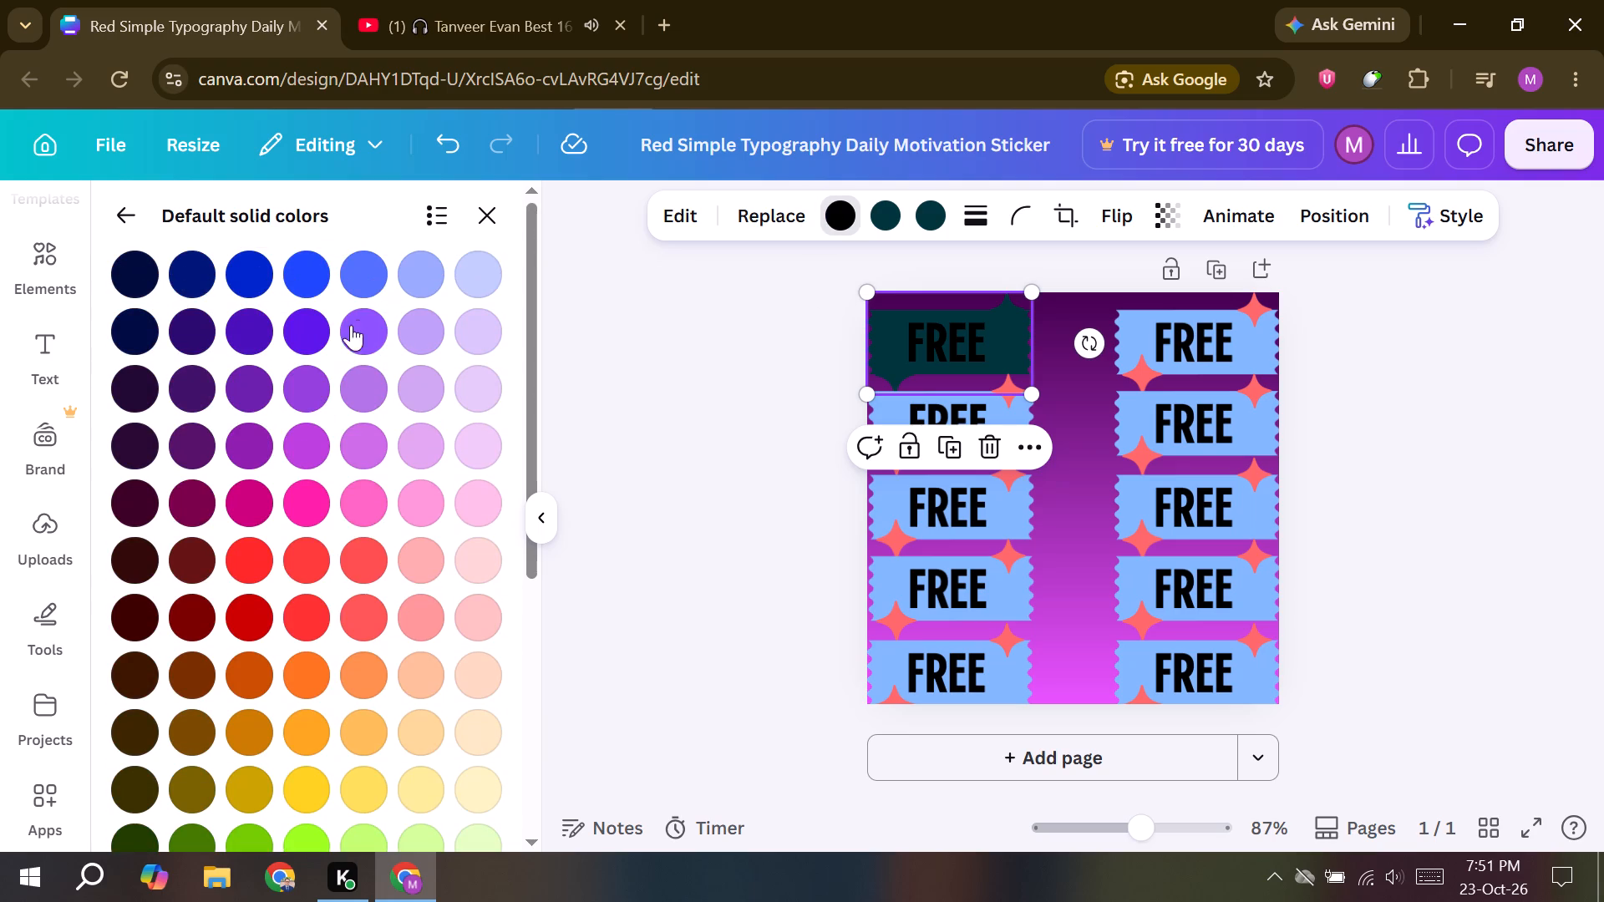
click(104, 205)
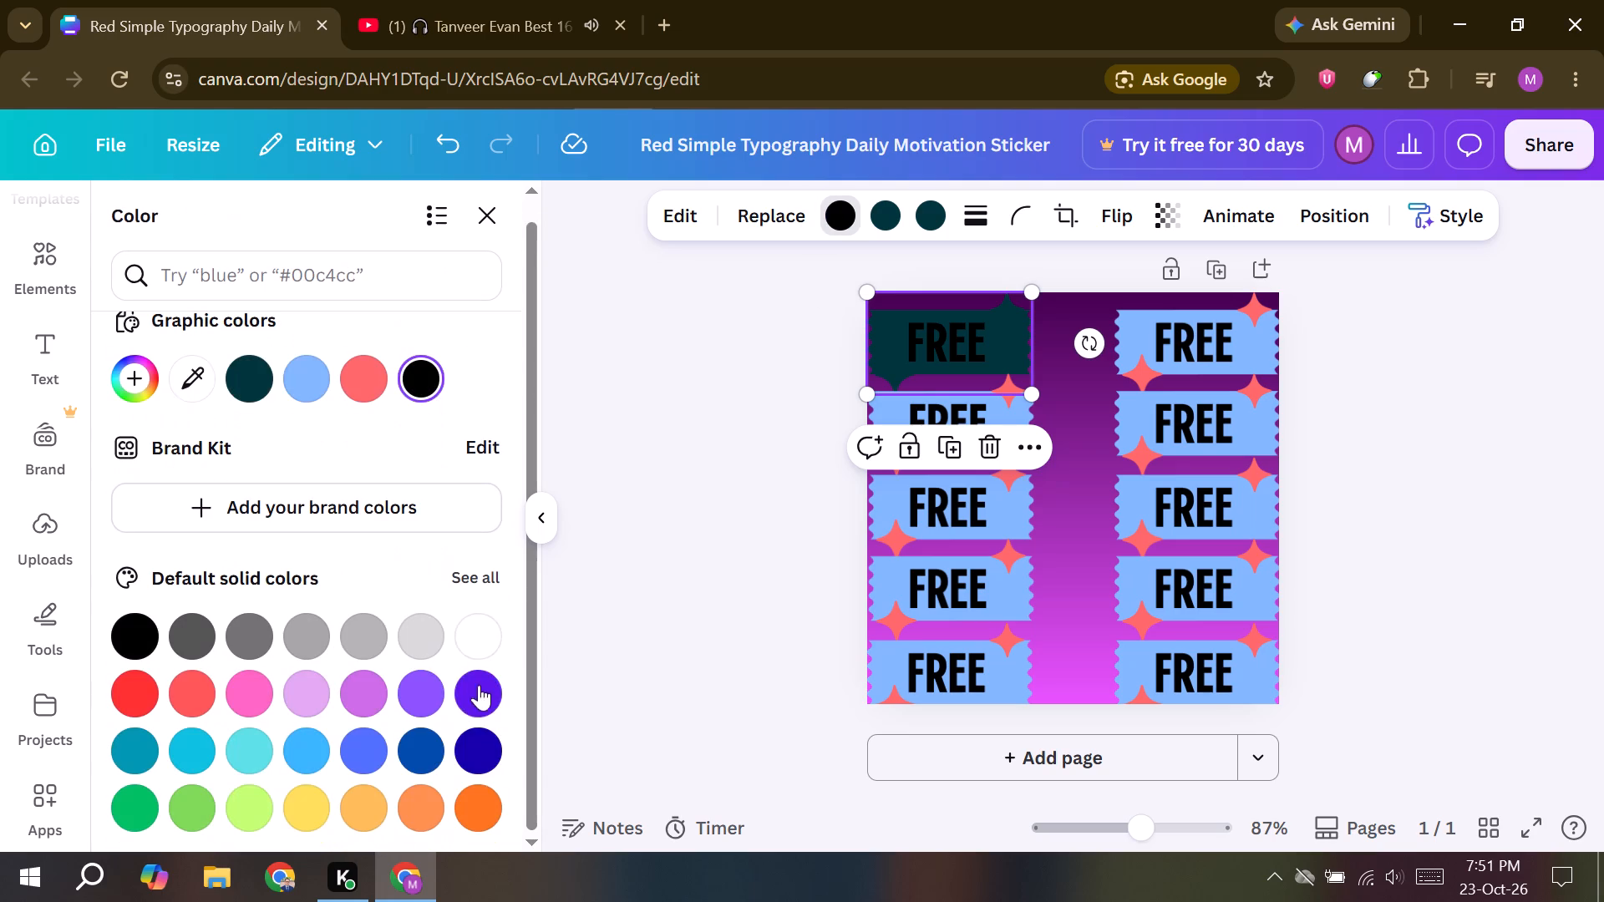
click(467, 637)
scroll(581, 497, up, 3)
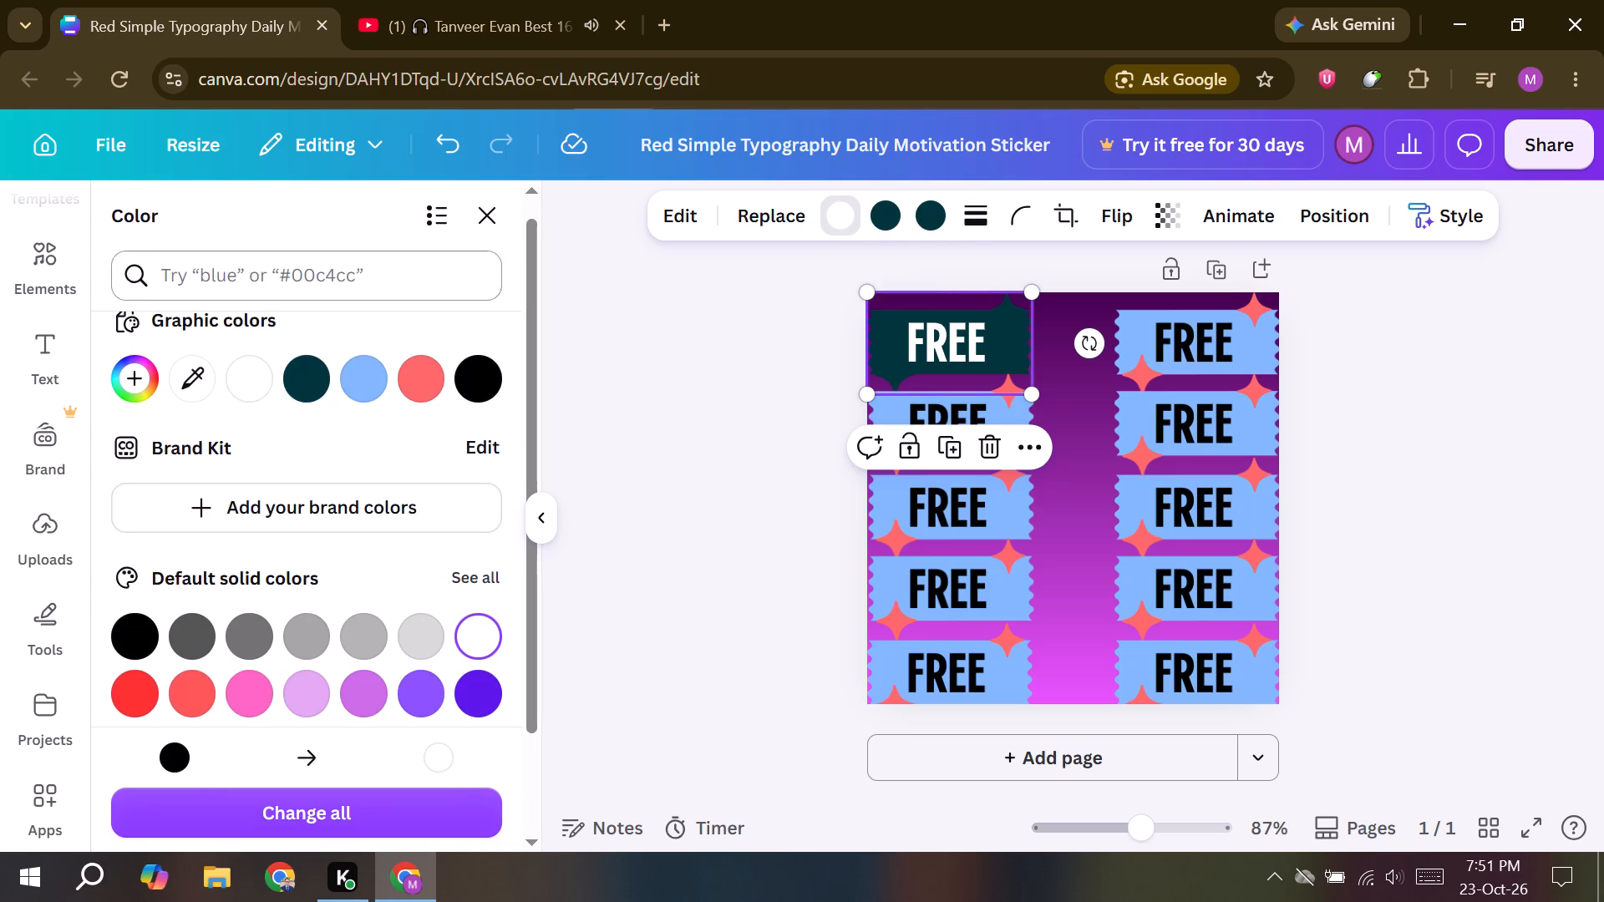
Recolour the first-row right sticker with a pale lavender-blue #c2cdff ticket background and dark navy FREE lettering.
click(1199, 336)
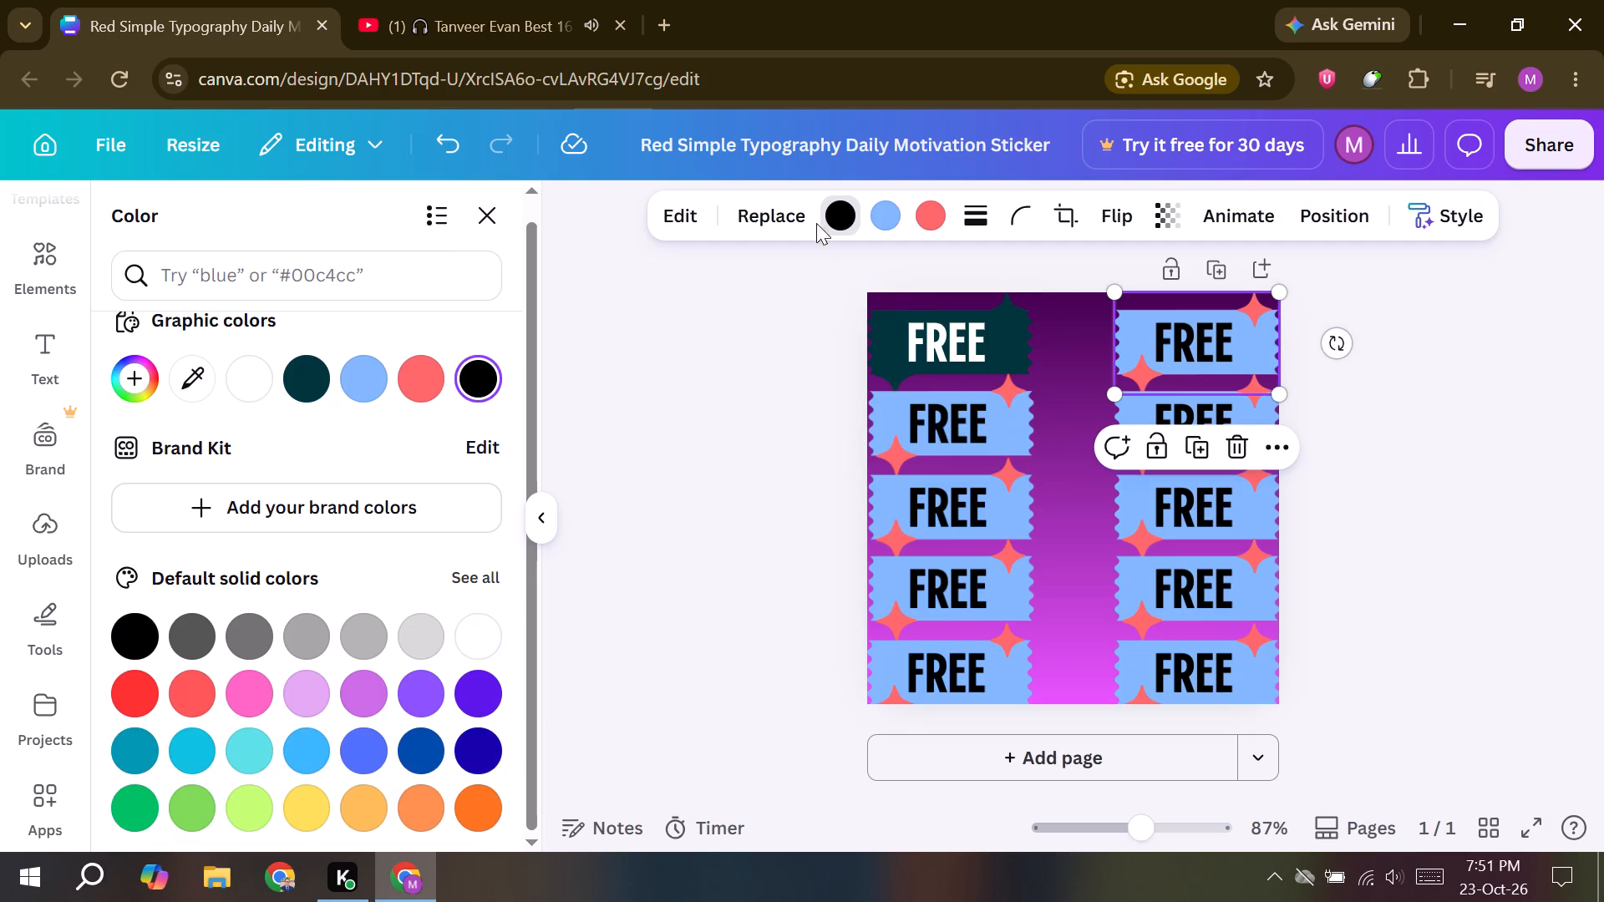
click(469, 587)
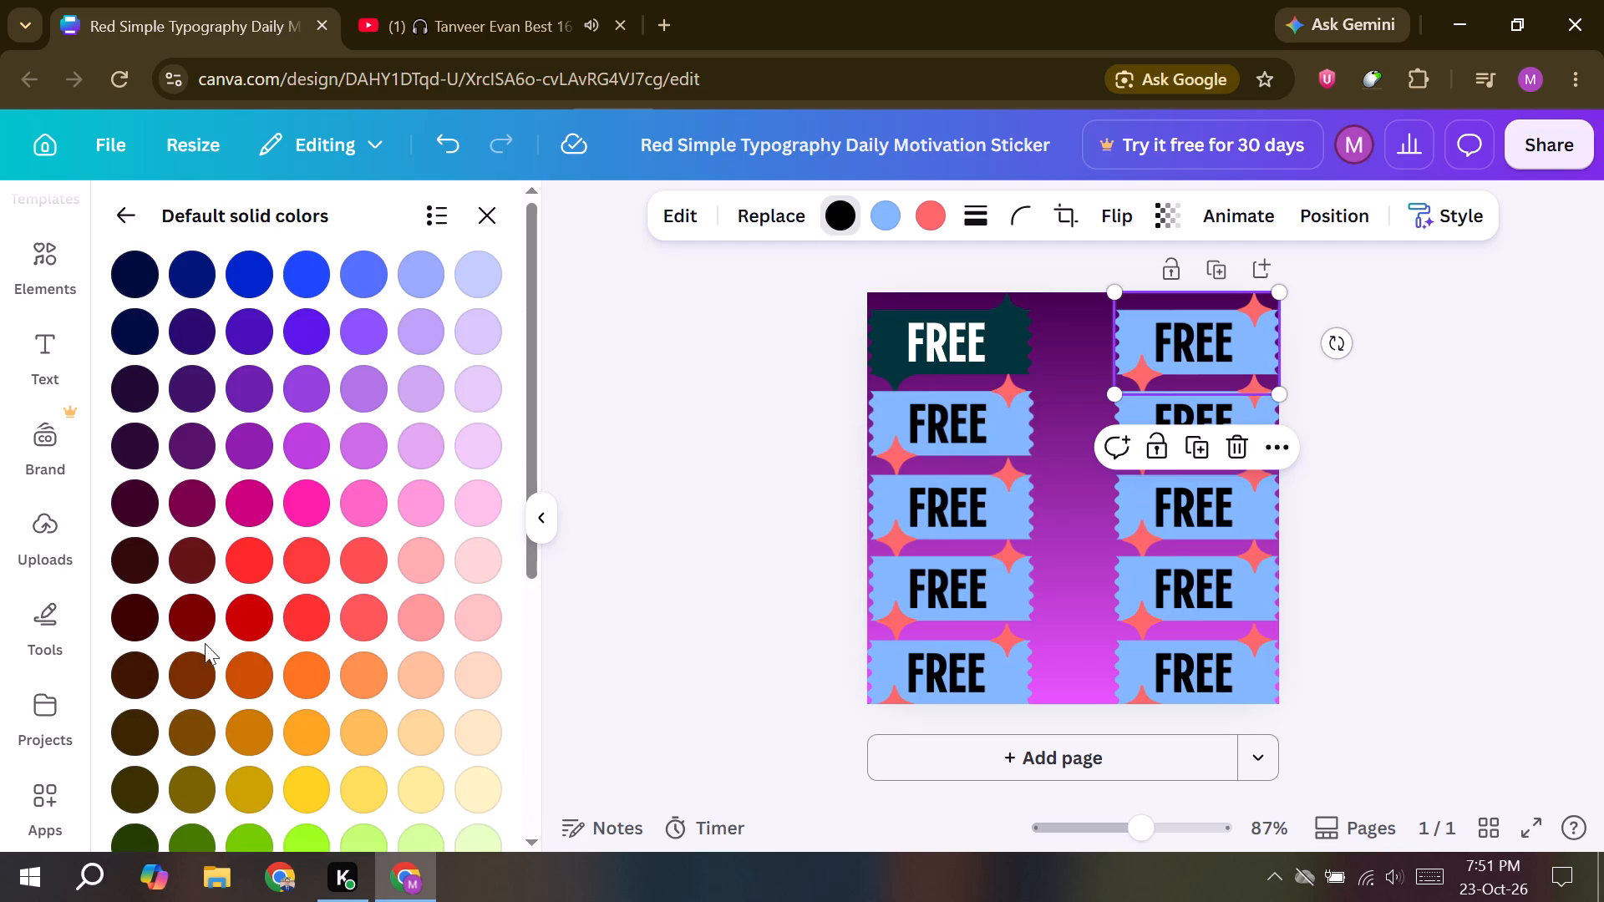
scroll(182, 651, down, 5)
scroll(278, 341, up, 5)
click(258, 324)
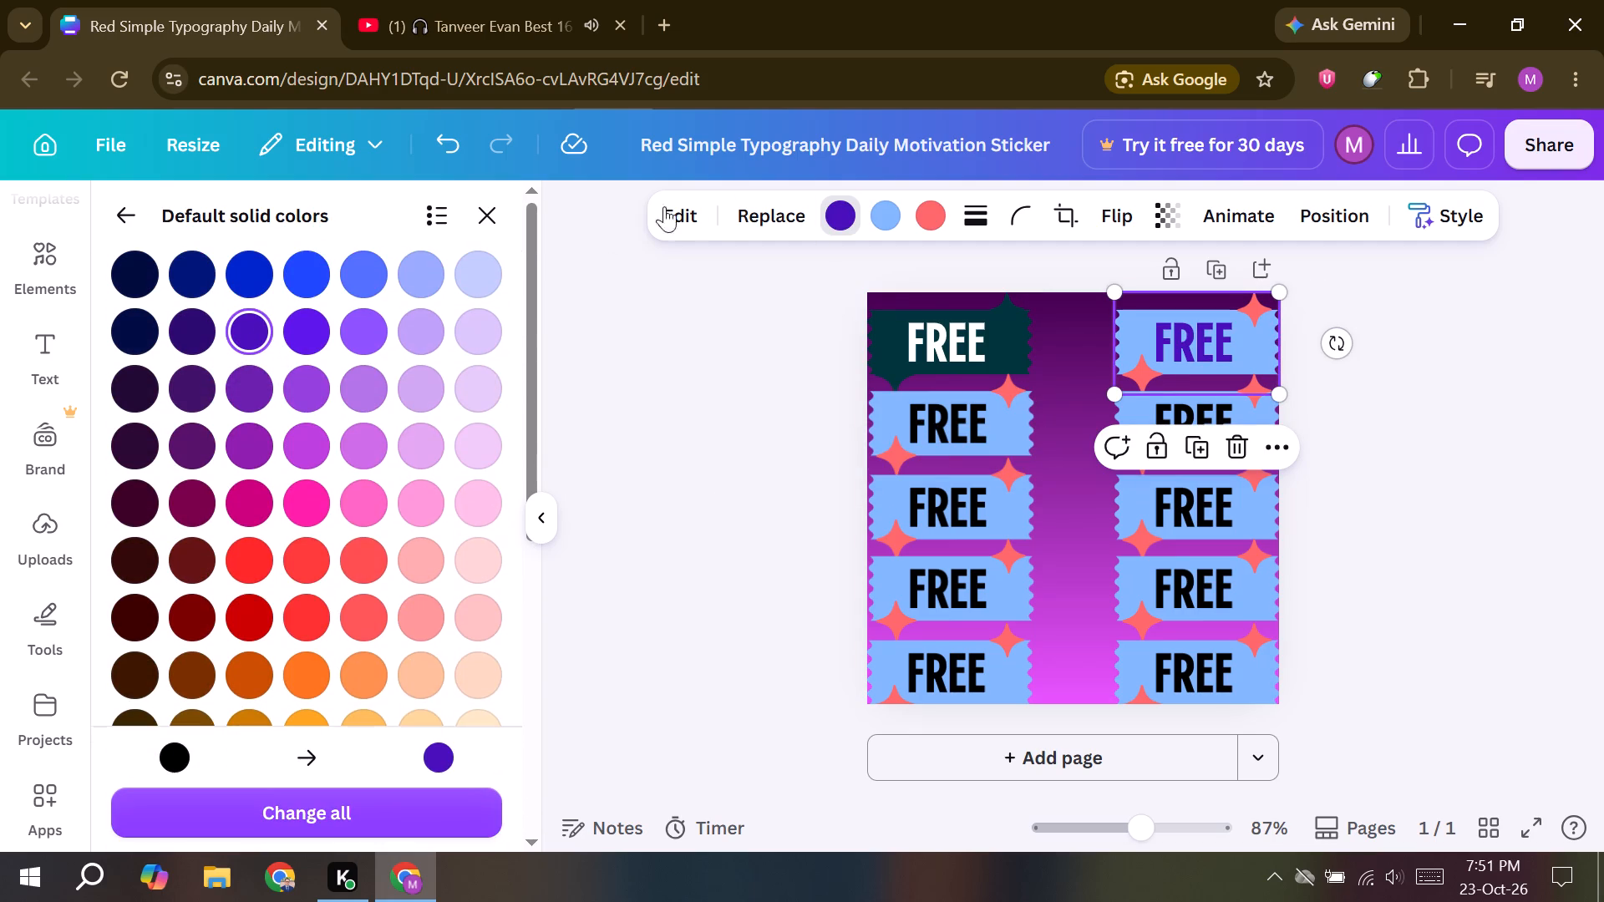
click(871, 227)
click(476, 261)
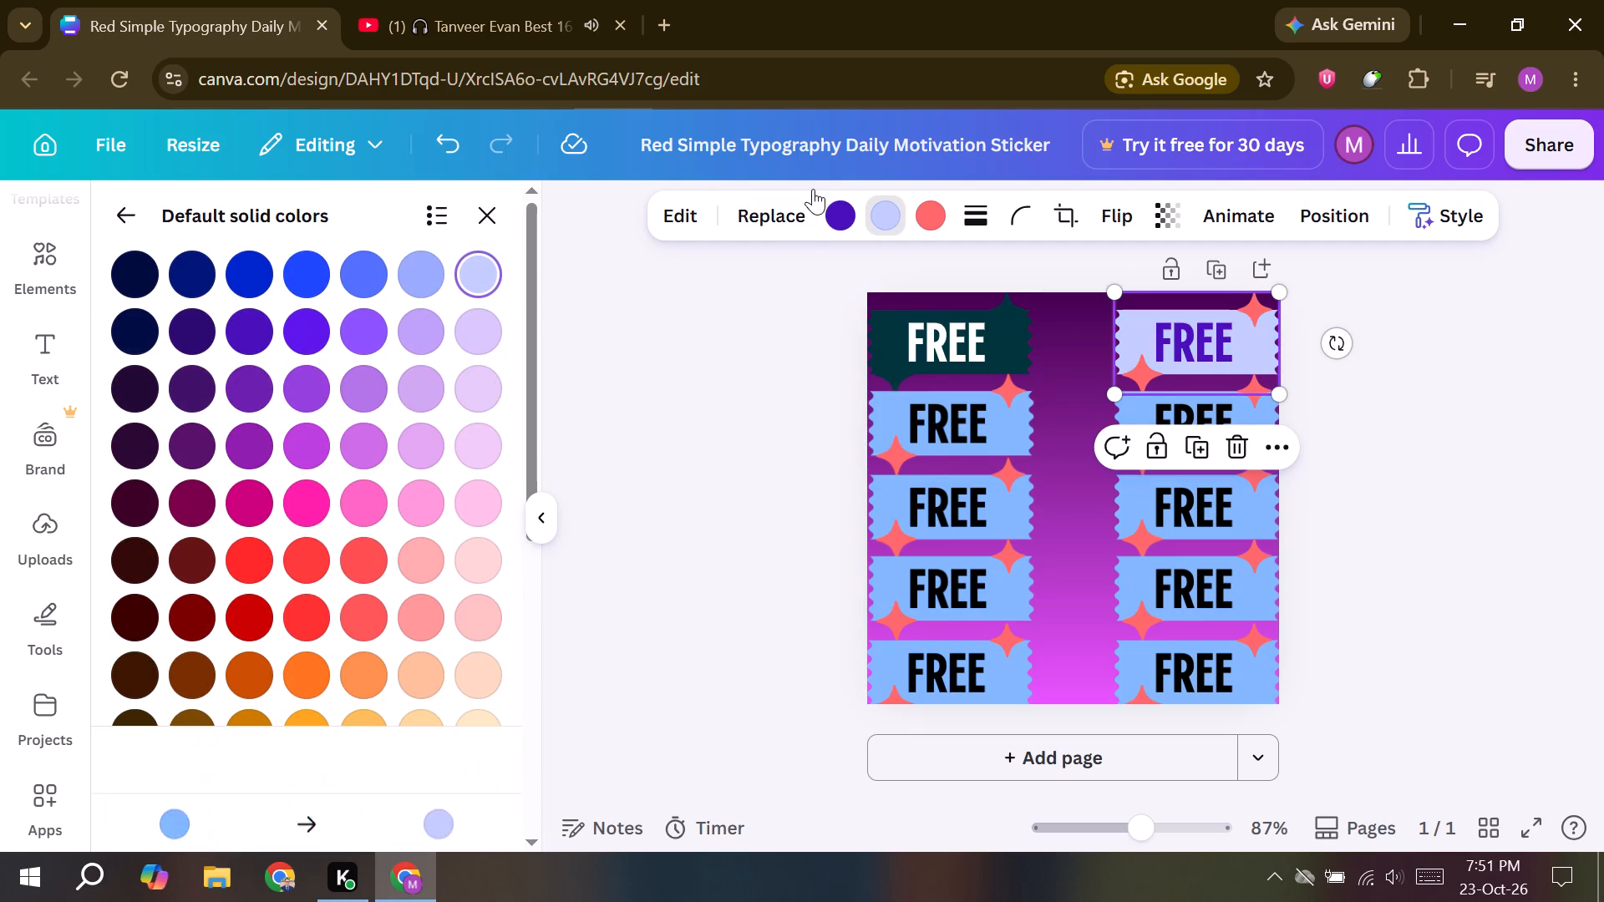
click(845, 224)
click(124, 256)
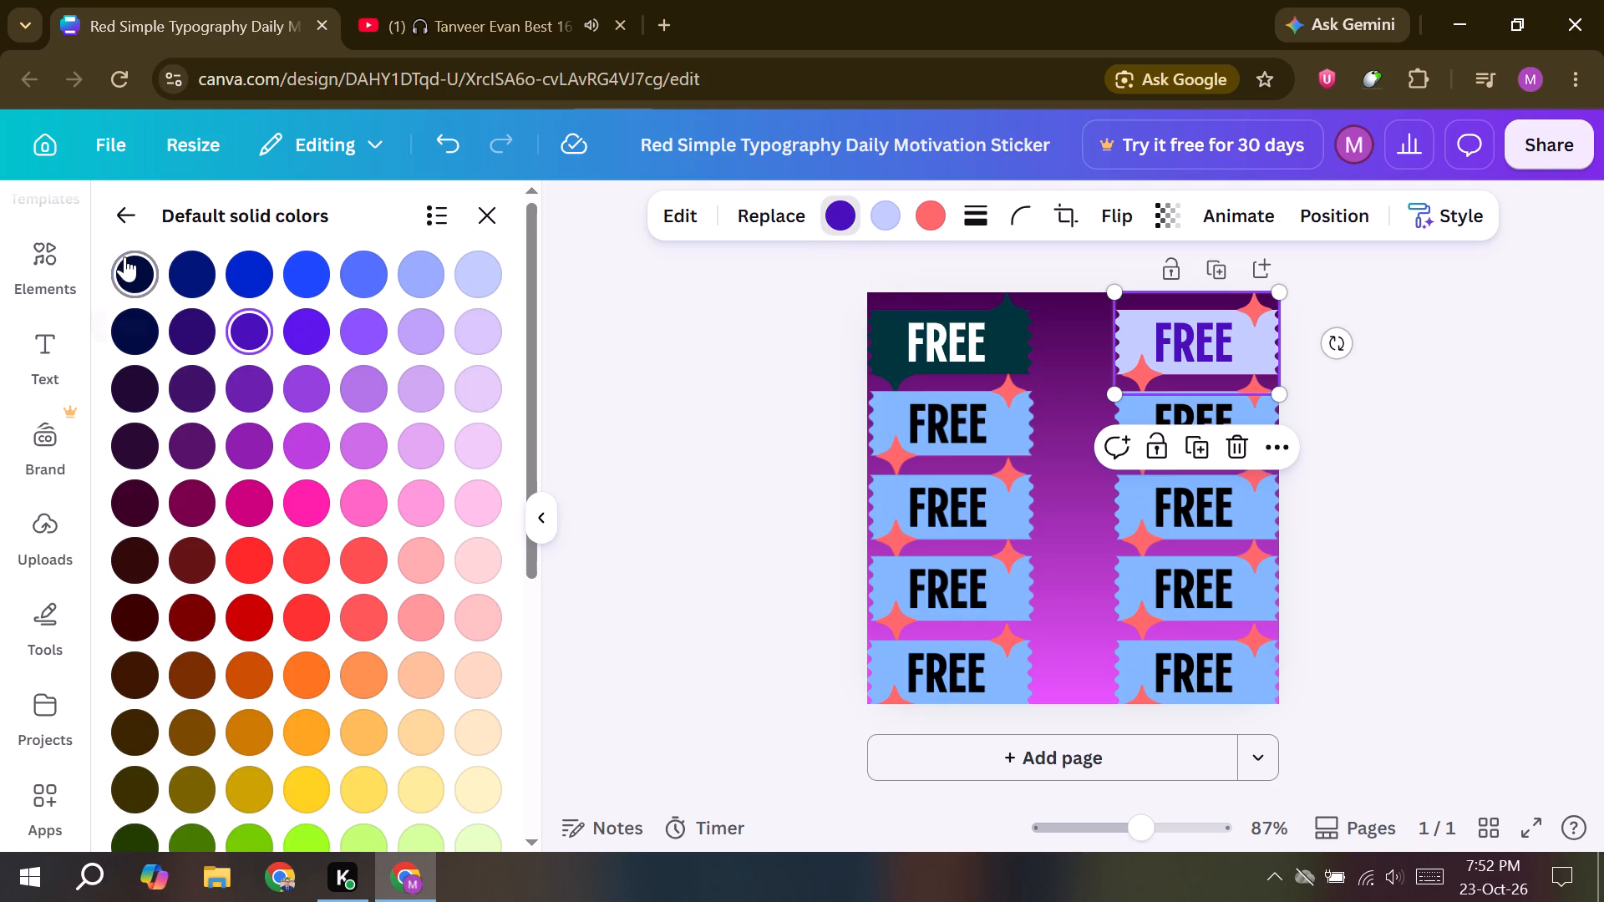
Recolour the second-row left sticker with violet FREE lettering, a dark maroon ticket background and pale pink stars.
click(911, 451)
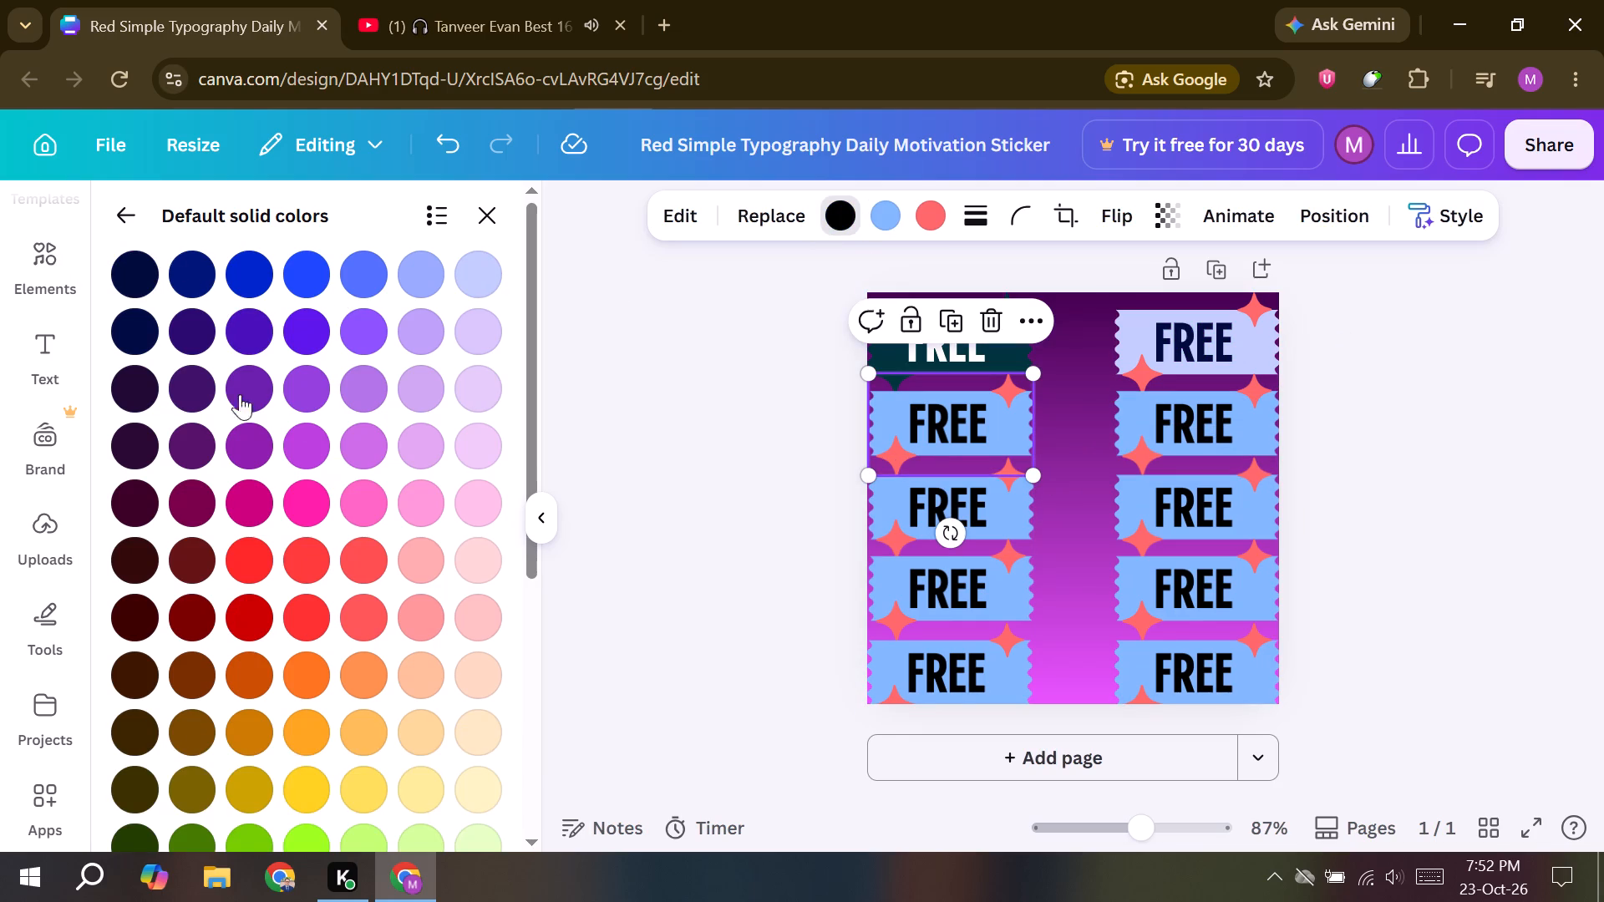
click(296, 335)
click(891, 204)
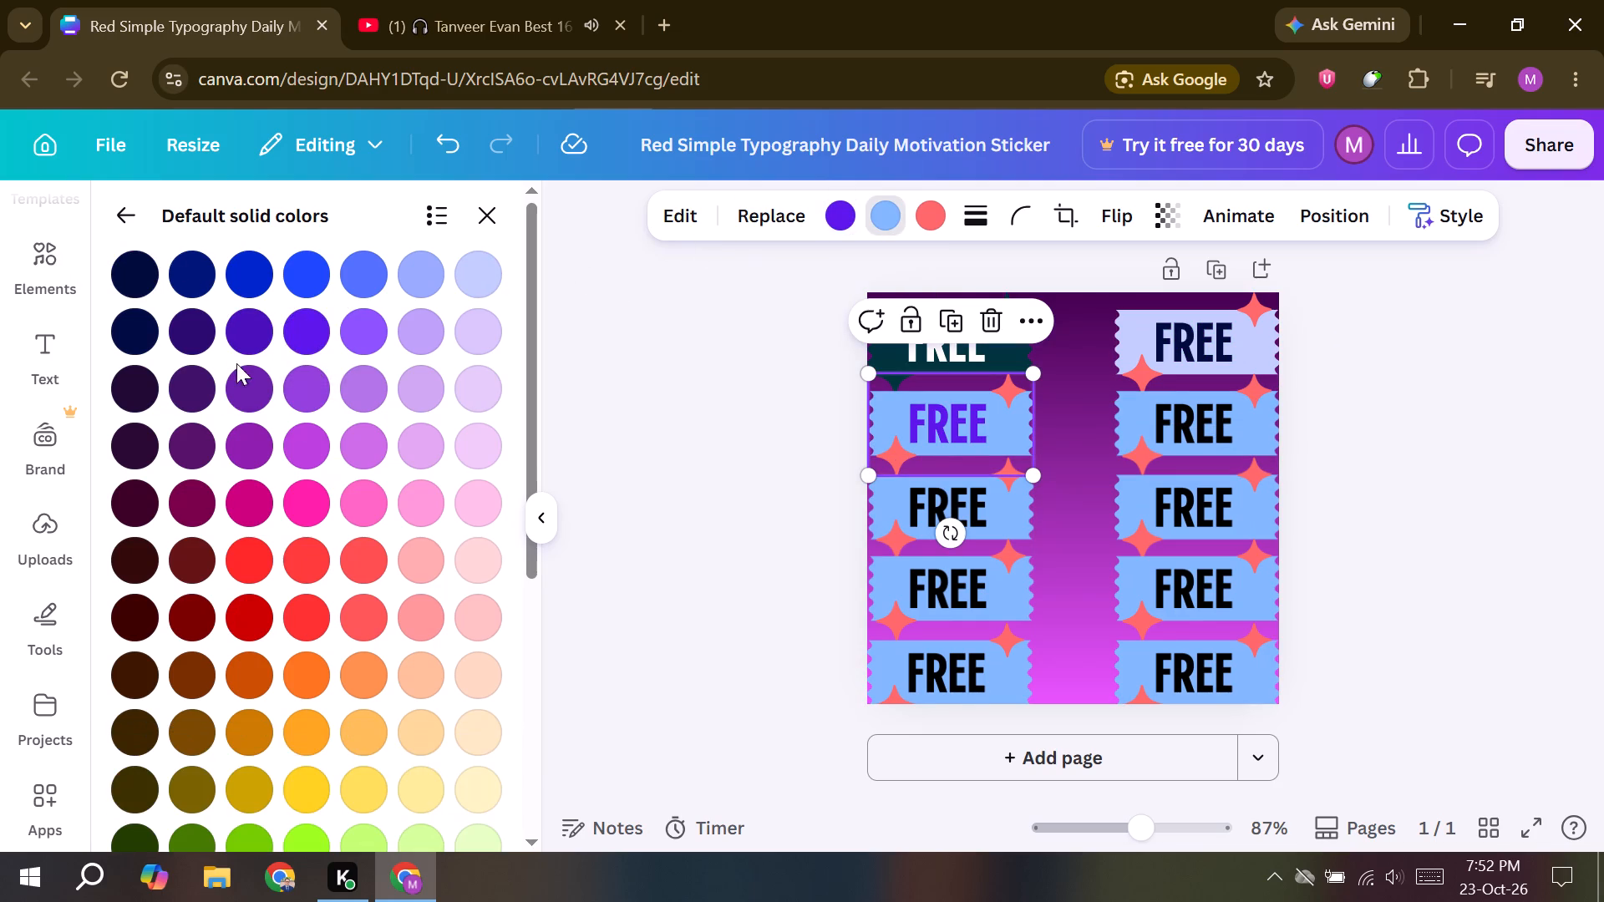
click(191, 482)
click(938, 205)
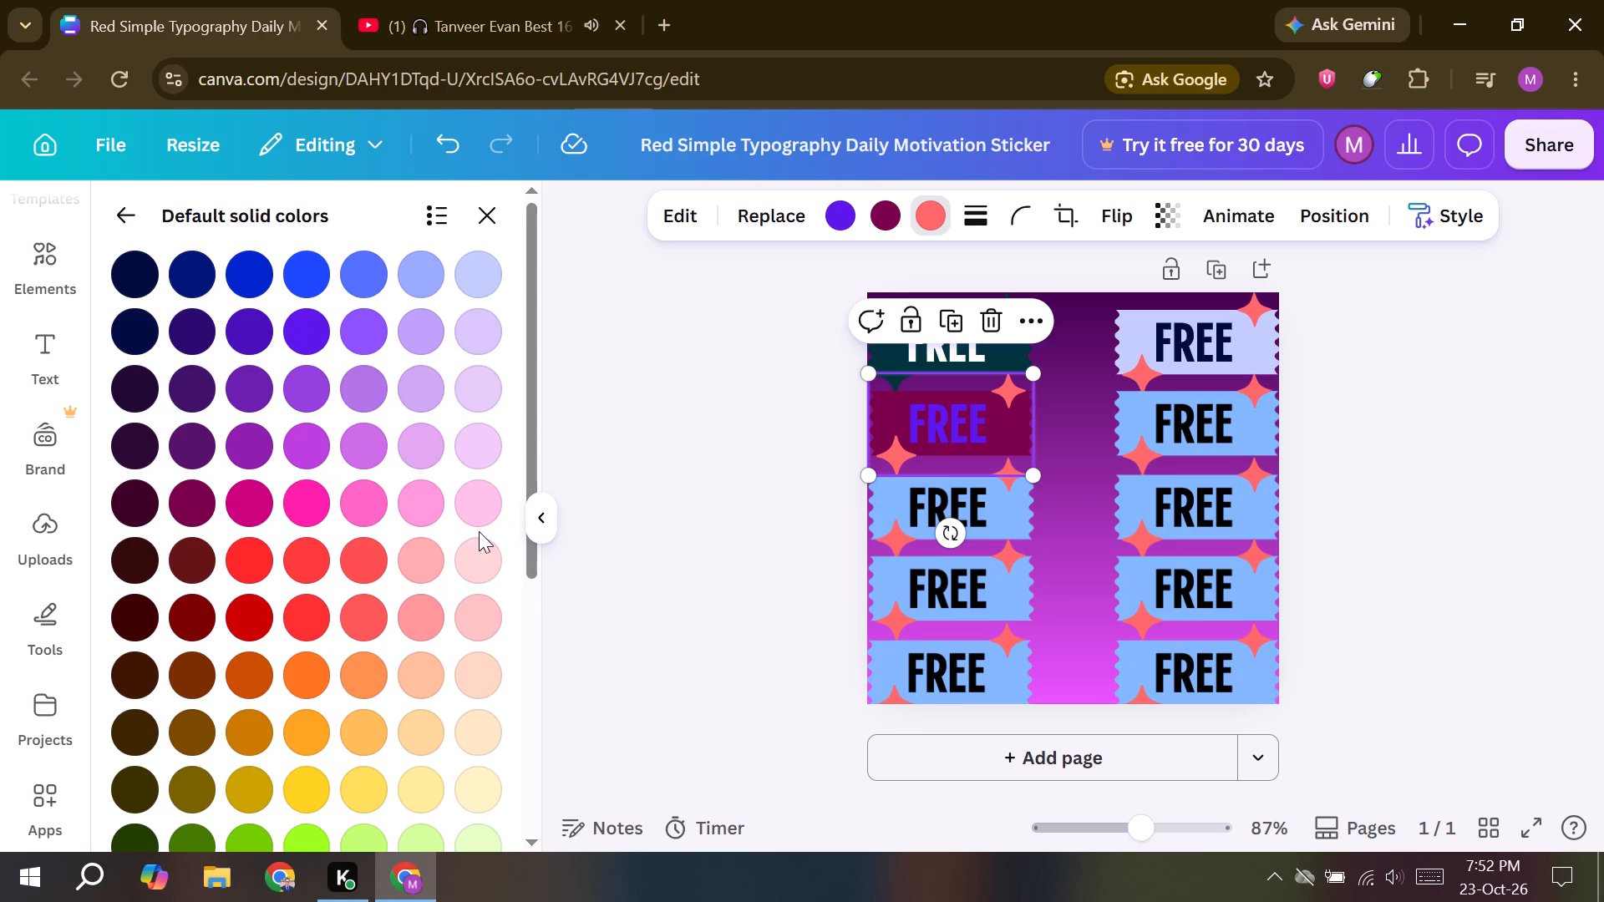
click(479, 571)
Recolour the second-row right sticker with dark maroon stars, a #c2cdff ticket background and pale peach FREE lettering.
click(1217, 425)
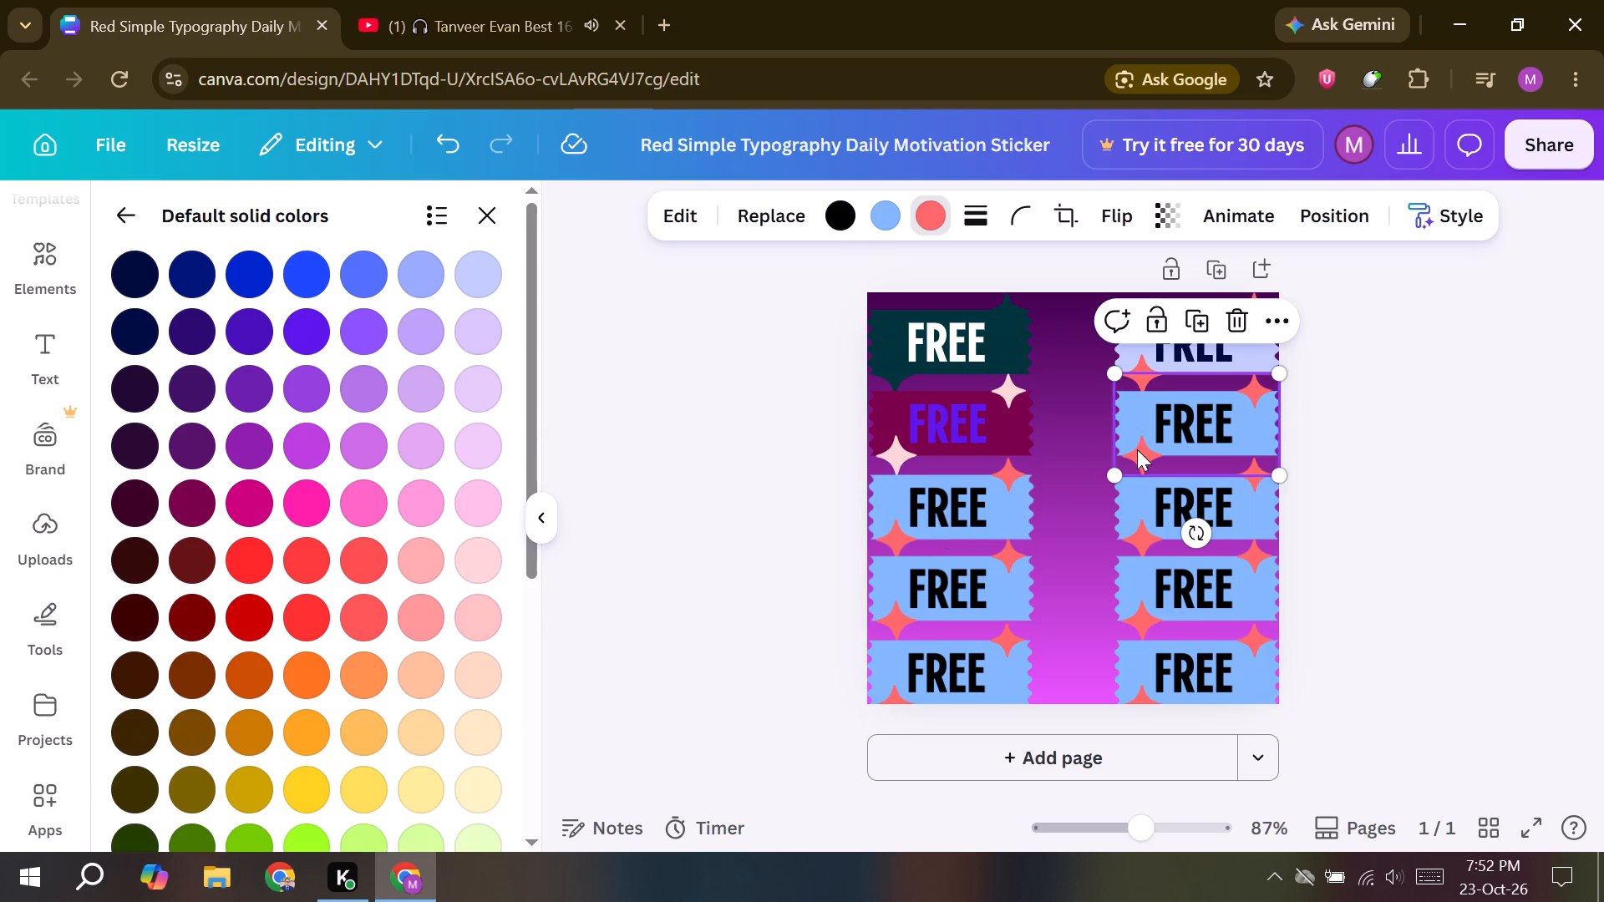
click(211, 493)
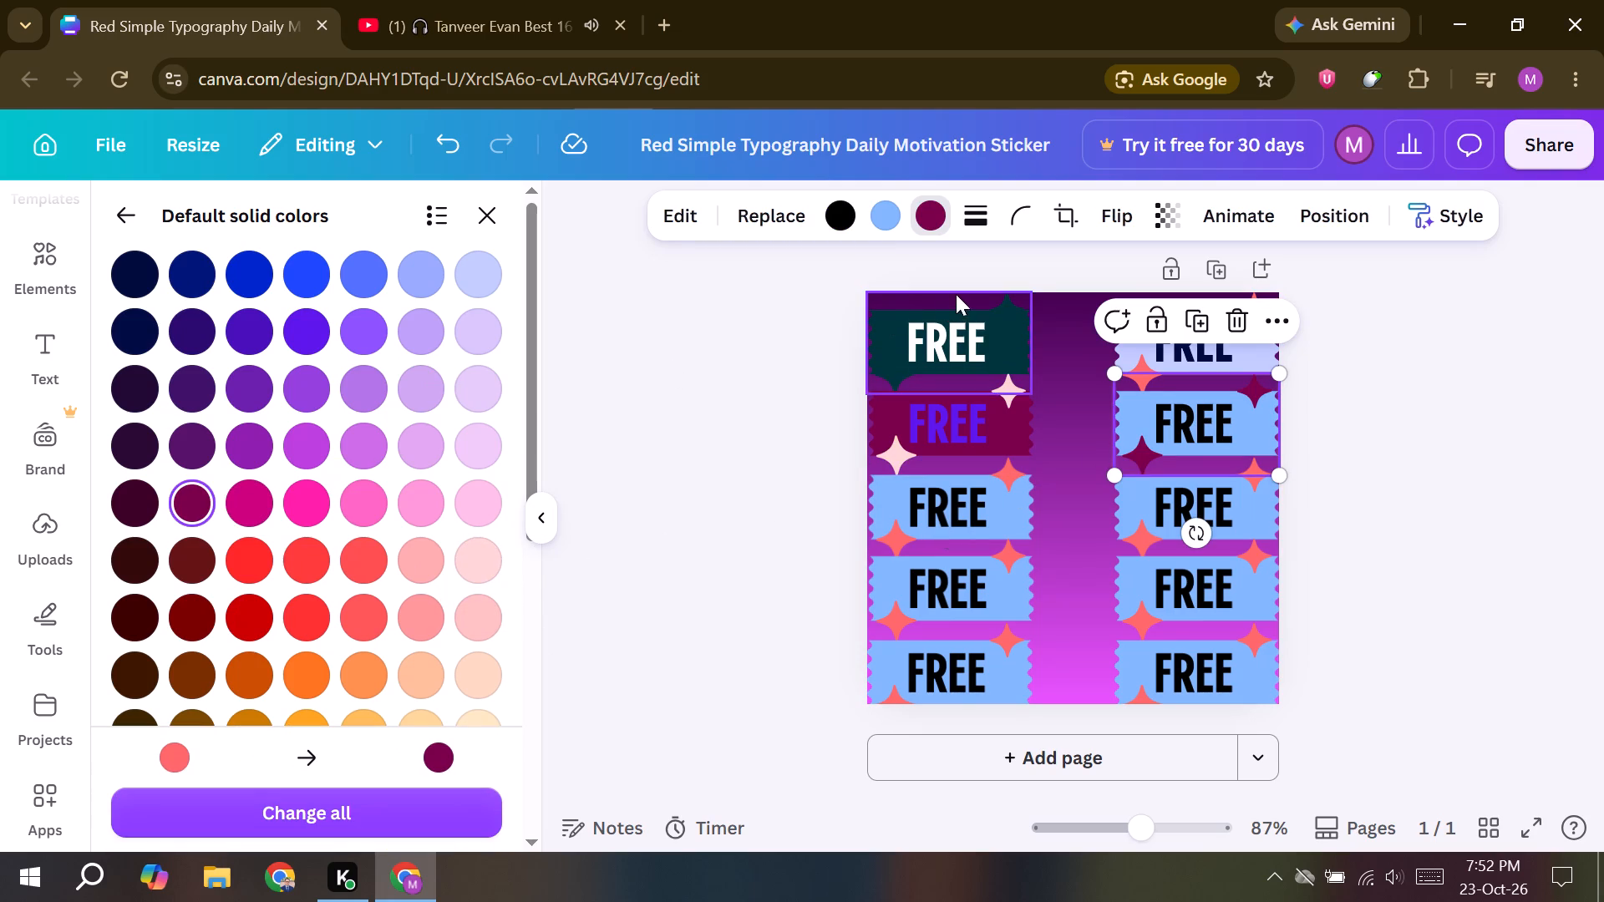
click(886, 195)
click(471, 285)
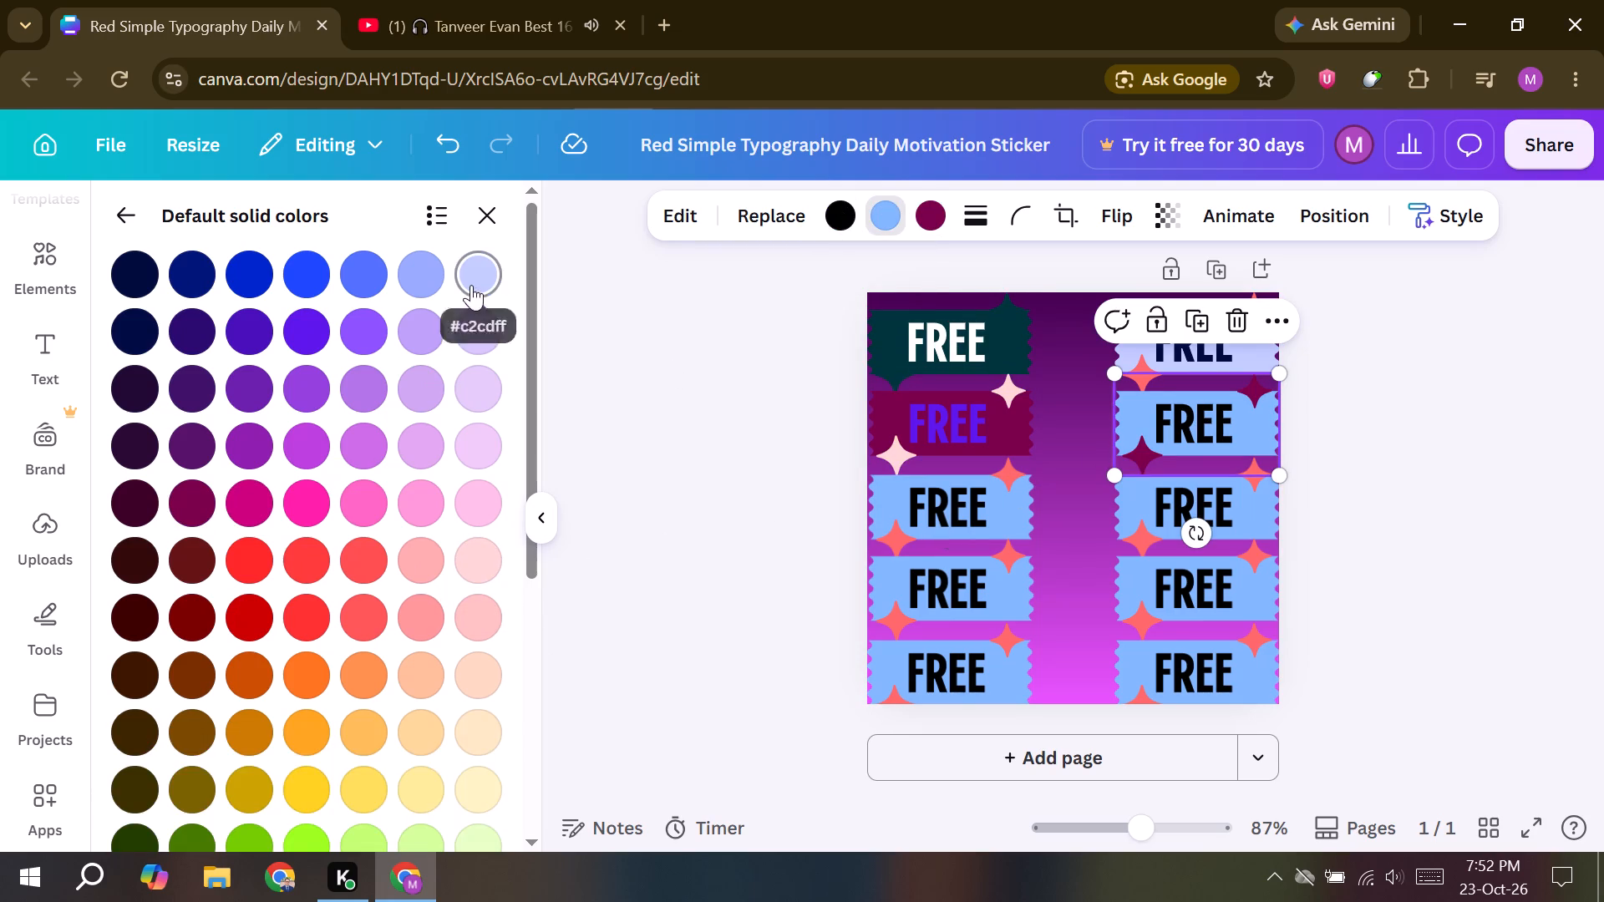
drag(850, 215, 840, 218)
scroll(352, 600, down, 5)
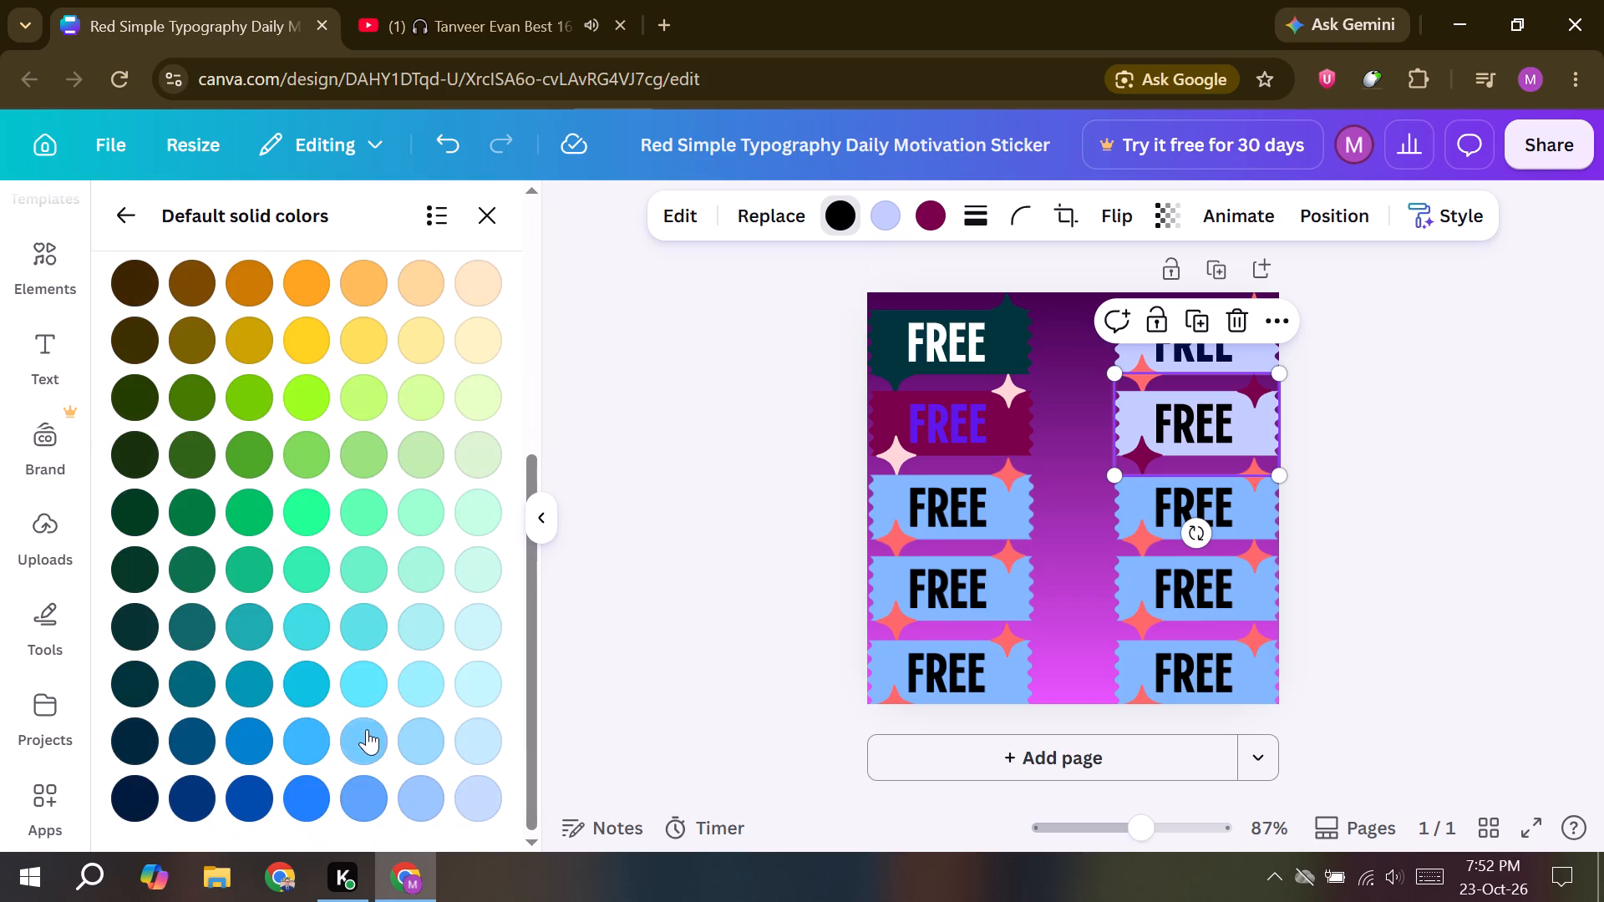
click(481, 597)
click(469, 271)
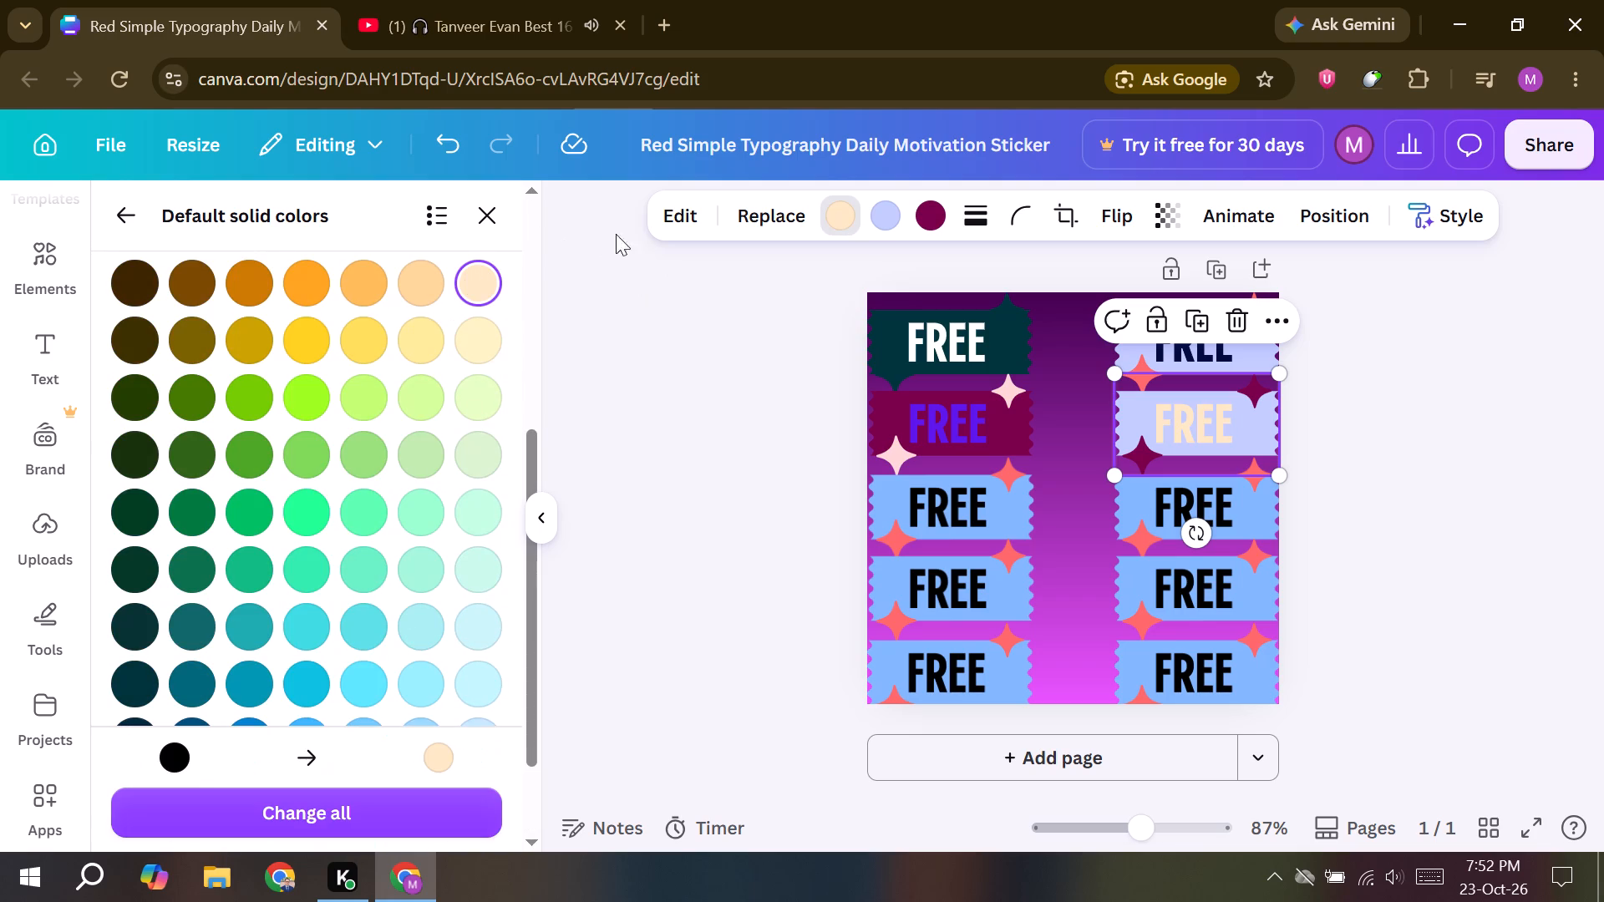
Recolour the third-row left sticker with lime #c1ff72 stars, a dark orange ticket background and light cyan FREE lettering.
click(942, 505)
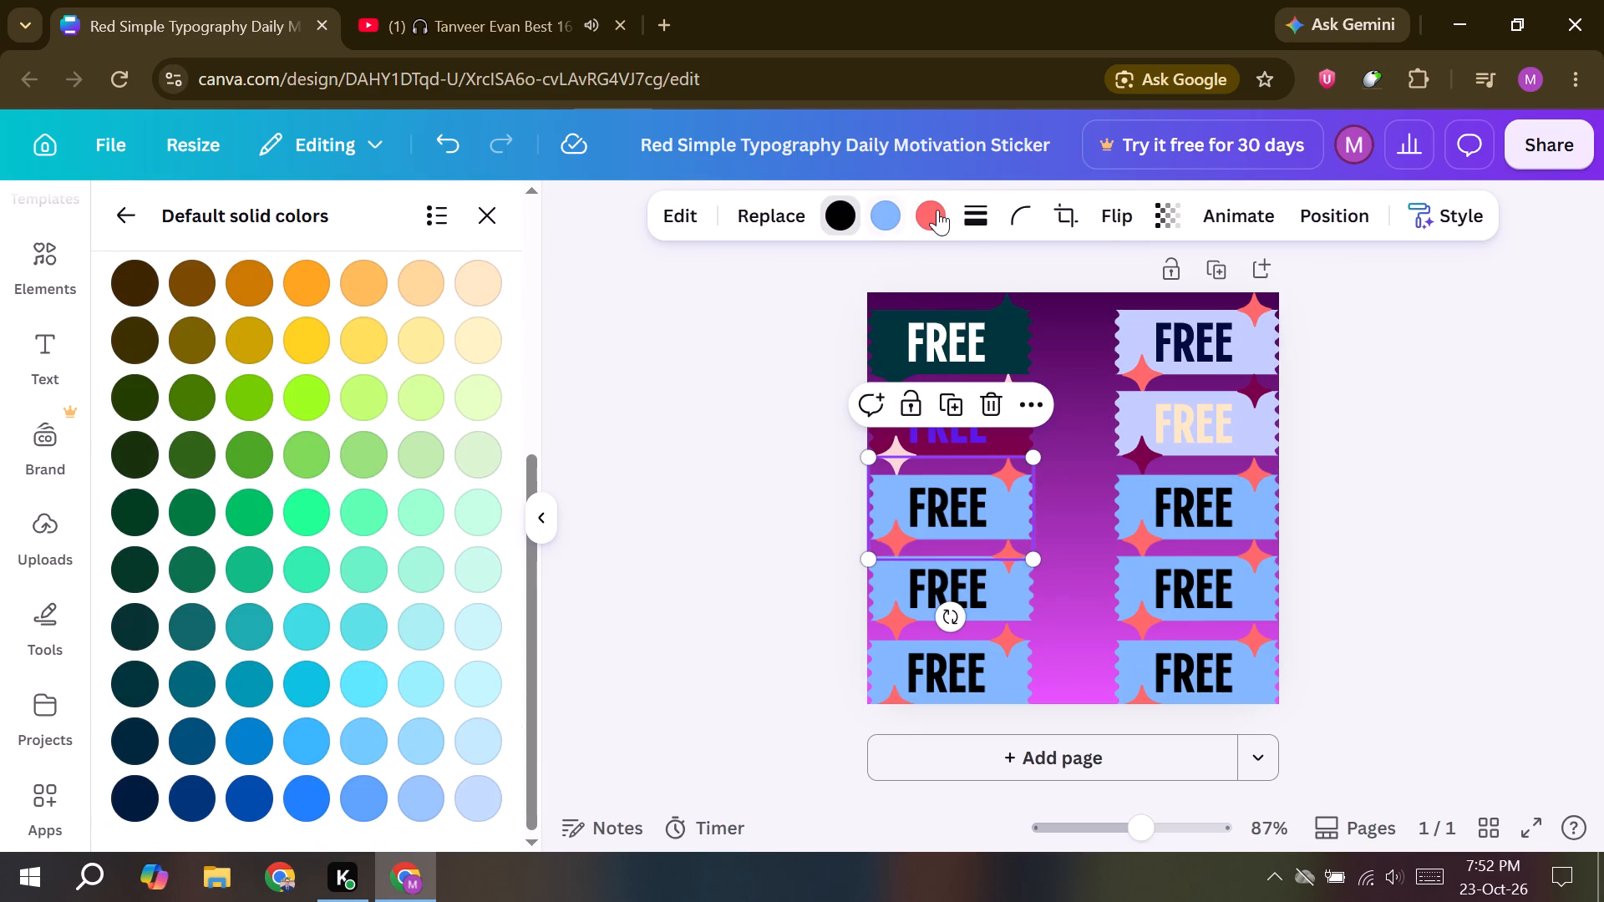
click(933, 206)
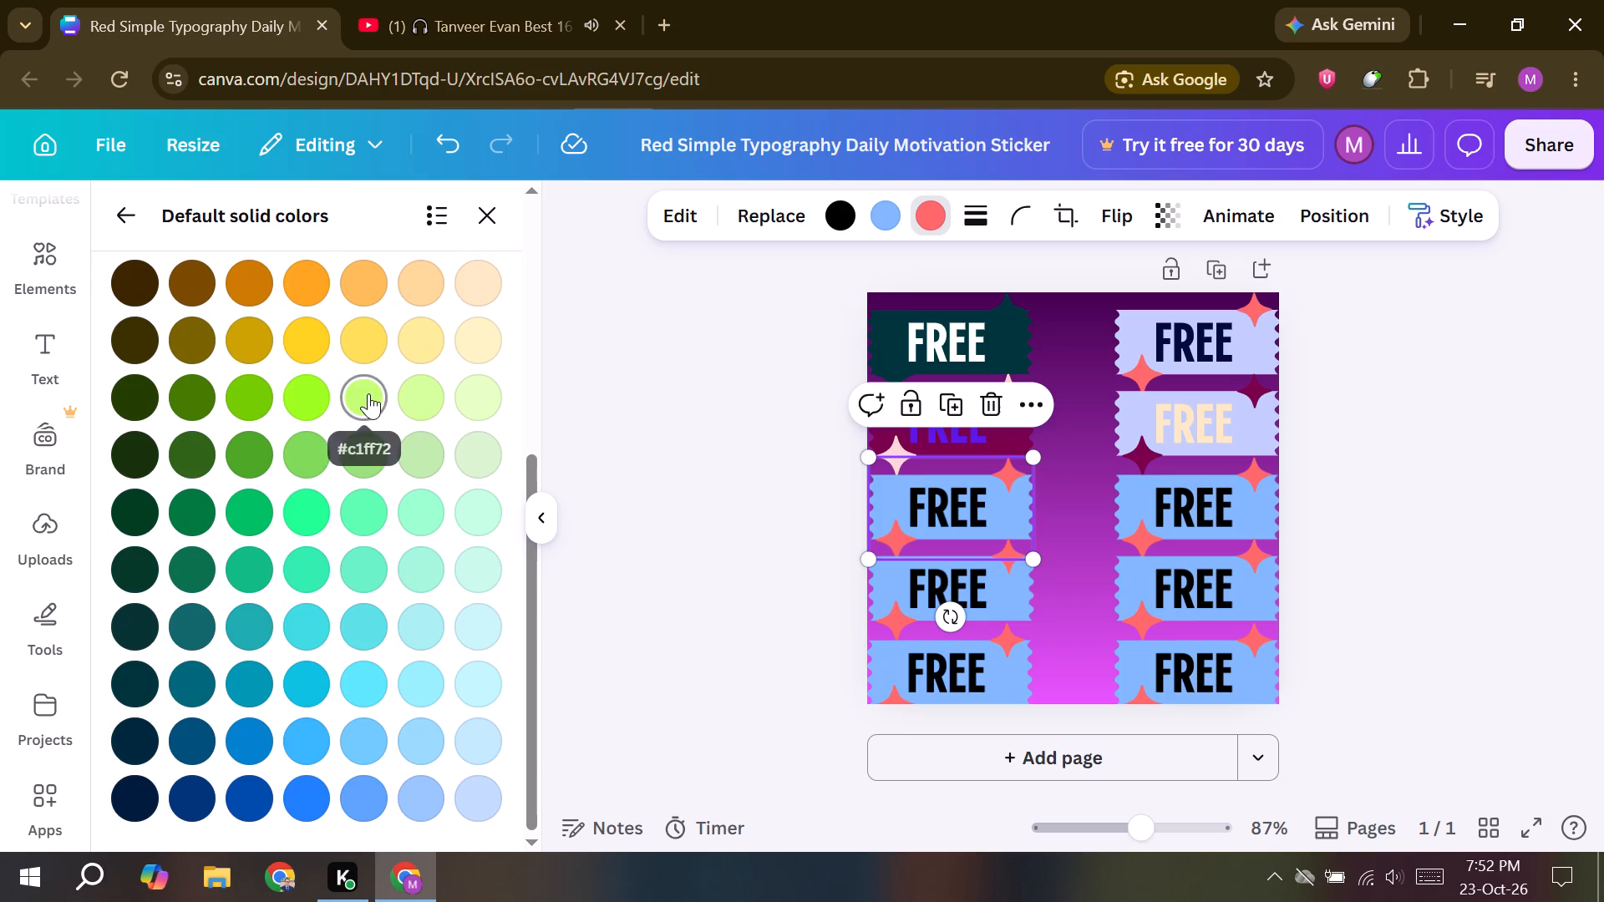
click(372, 380)
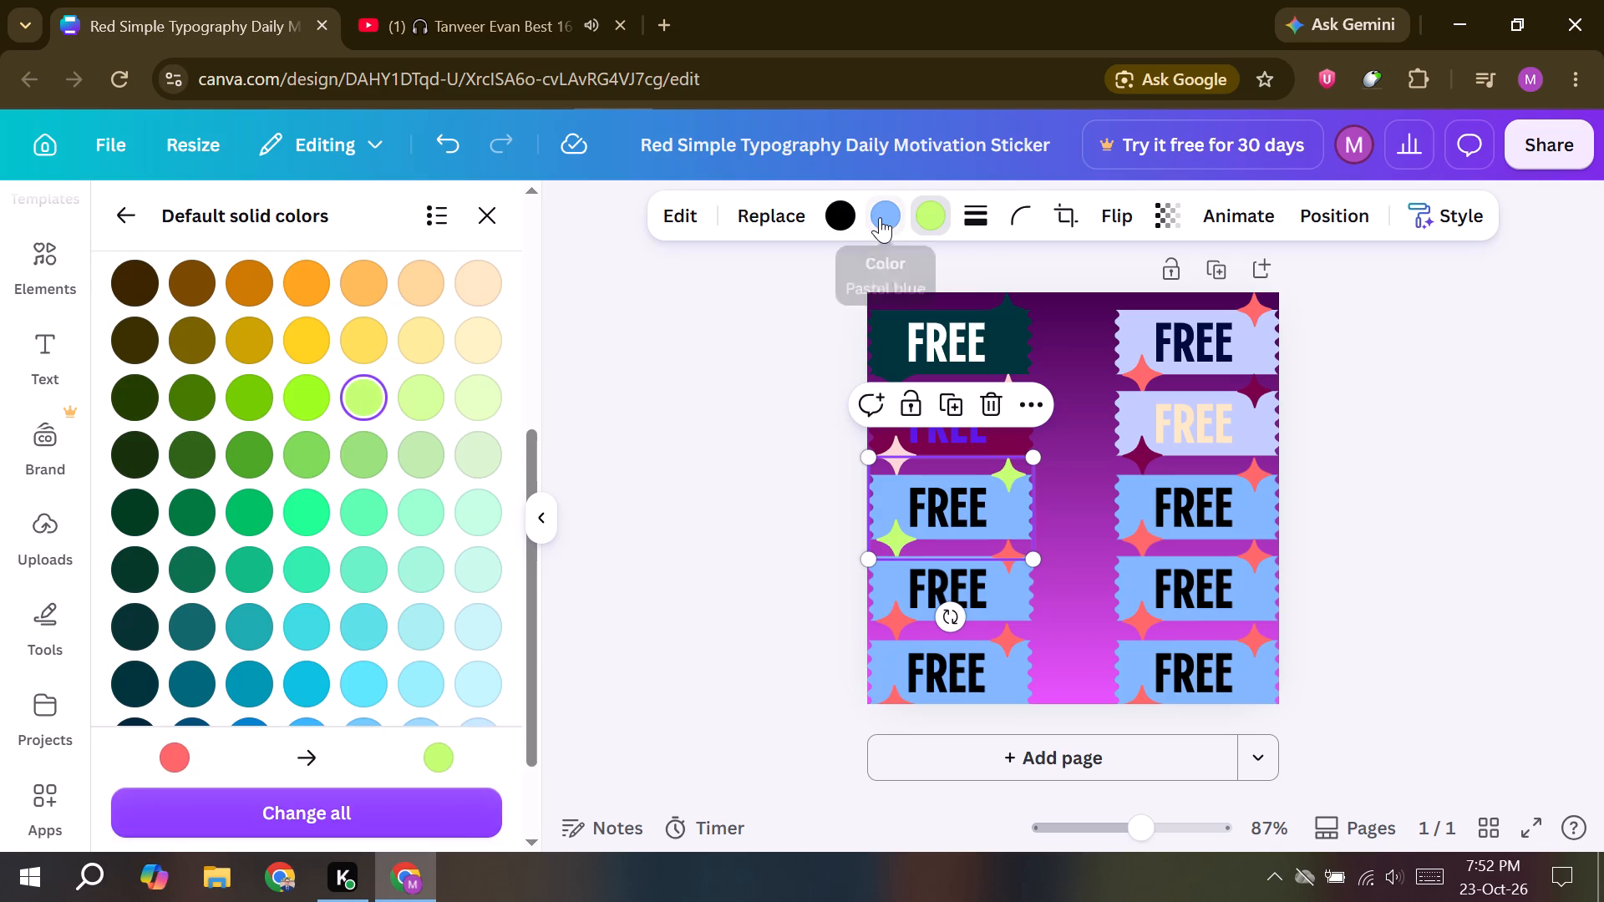
click(880, 217)
click(228, 278)
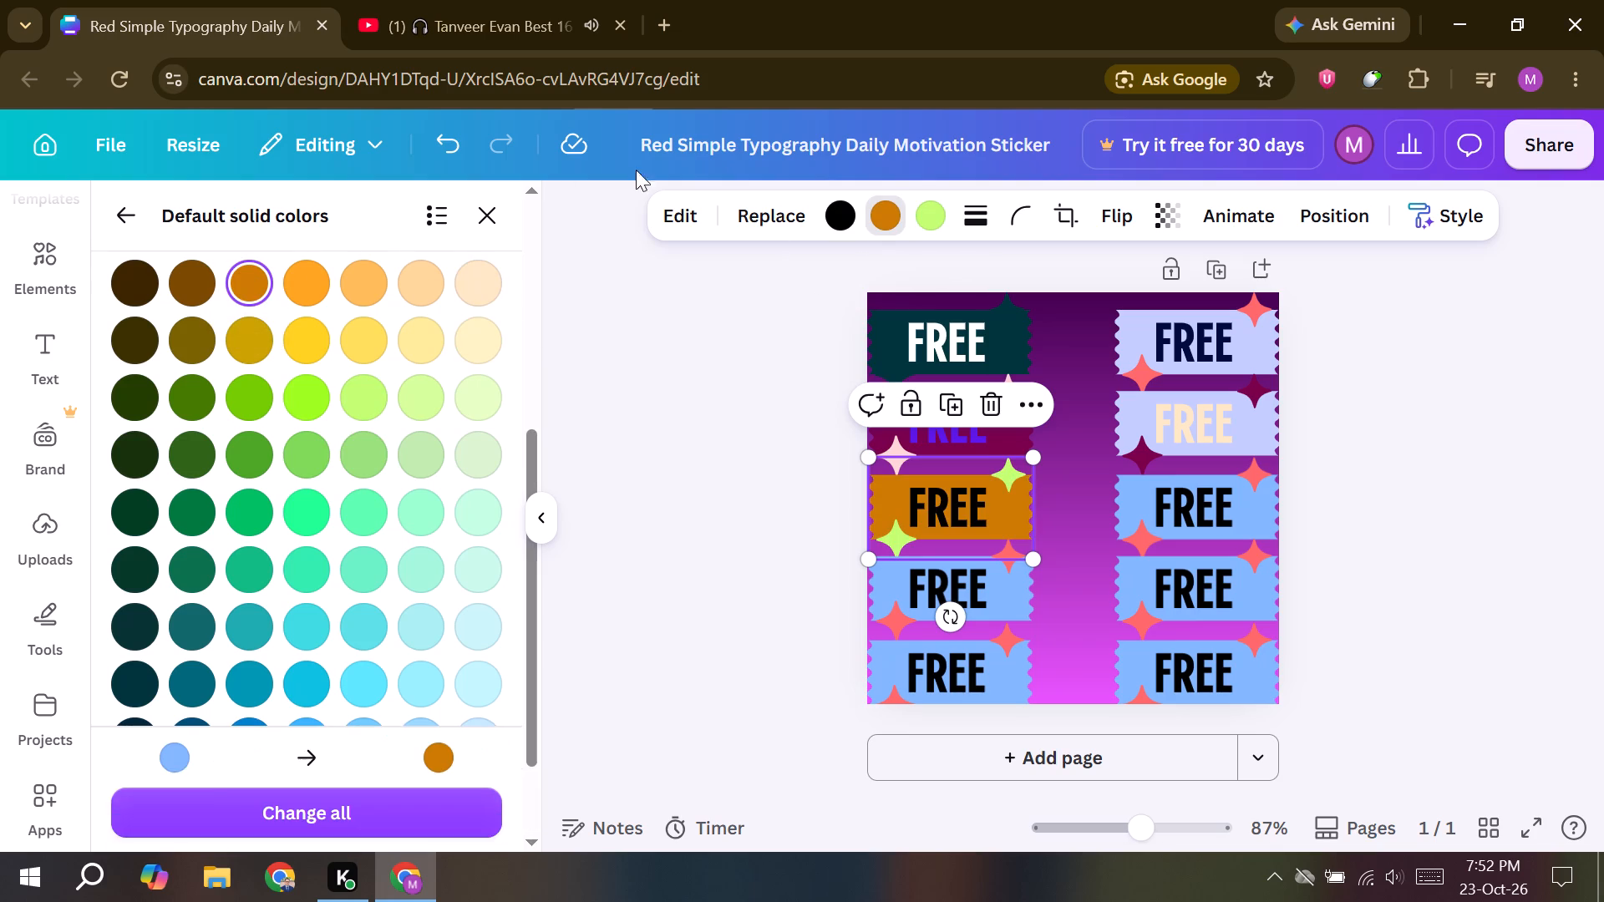
click(838, 219)
scroll(469, 372, down, 6)
click(369, 697)
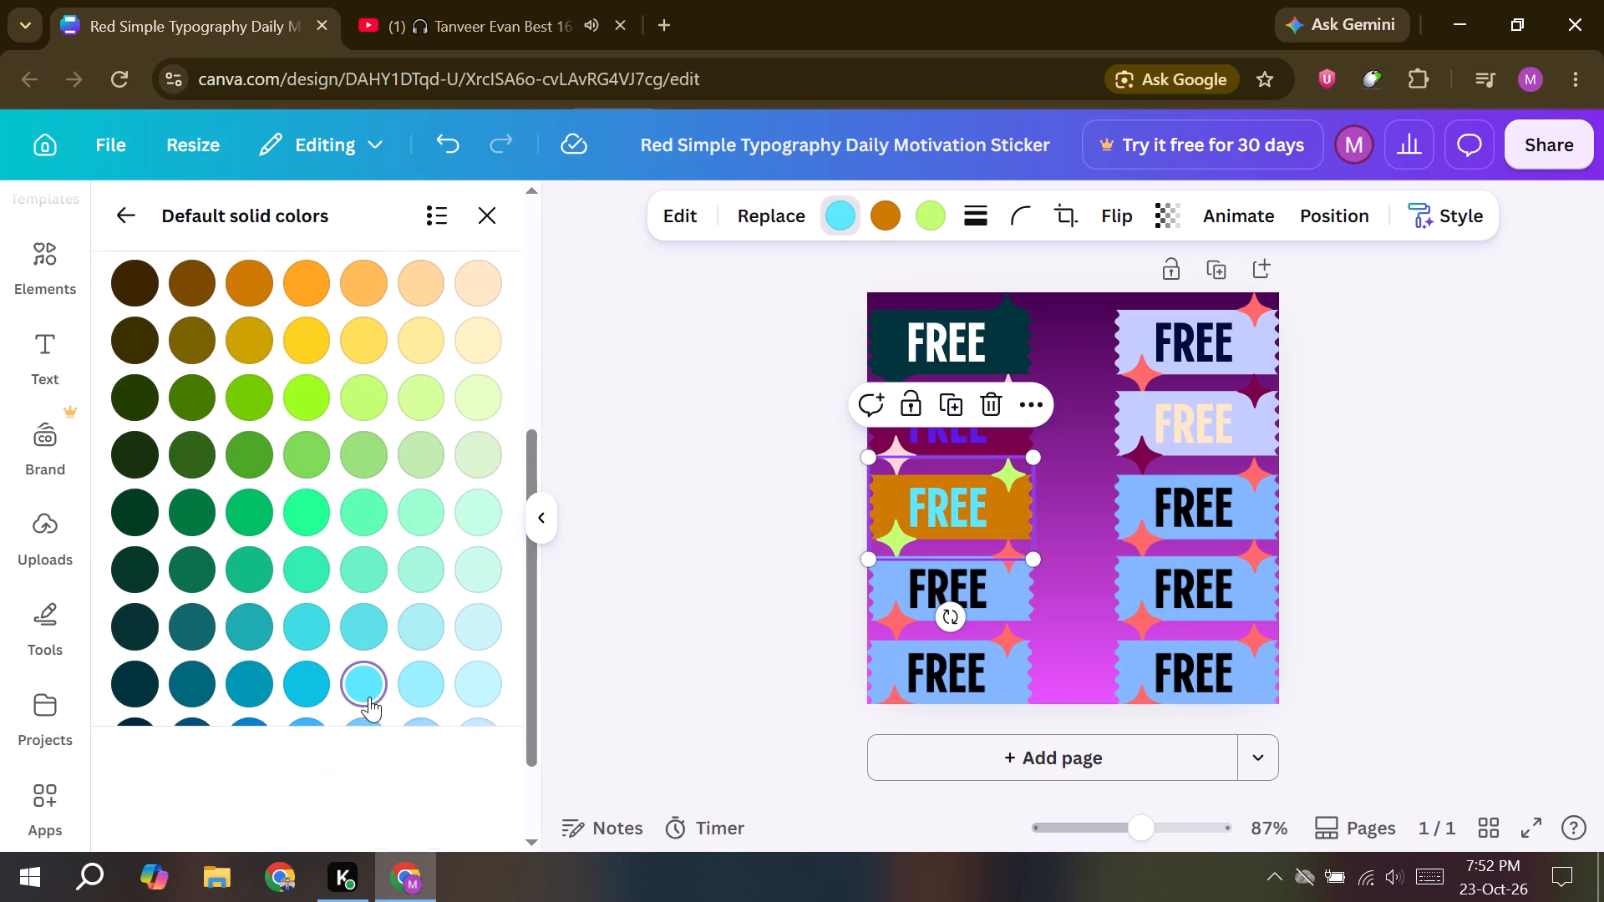
Recolour the third-row right sticker with very dark green stars, a bright orange ticket background and dark purple FREE lettering.
click(1241, 512)
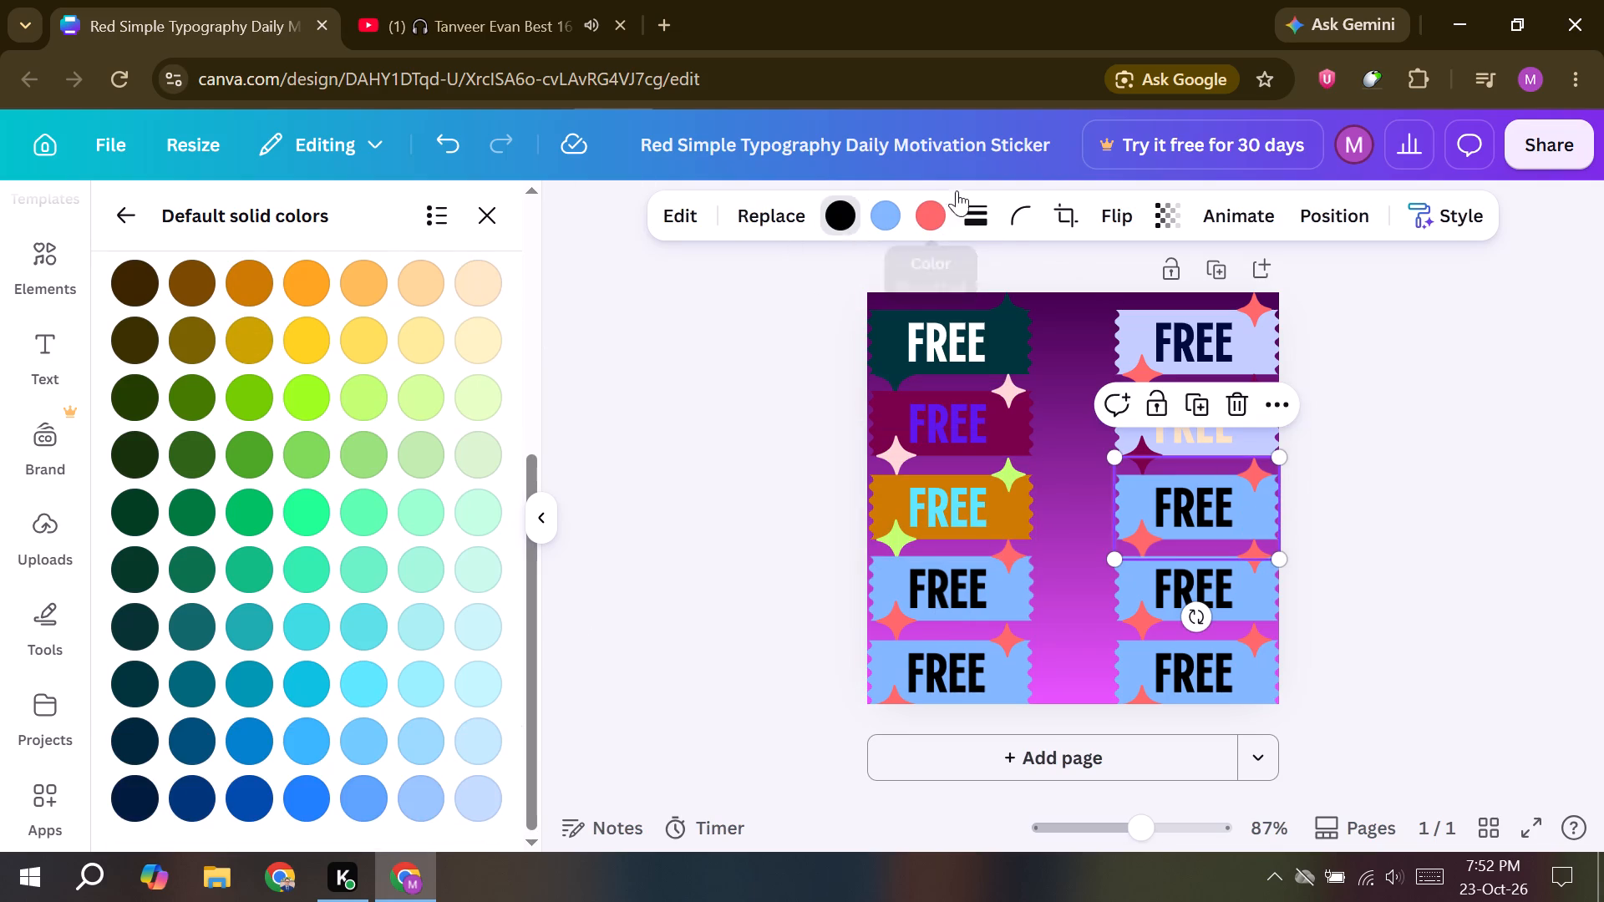
click(948, 197)
click(930, 208)
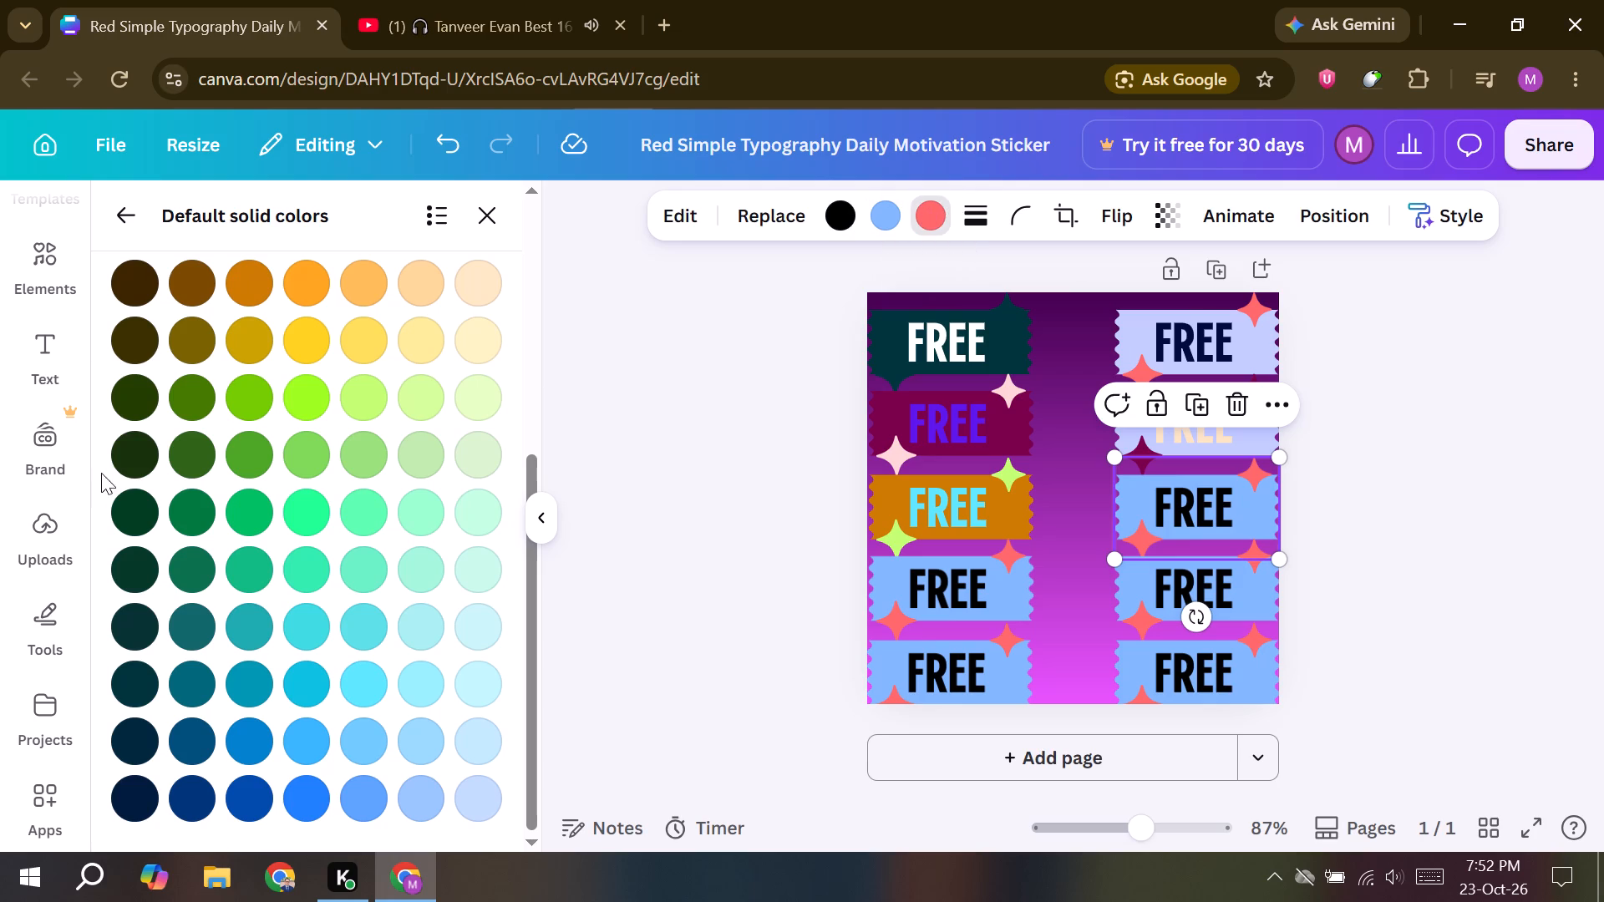
click(135, 460)
click(876, 215)
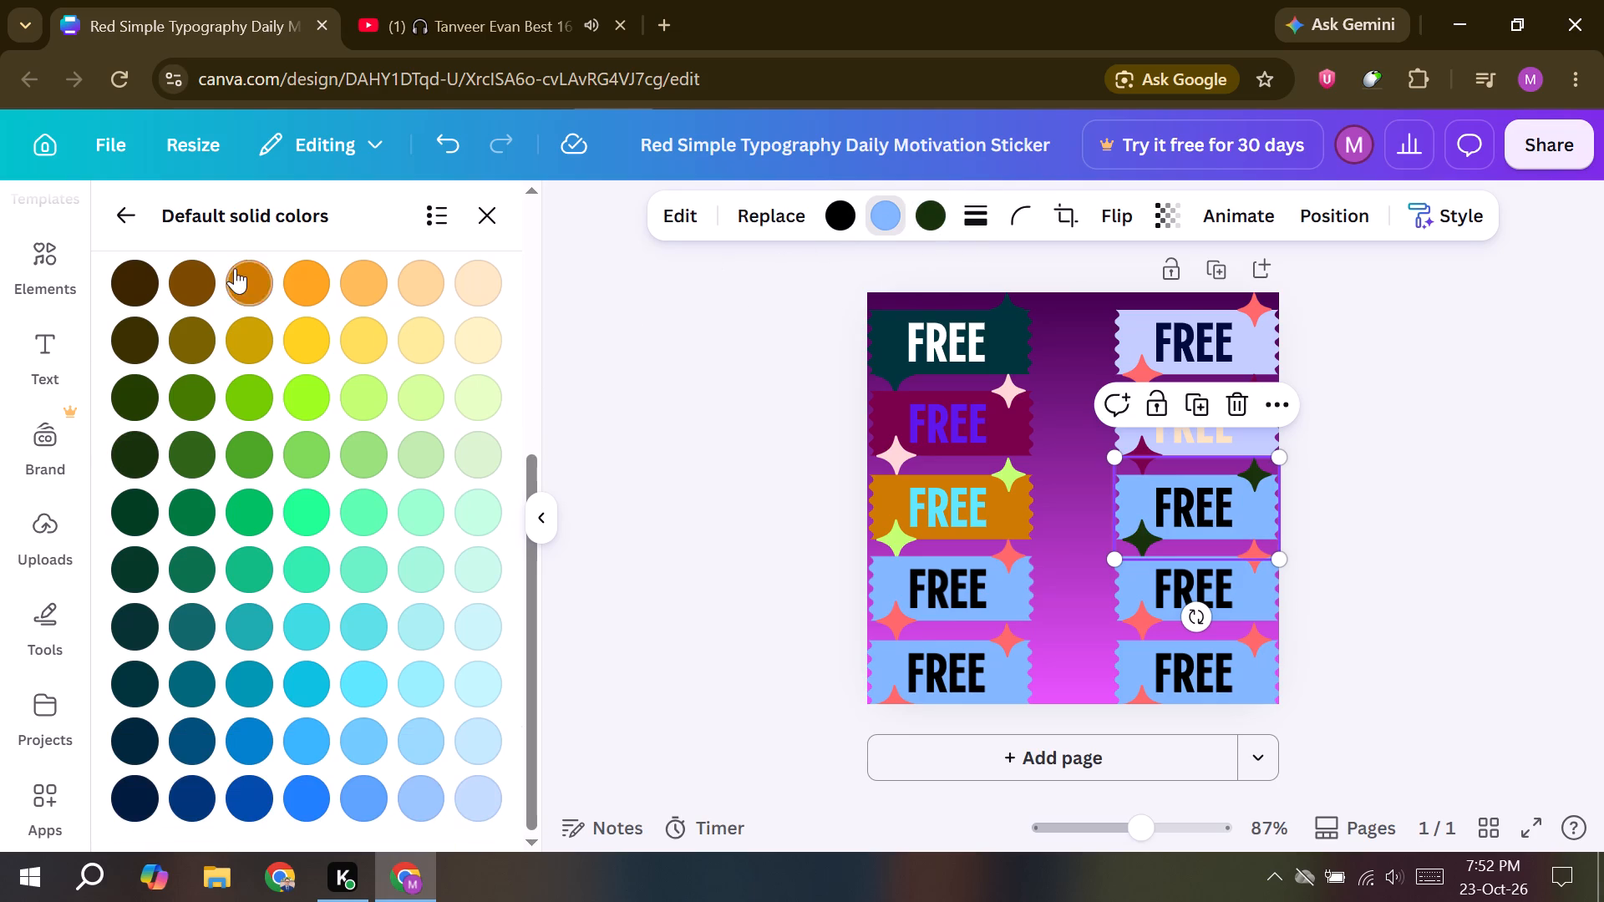
click(227, 268)
click(300, 268)
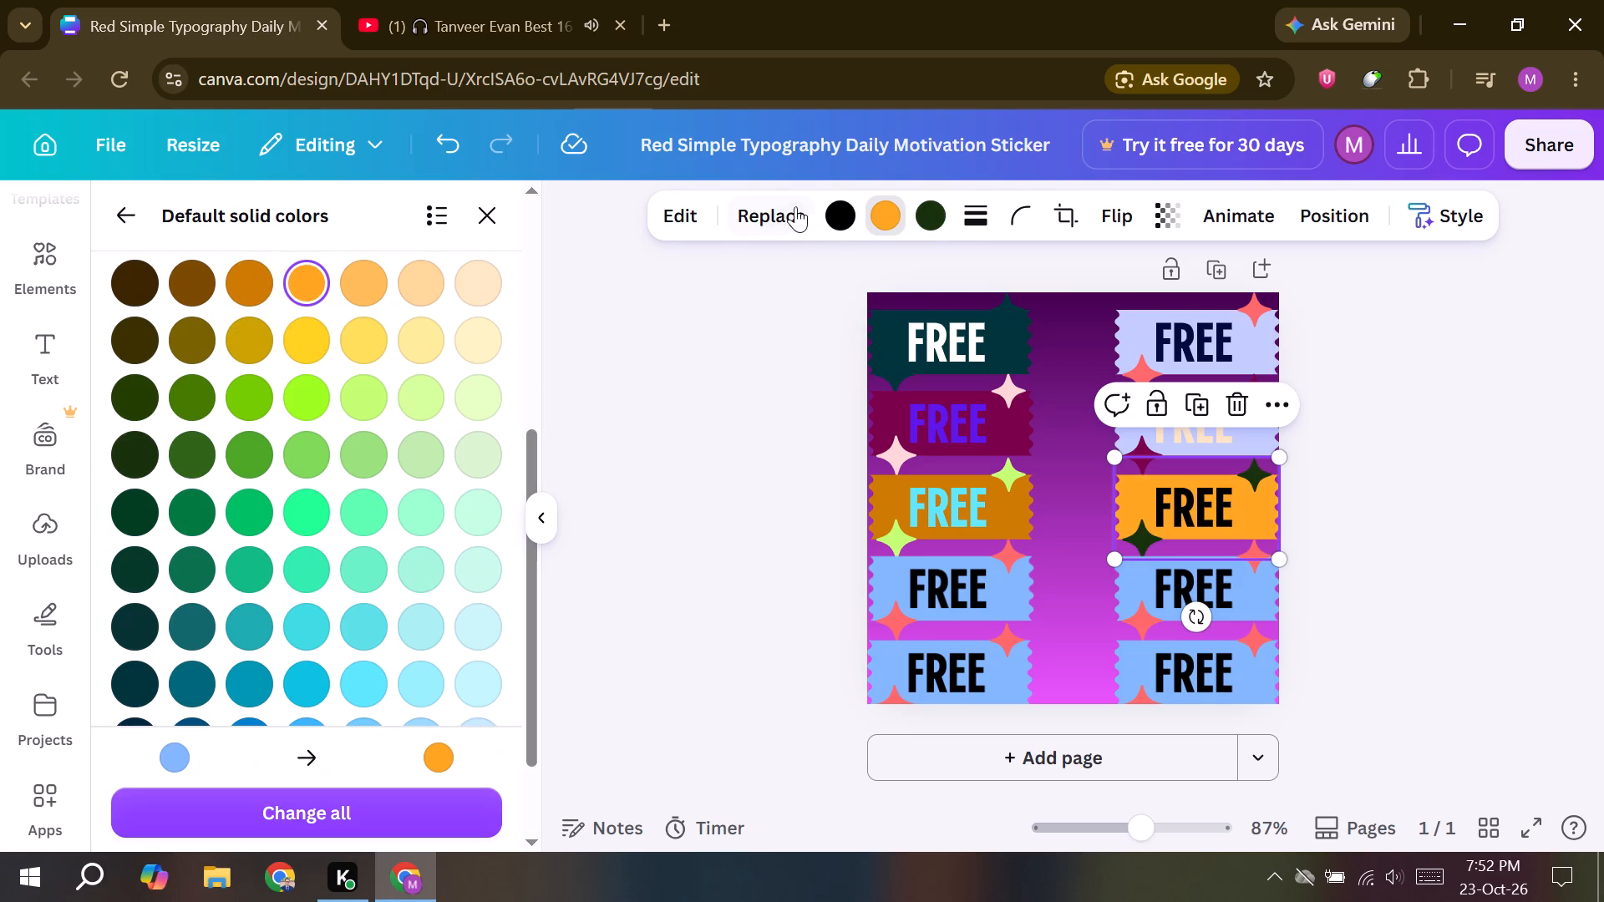
click(846, 224)
scroll(216, 429, up, 4)
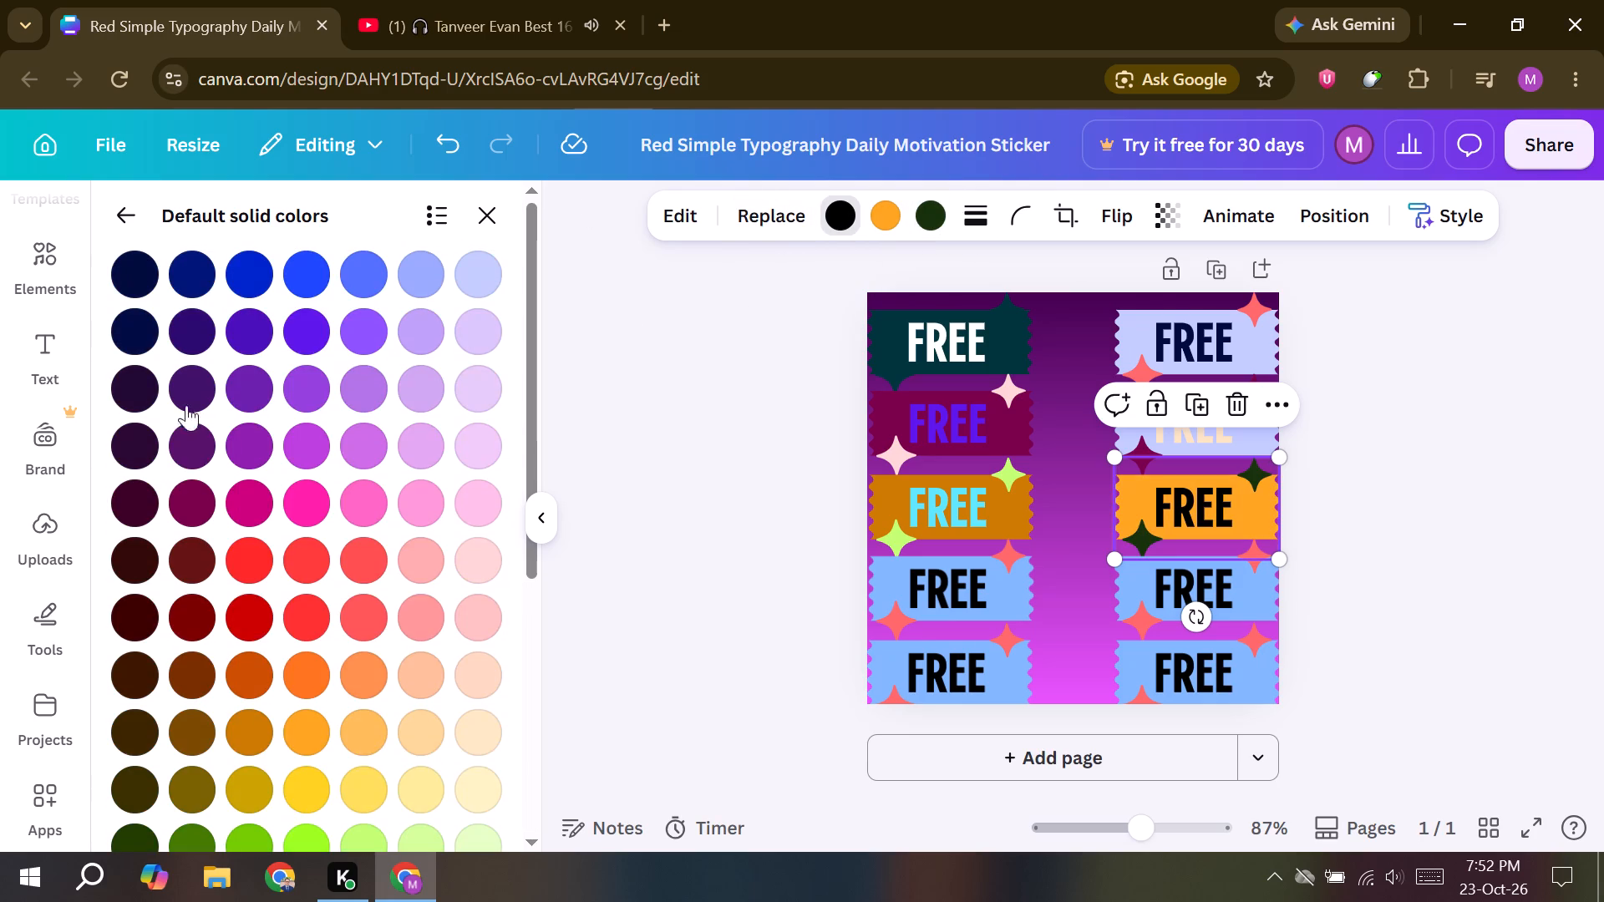
click(169, 393)
Recolour the fourth-row left sticker with a deep blue #0025cc ticket background, dark maroon stars and dark maroon FREE lettering.
click(935, 606)
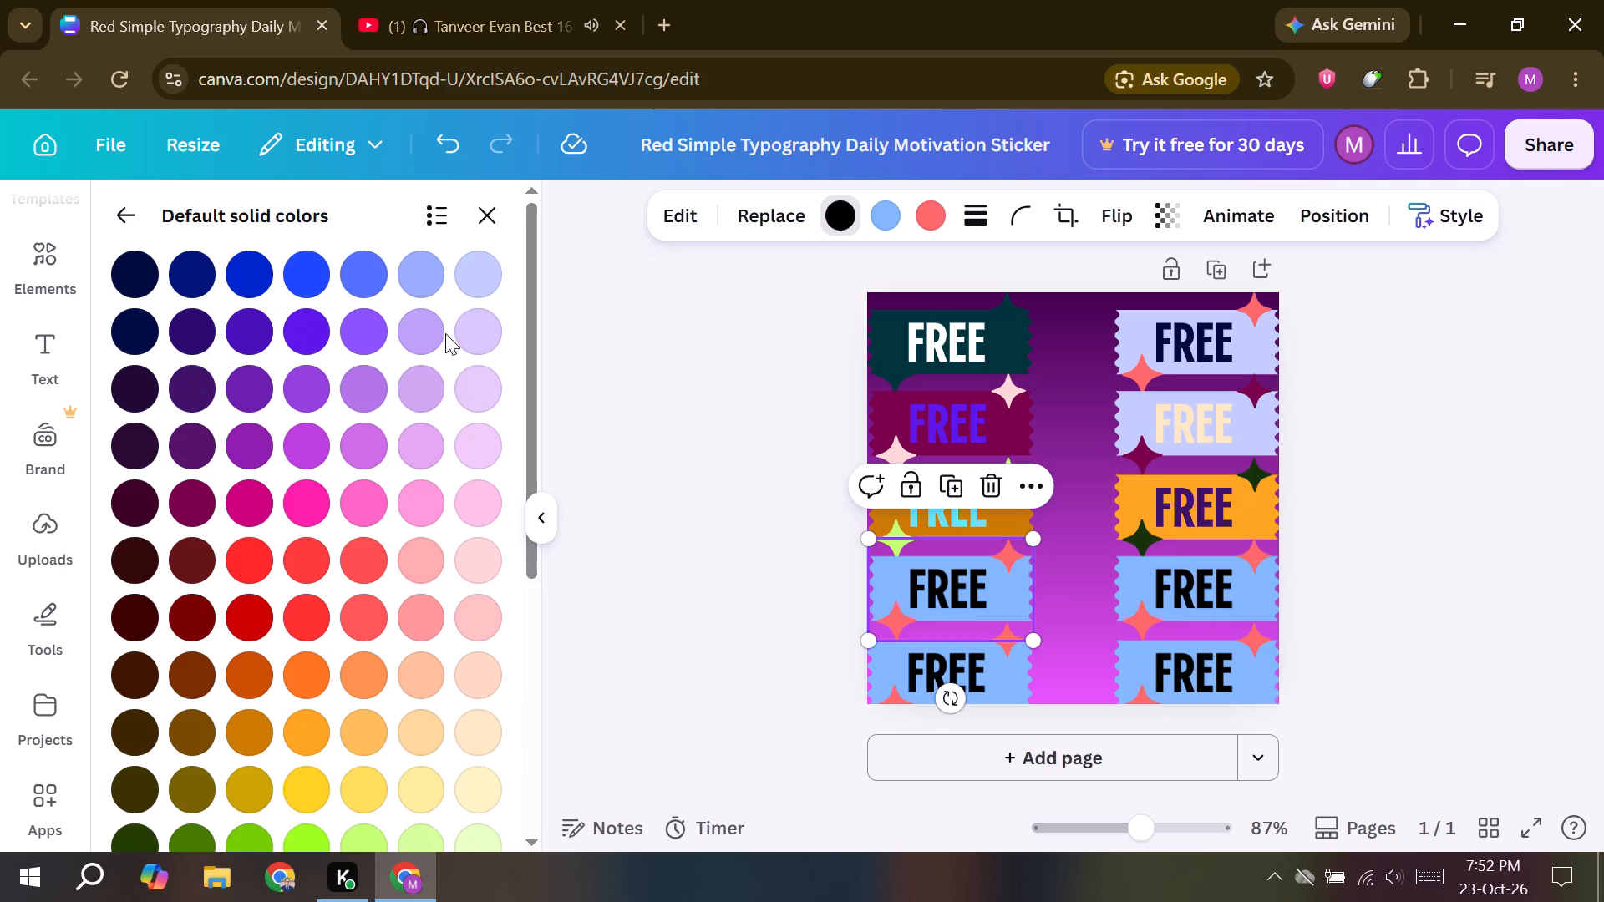
click(187, 390)
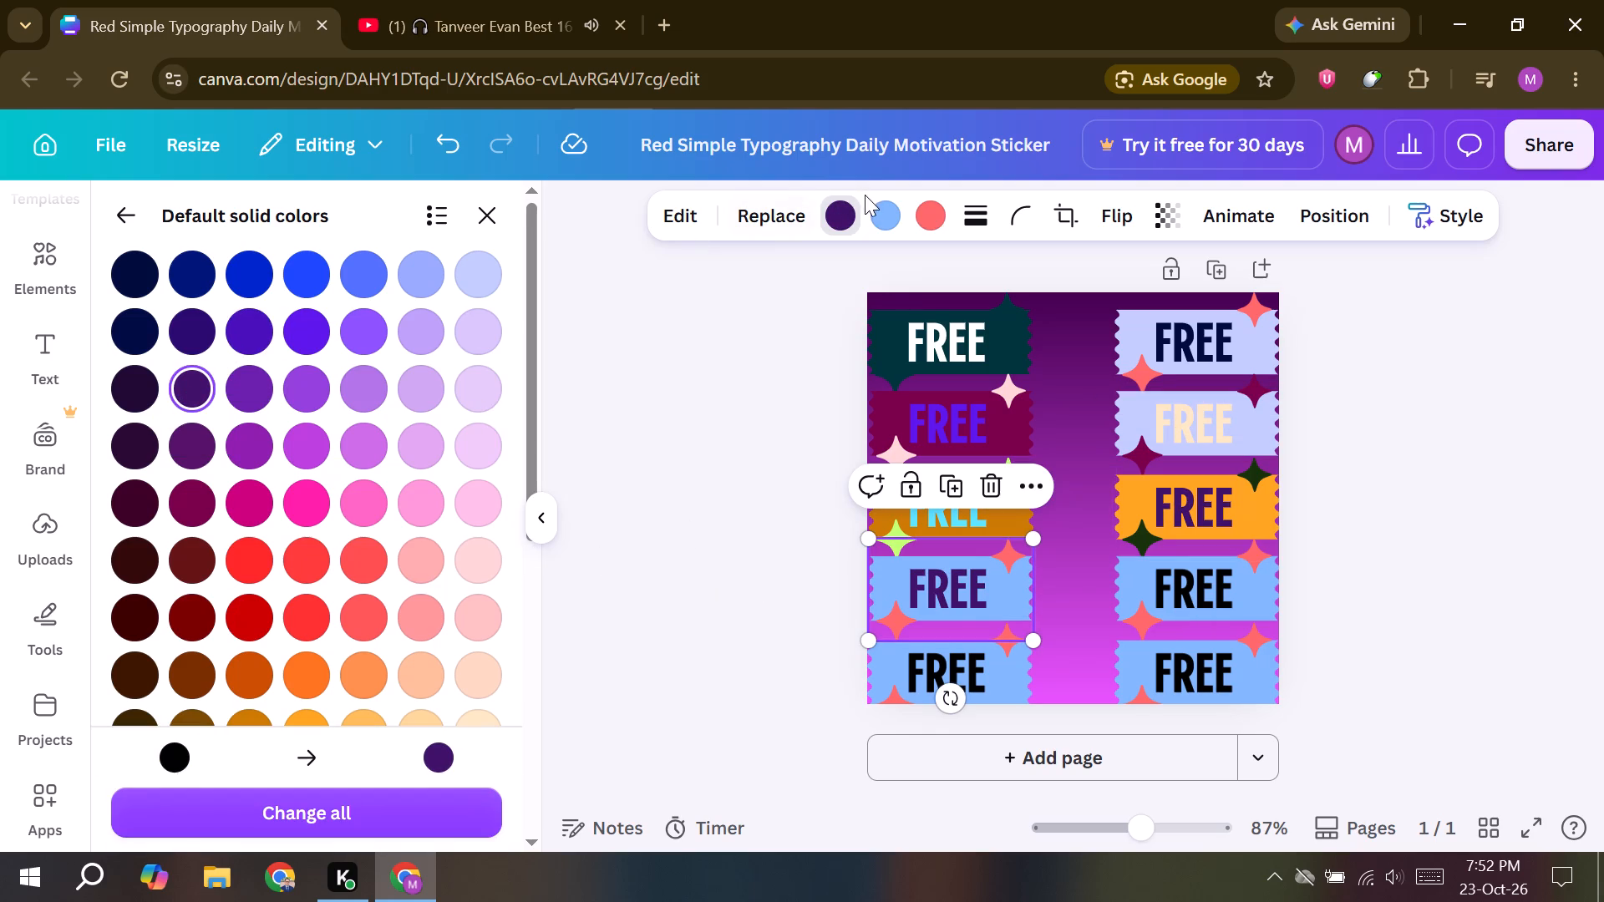
click(881, 207)
click(260, 273)
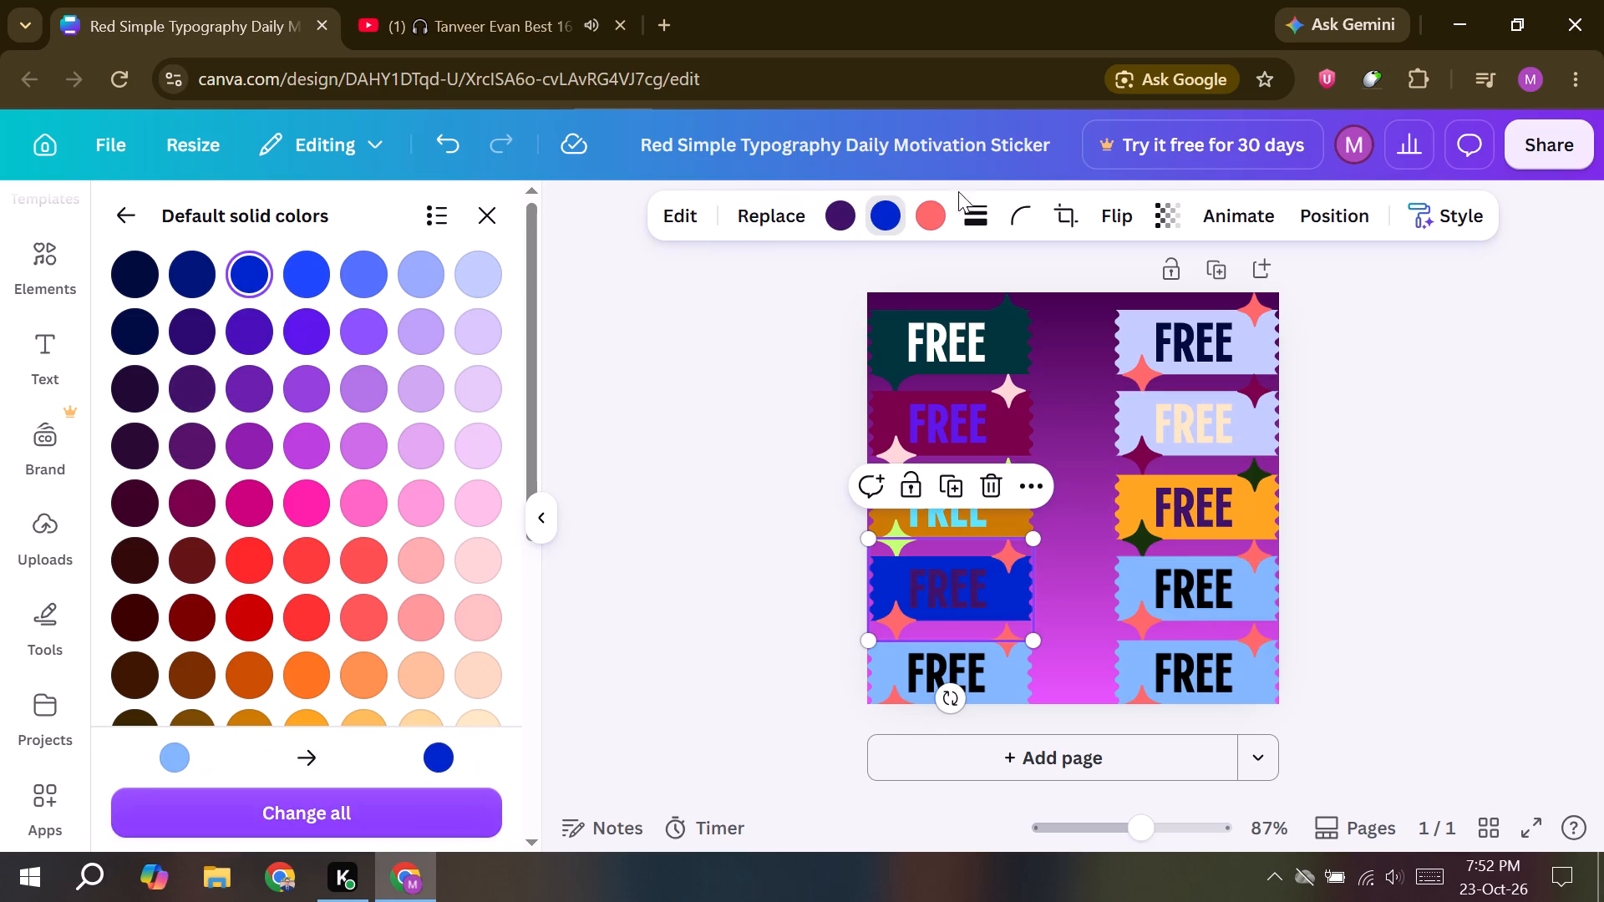
click(932, 216)
scroll(231, 580, down, 4)
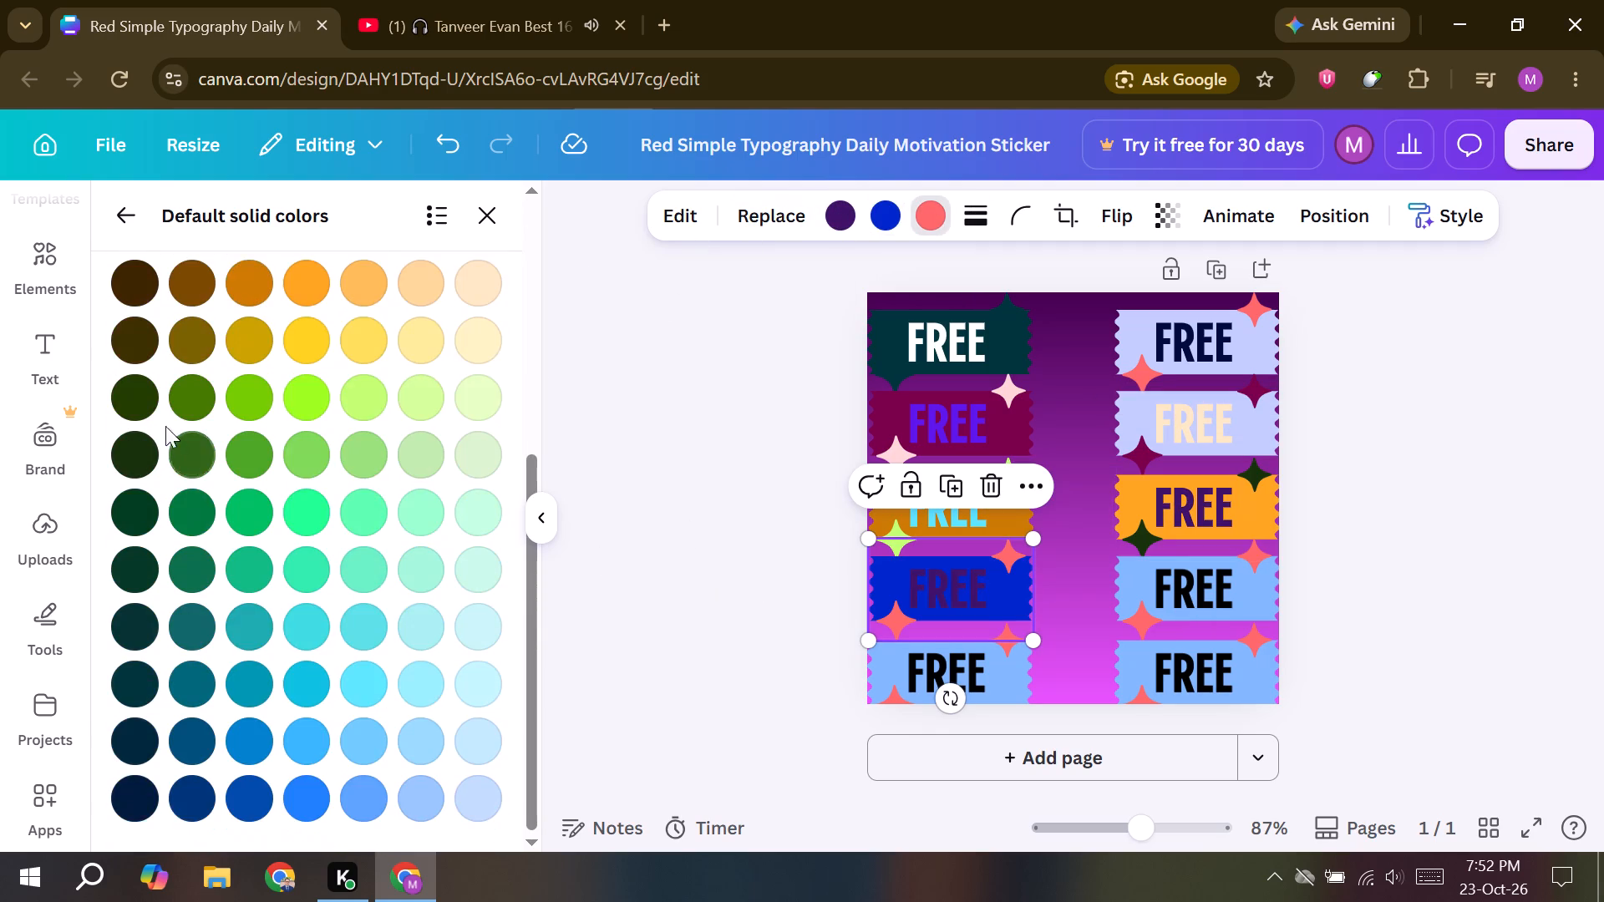
scroll(160, 424, up, 3)
click(182, 417)
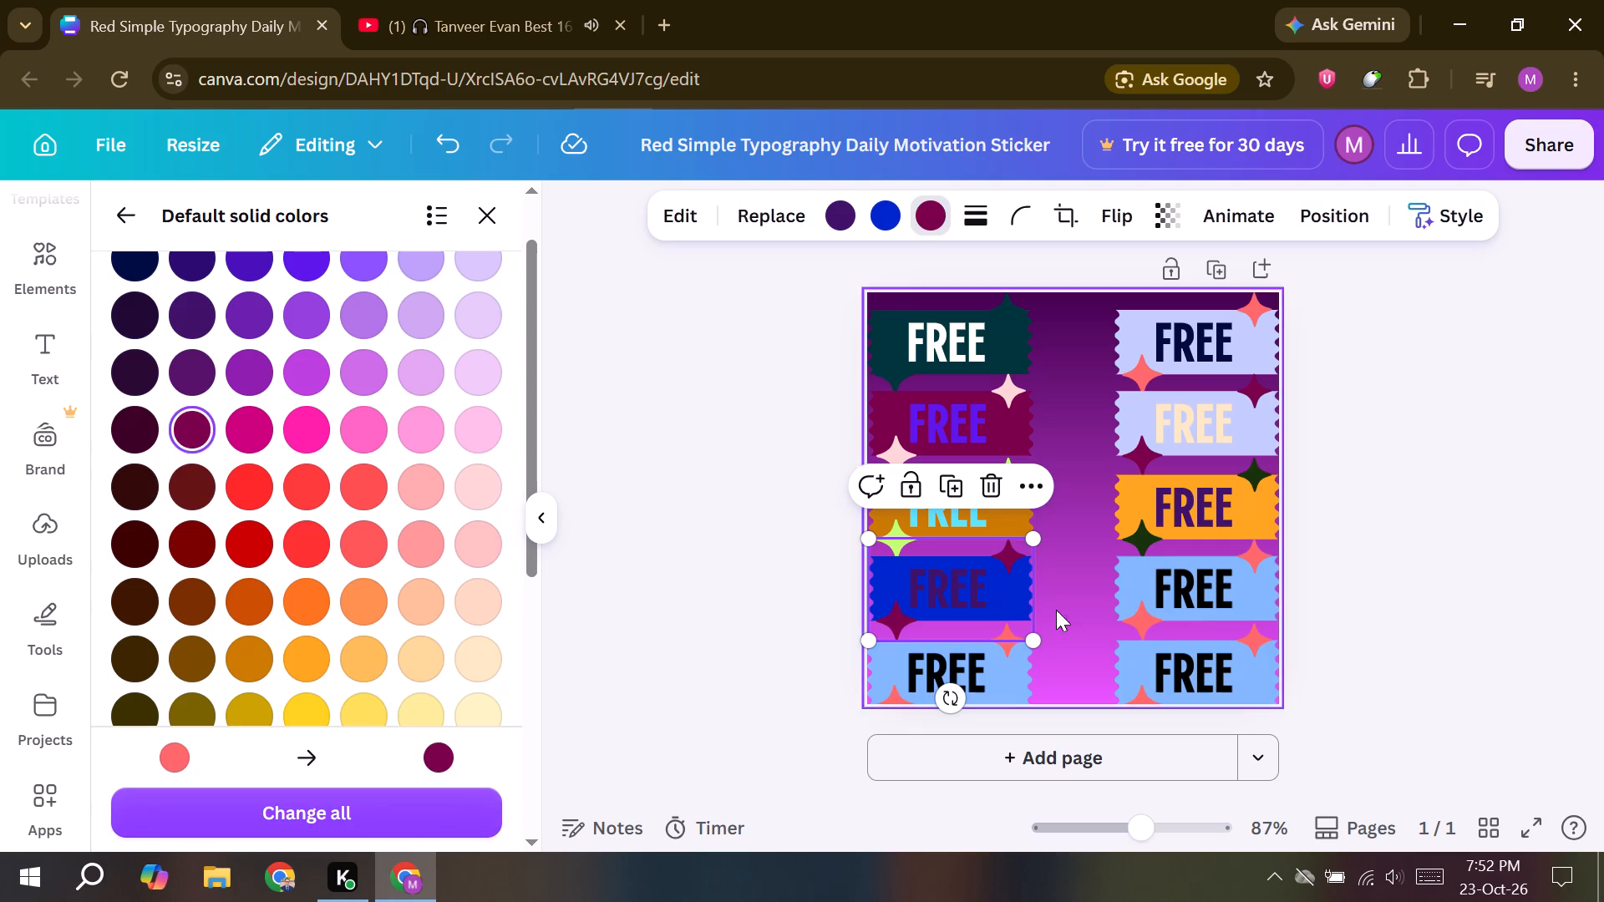
click(863, 203)
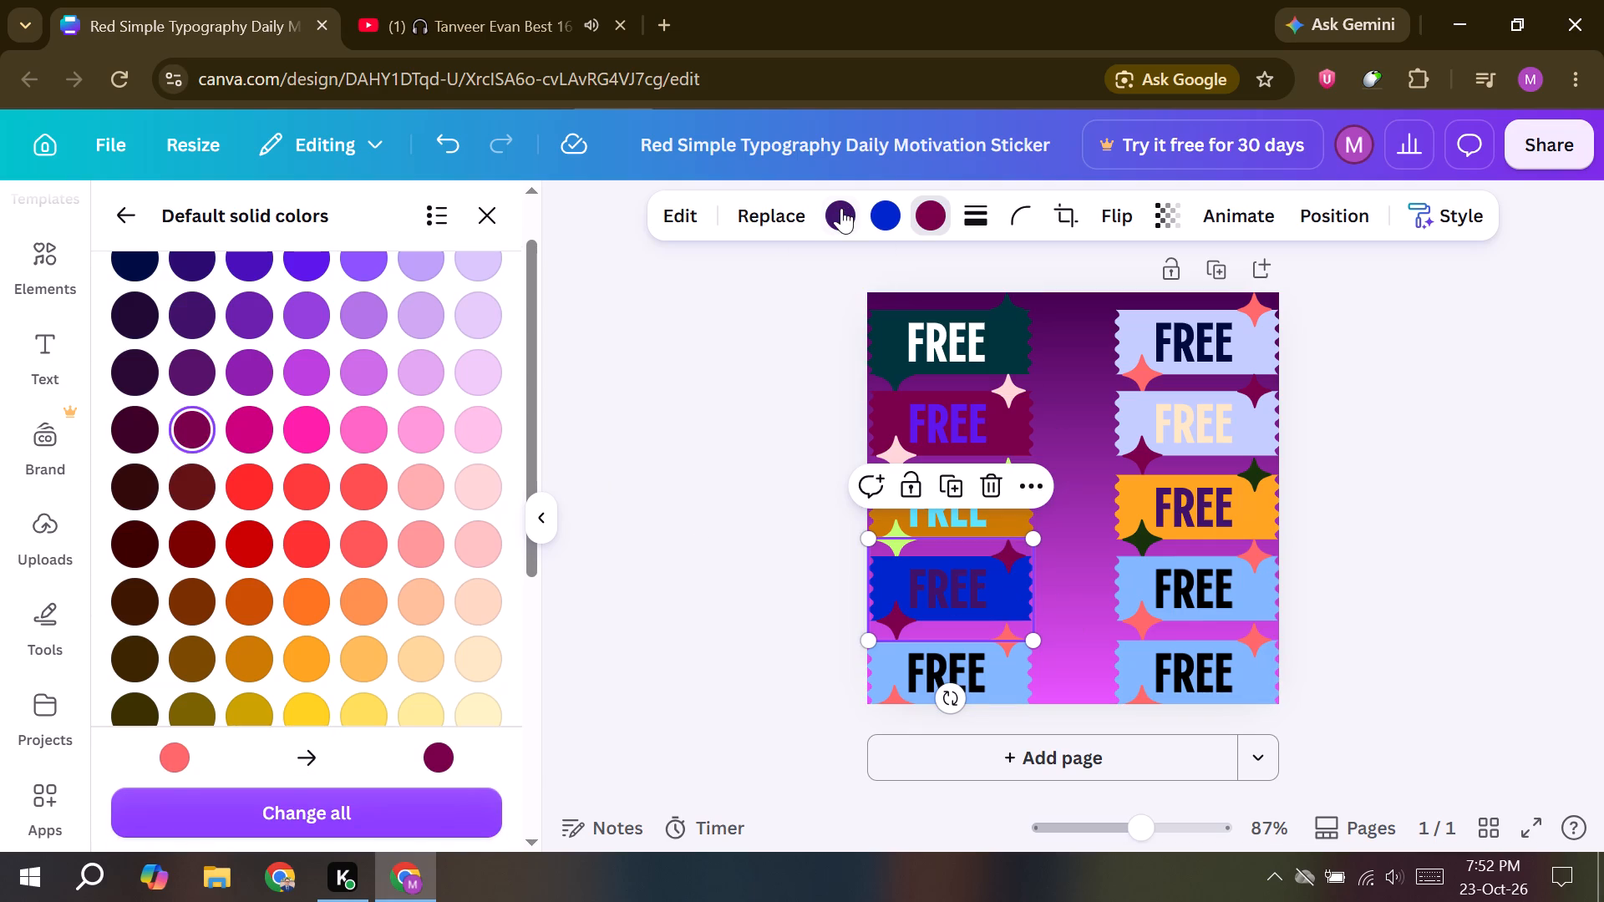
click(841, 208)
click(191, 435)
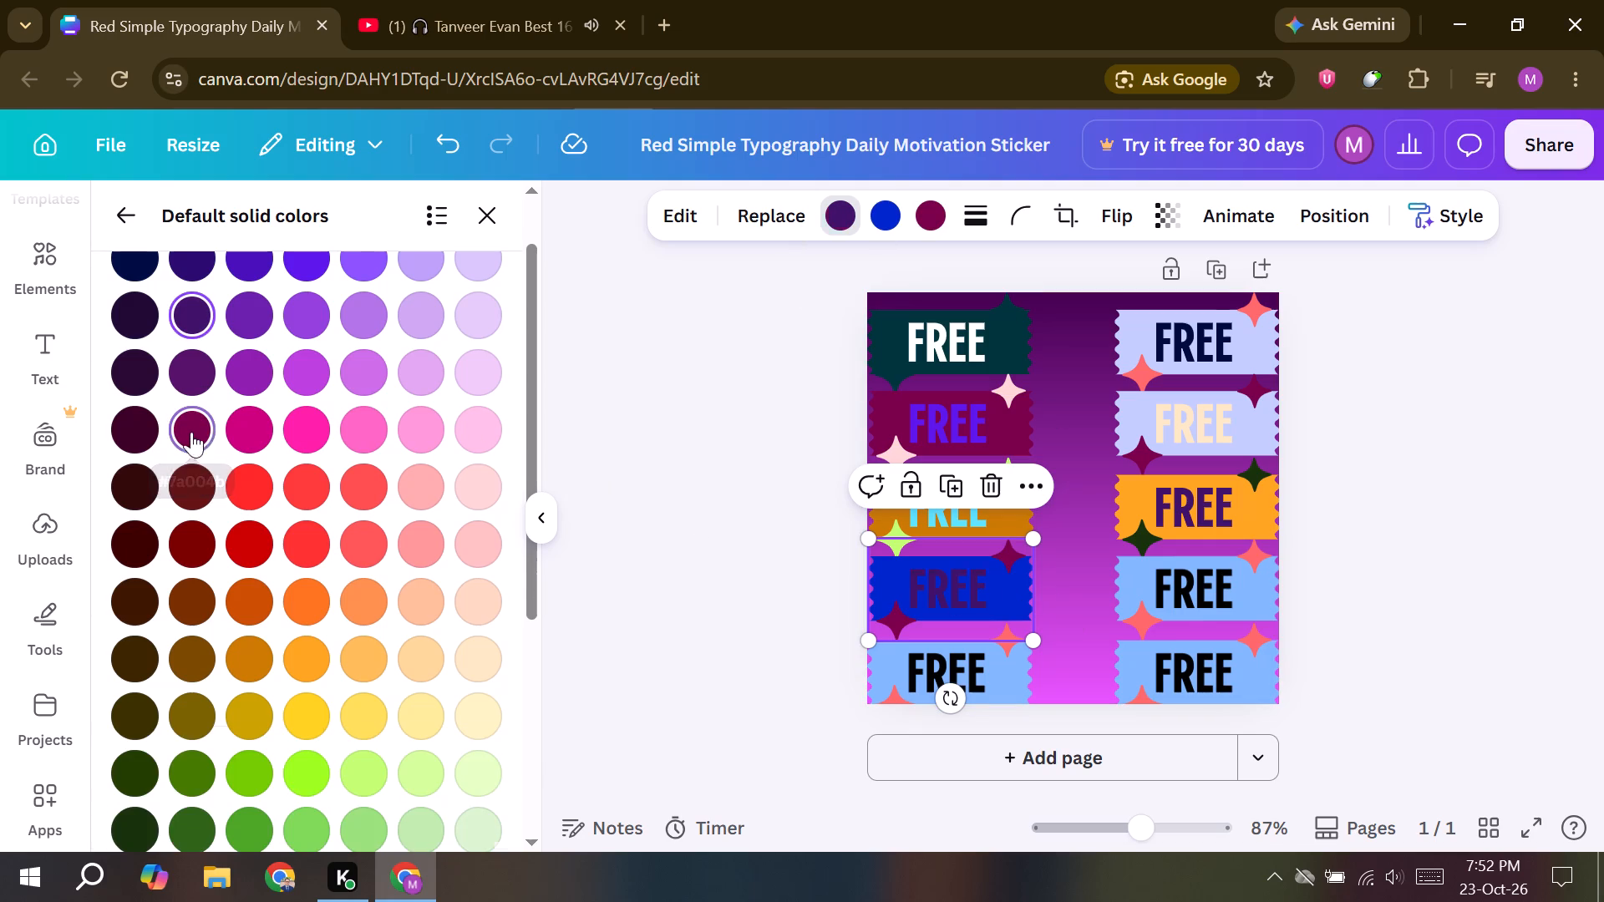
Recolour the fourth-row right sticker with dark teal FREE lettering, a very dark brown ticket background and pale mint stars.
click(1194, 557)
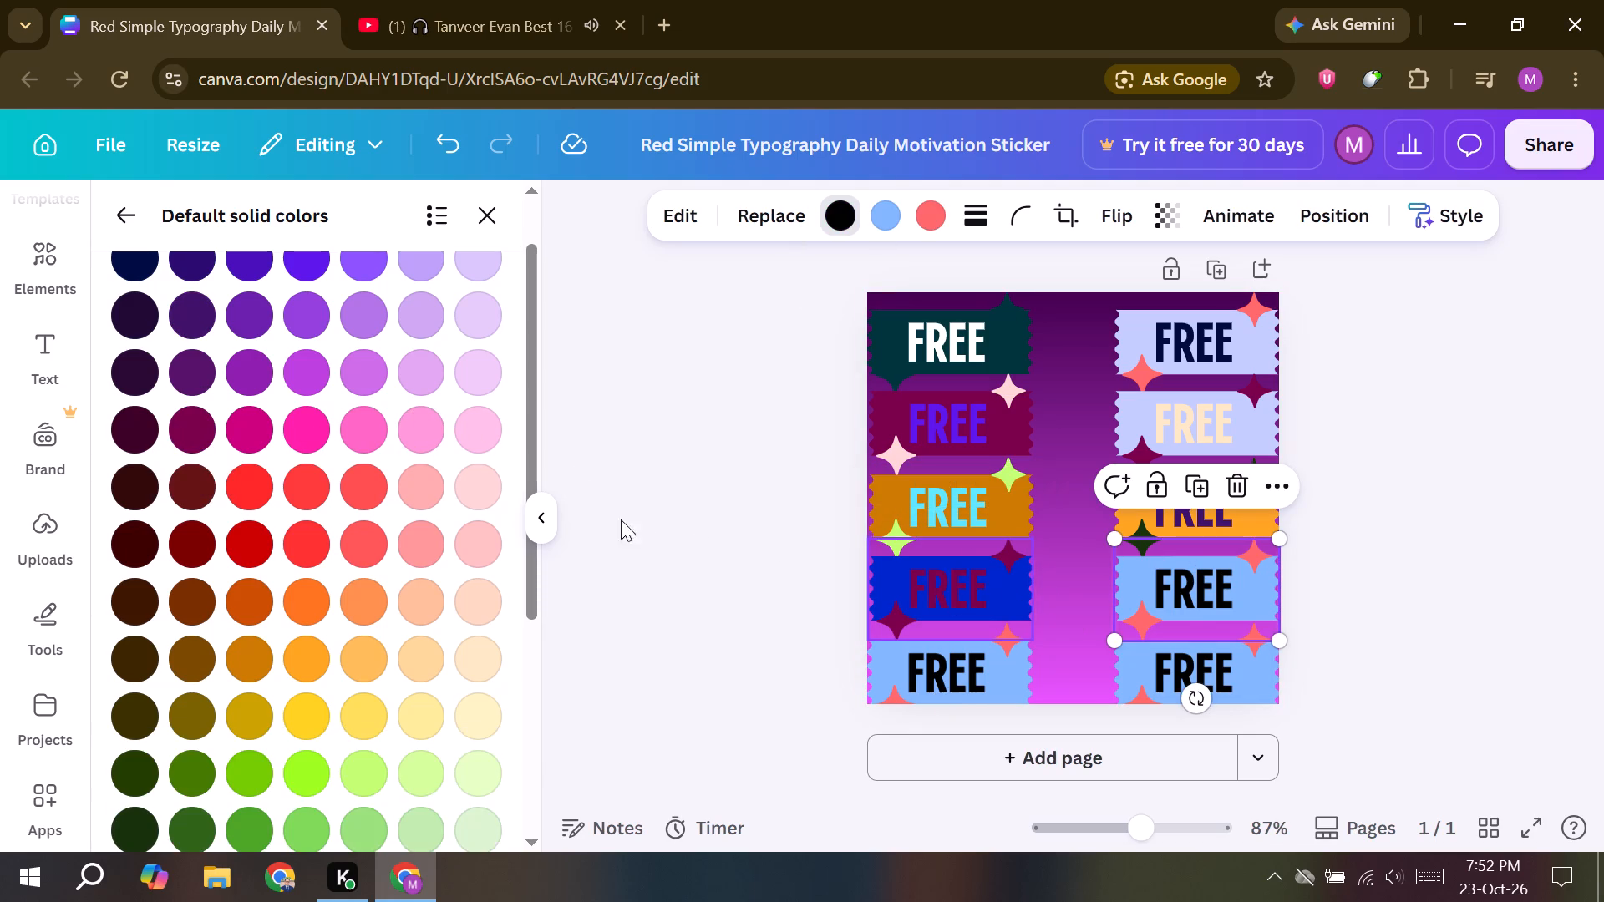
scroll(190, 573, down, 5)
scroll(160, 609, up, 1)
scroll(170, 731, down, 4)
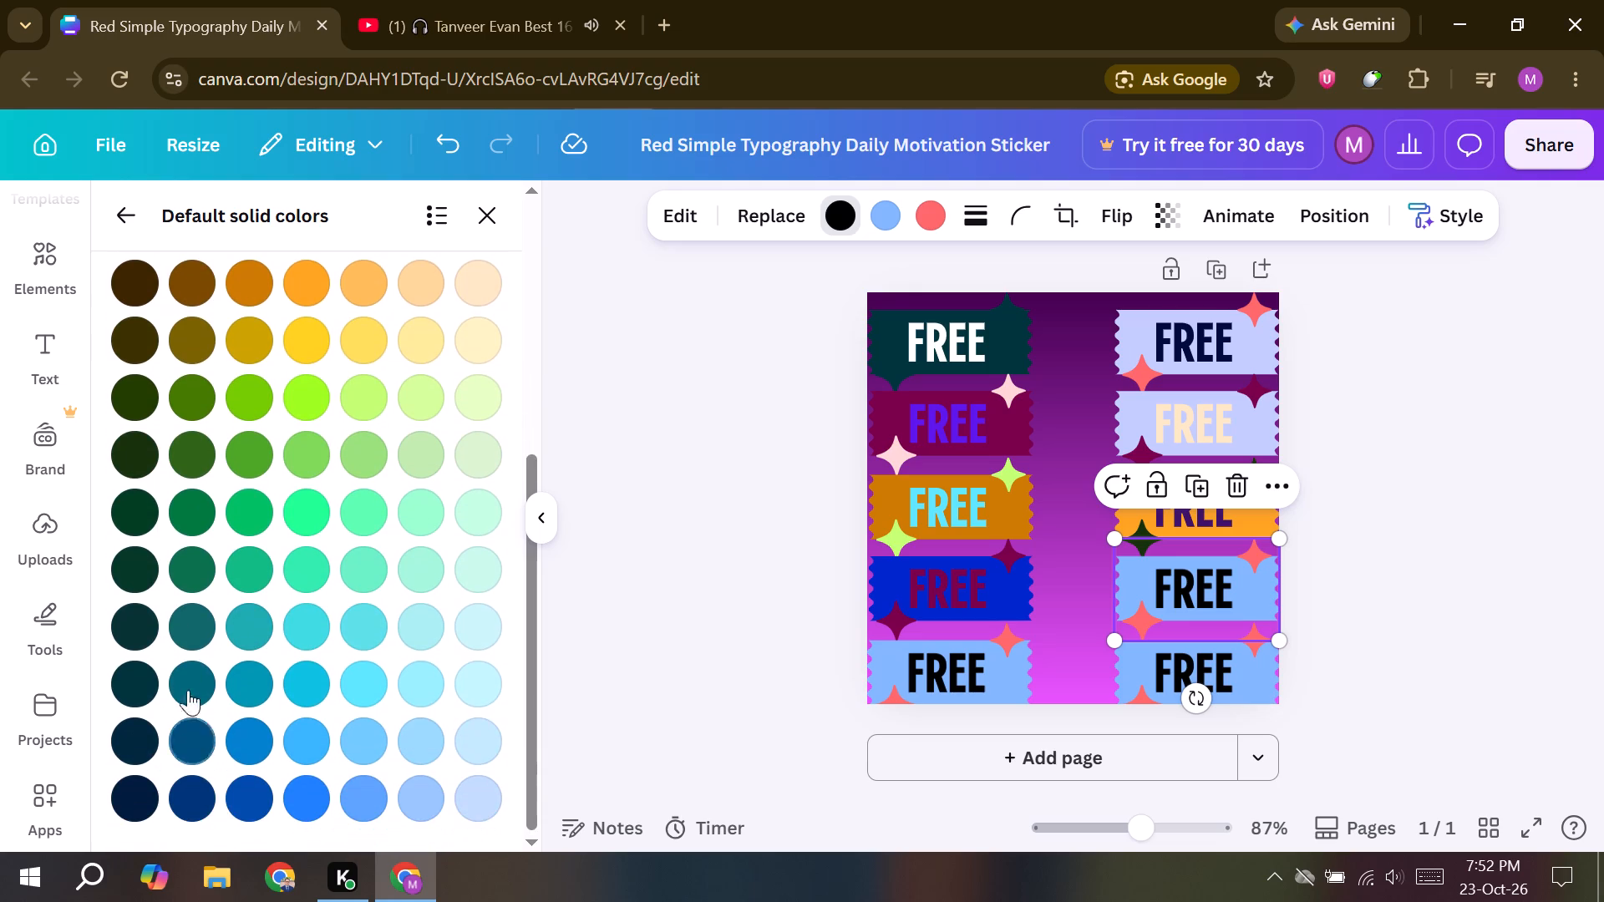
click(184, 650)
click(184, 638)
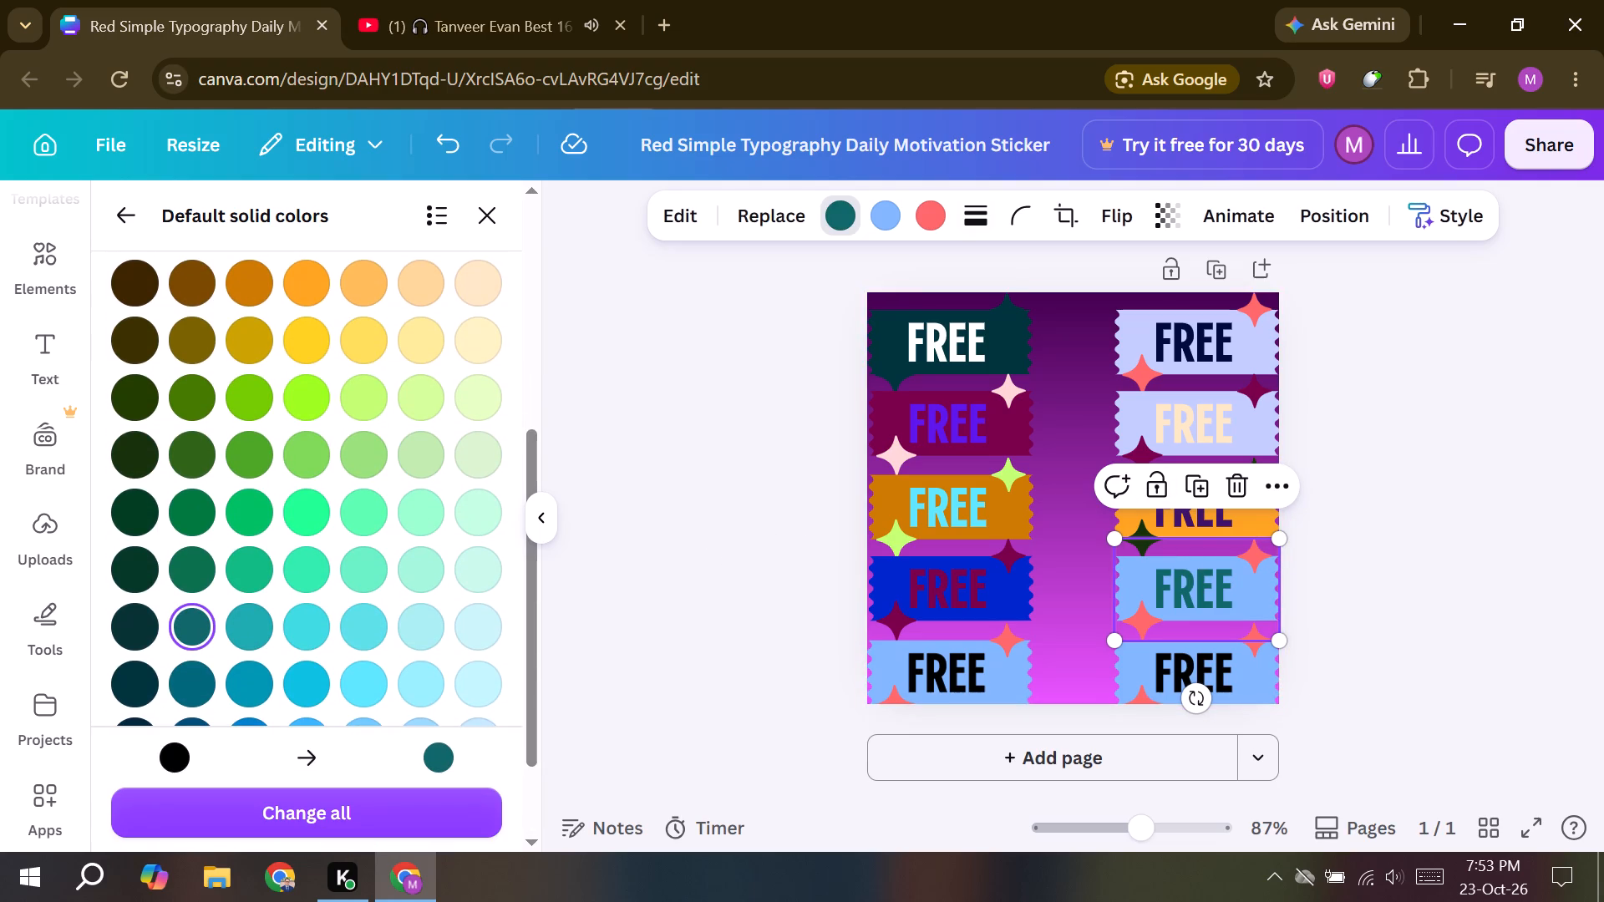
click(867, 219)
click(338, 287)
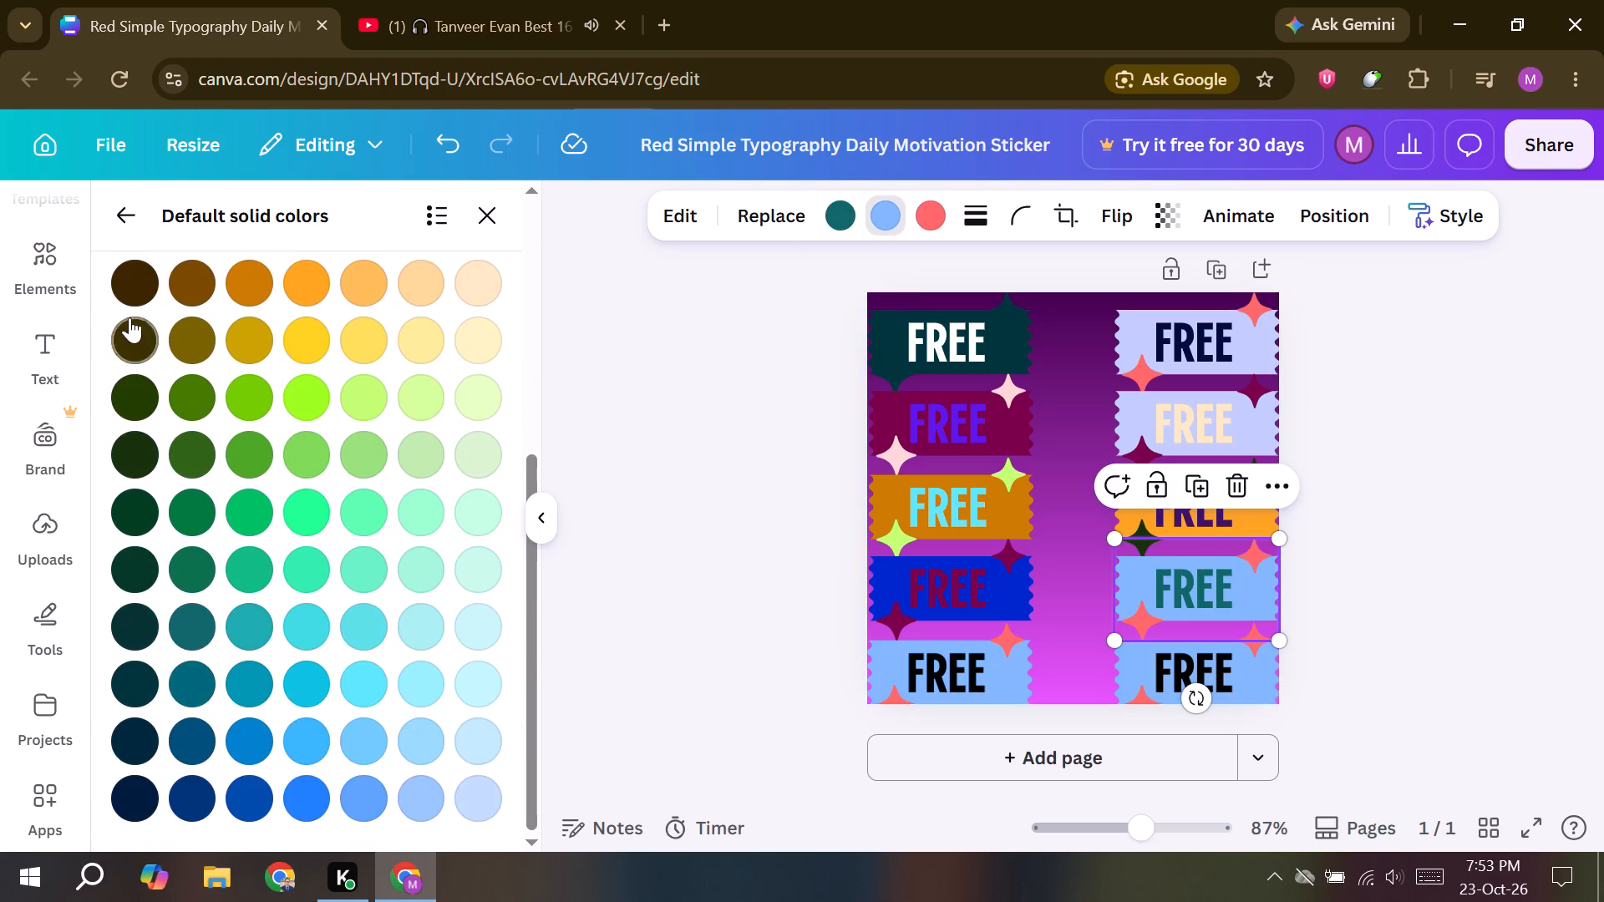
click(129, 313)
click(149, 285)
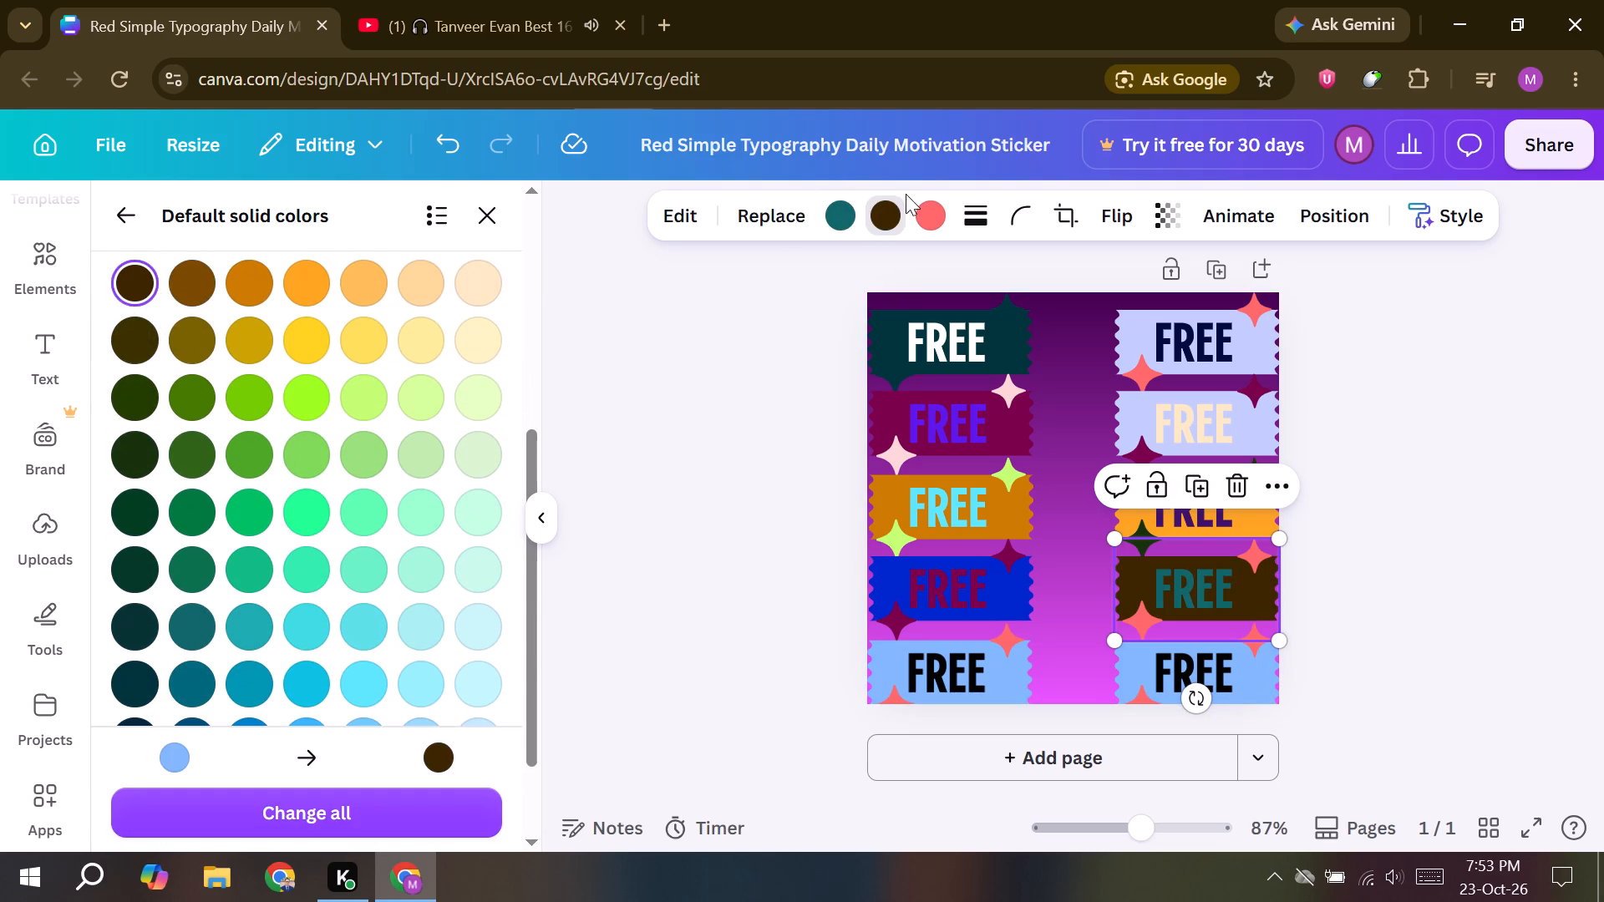
click(928, 202)
click(494, 566)
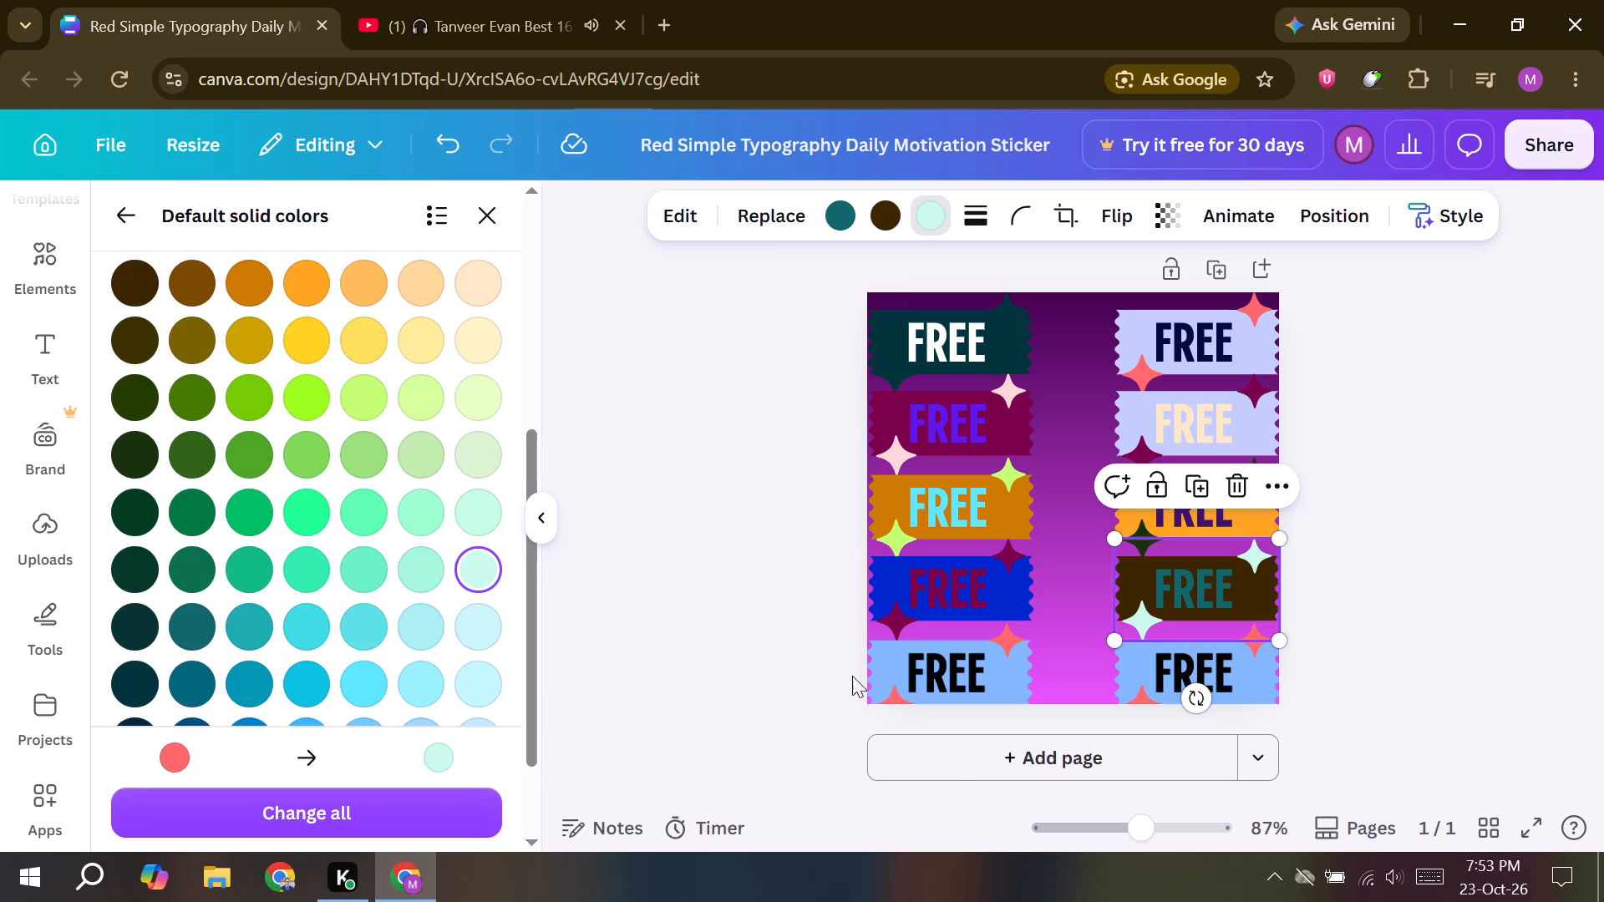
Recolour the stars of the bottom-row left sticker pale aqua.
click(907, 676)
click(417, 622)
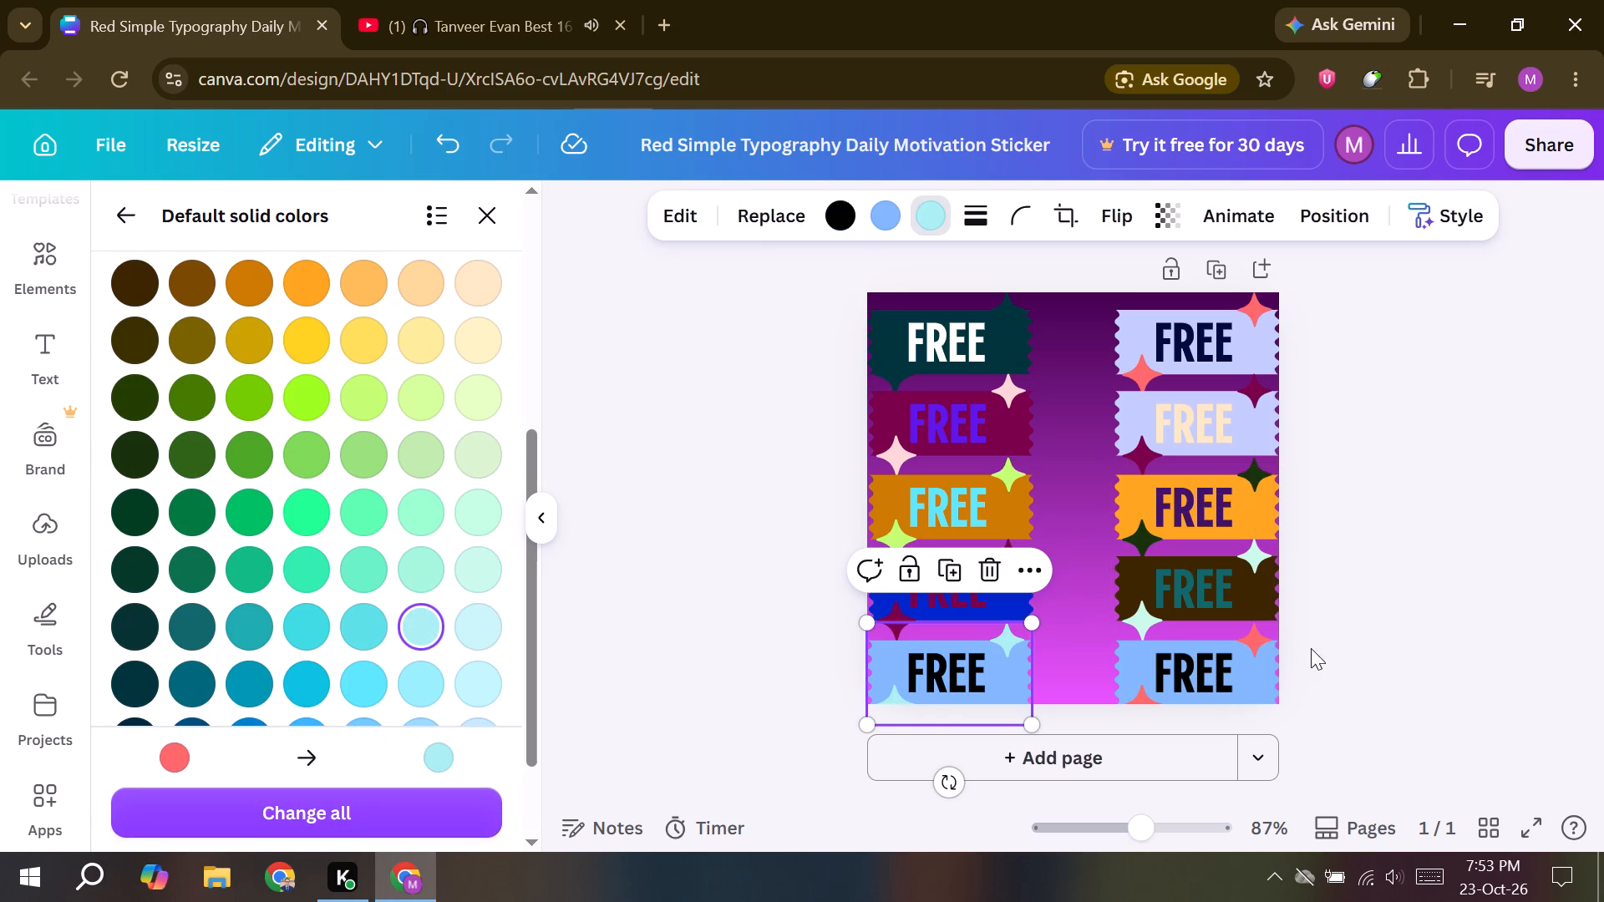
Recolour the bottom-row right sticker with pale green stars and a light peach ticket background.
click(1227, 653)
click(445, 450)
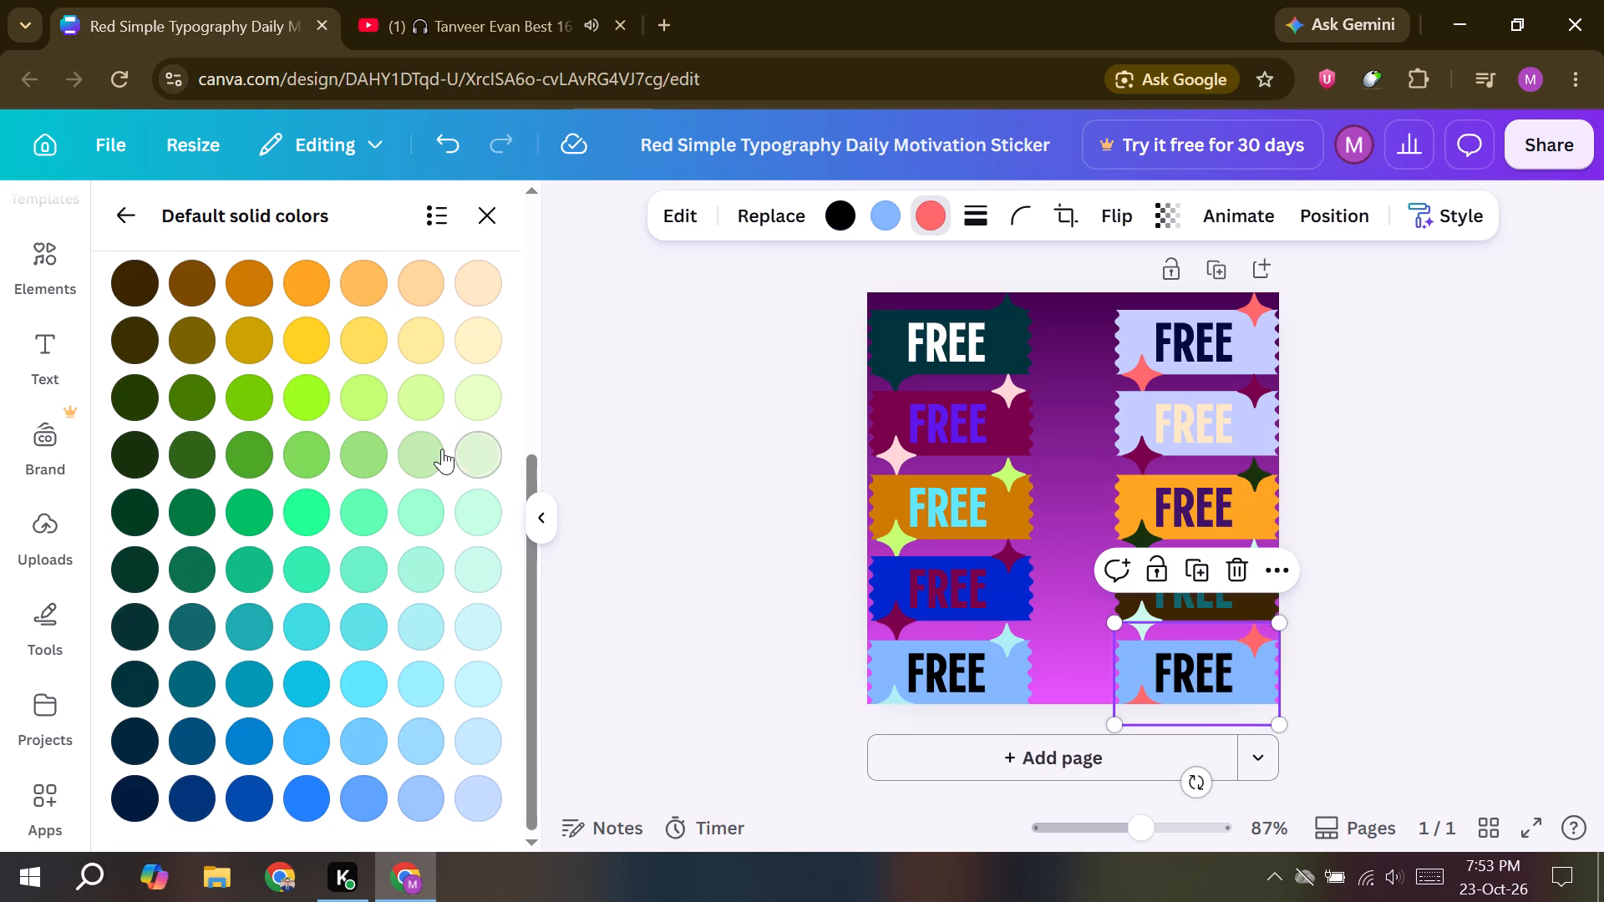
click(440, 448)
click(897, 222)
click(424, 287)
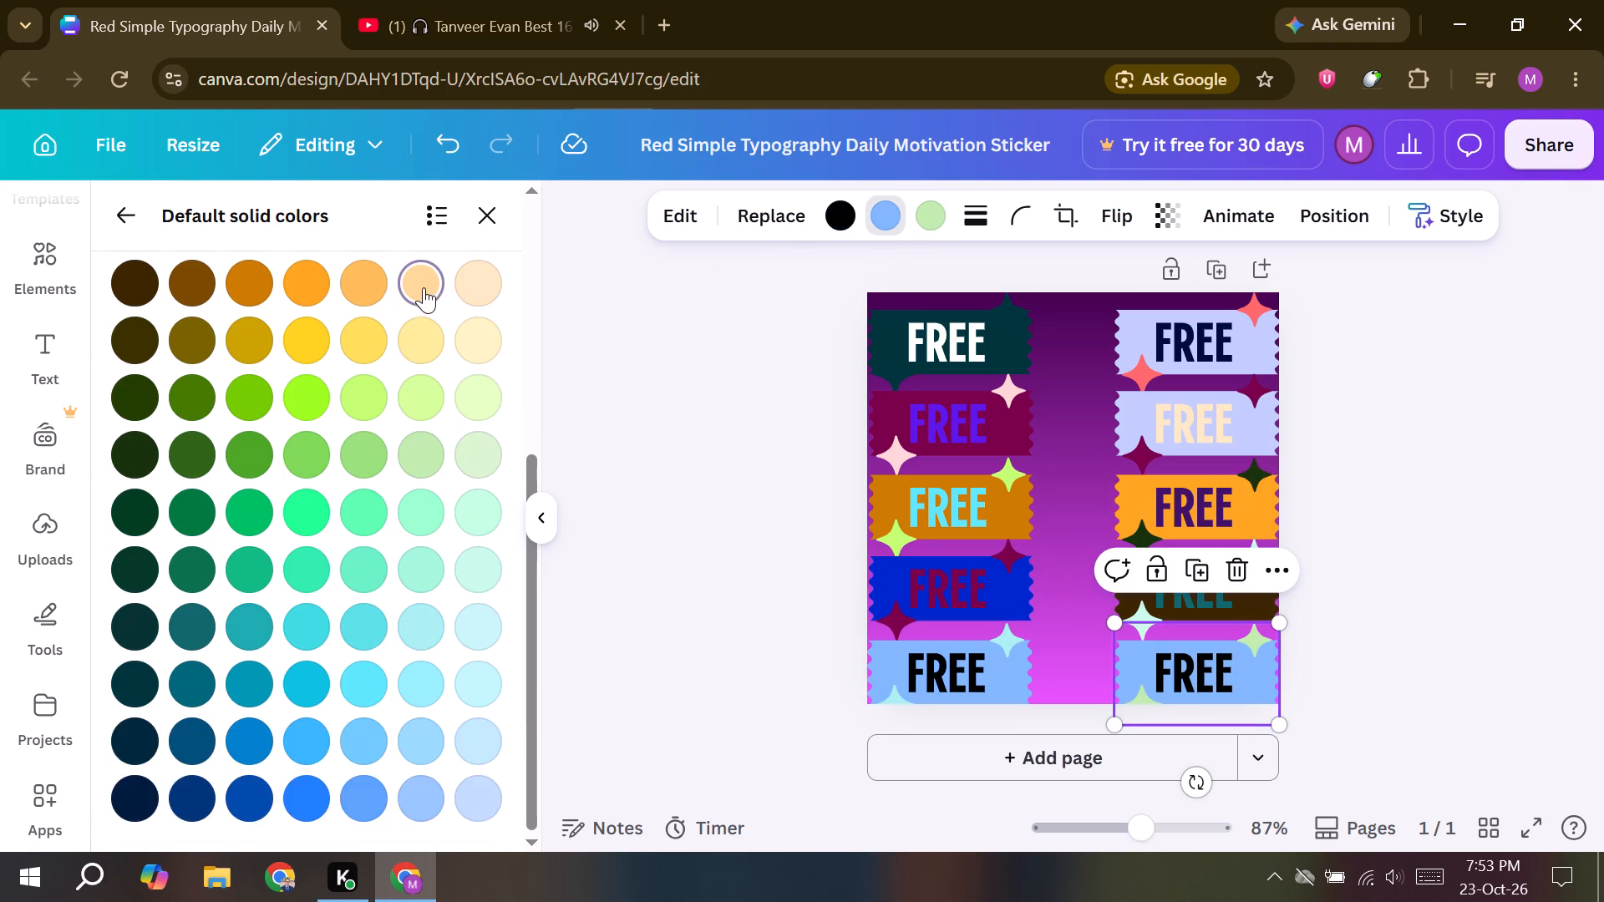
Give the bottom-row left sticker a brown ticket background and bright green FREE lettering.
click(949, 651)
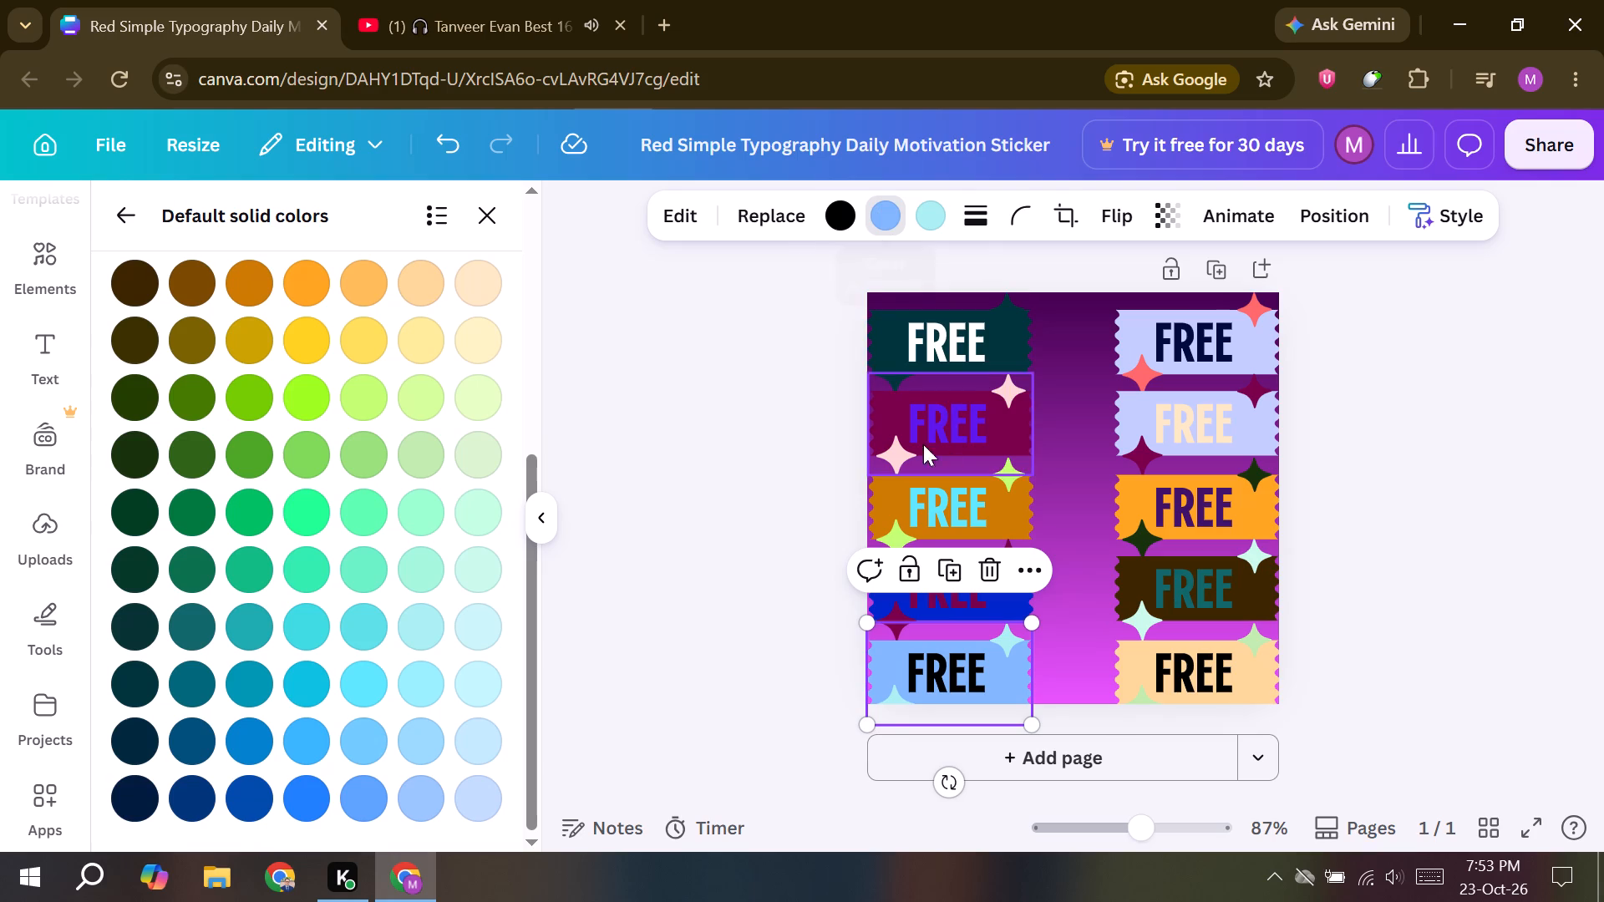
click(166, 292)
click(210, 285)
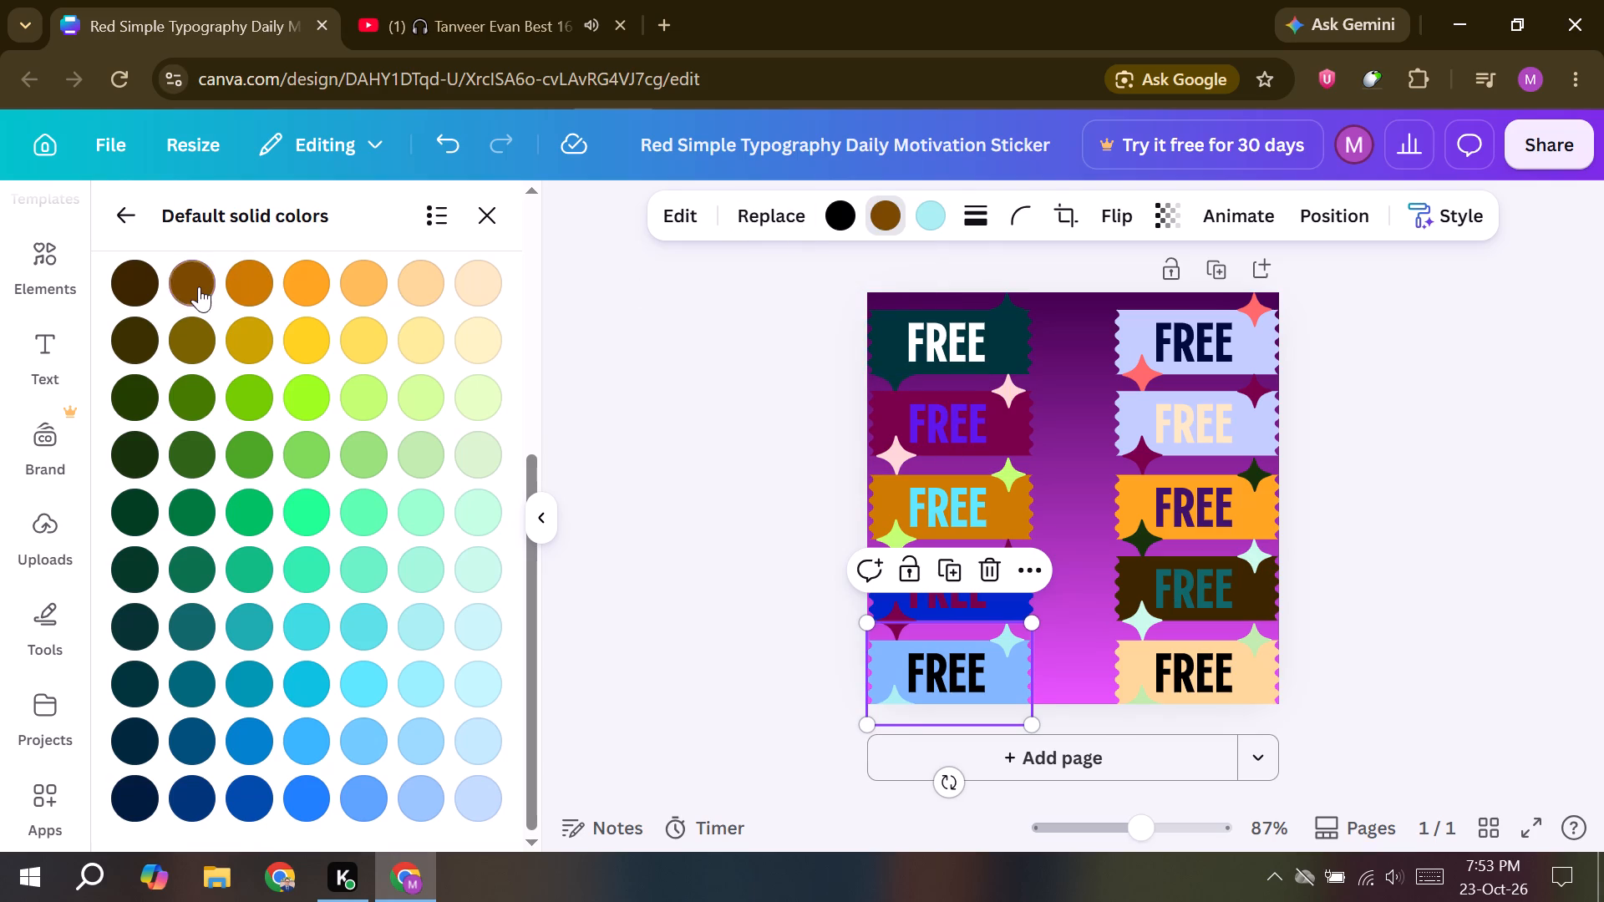
click(845, 224)
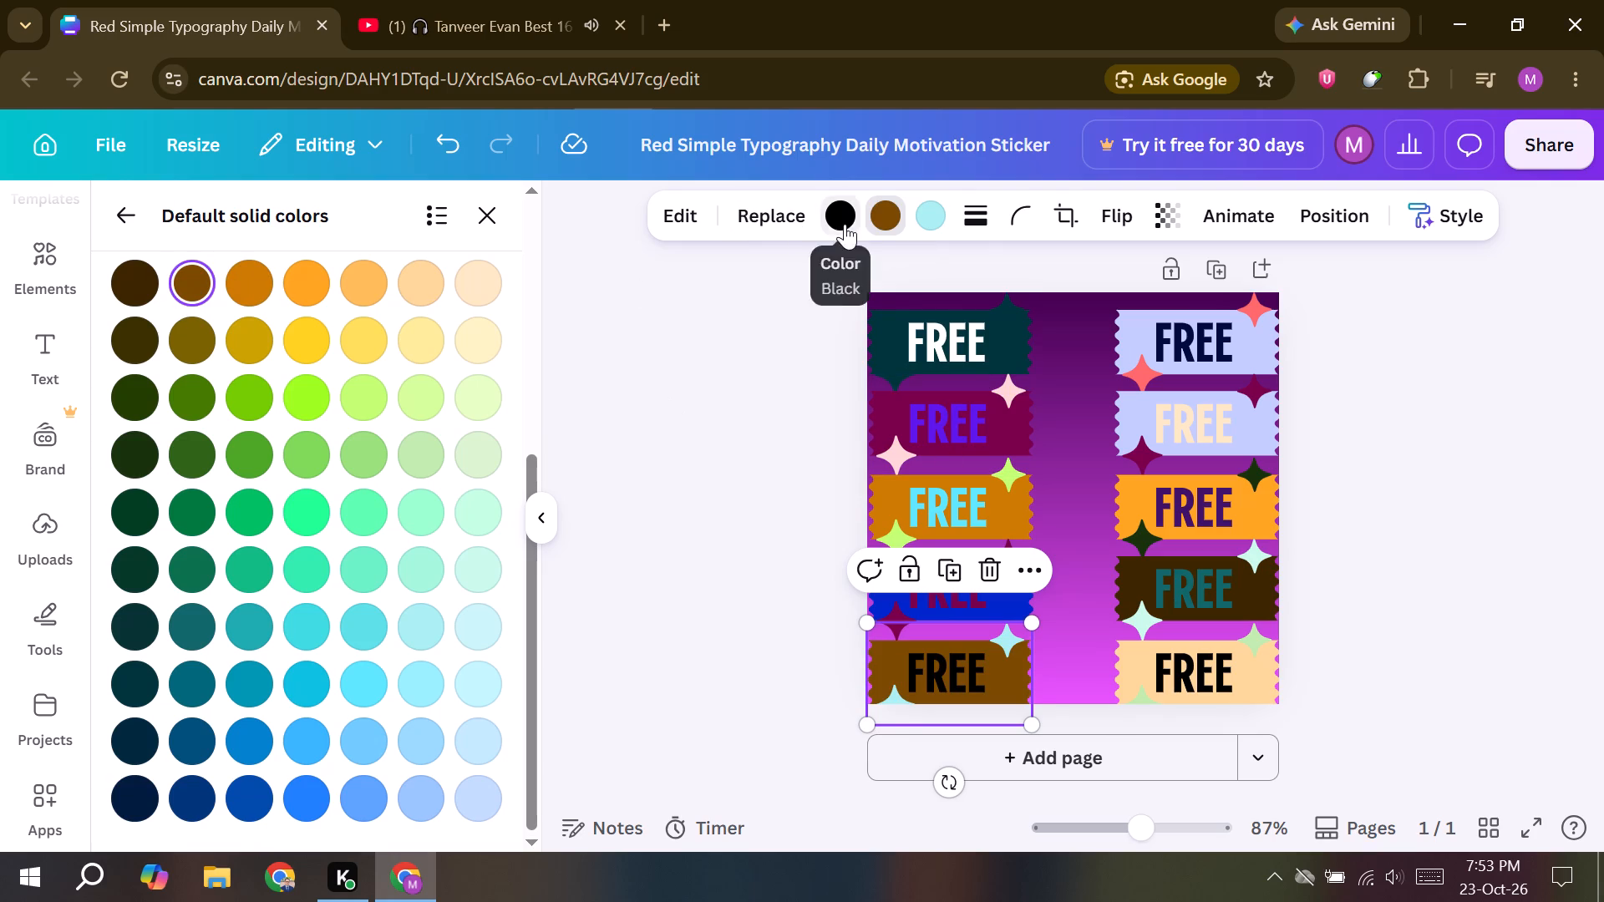
click(238, 392)
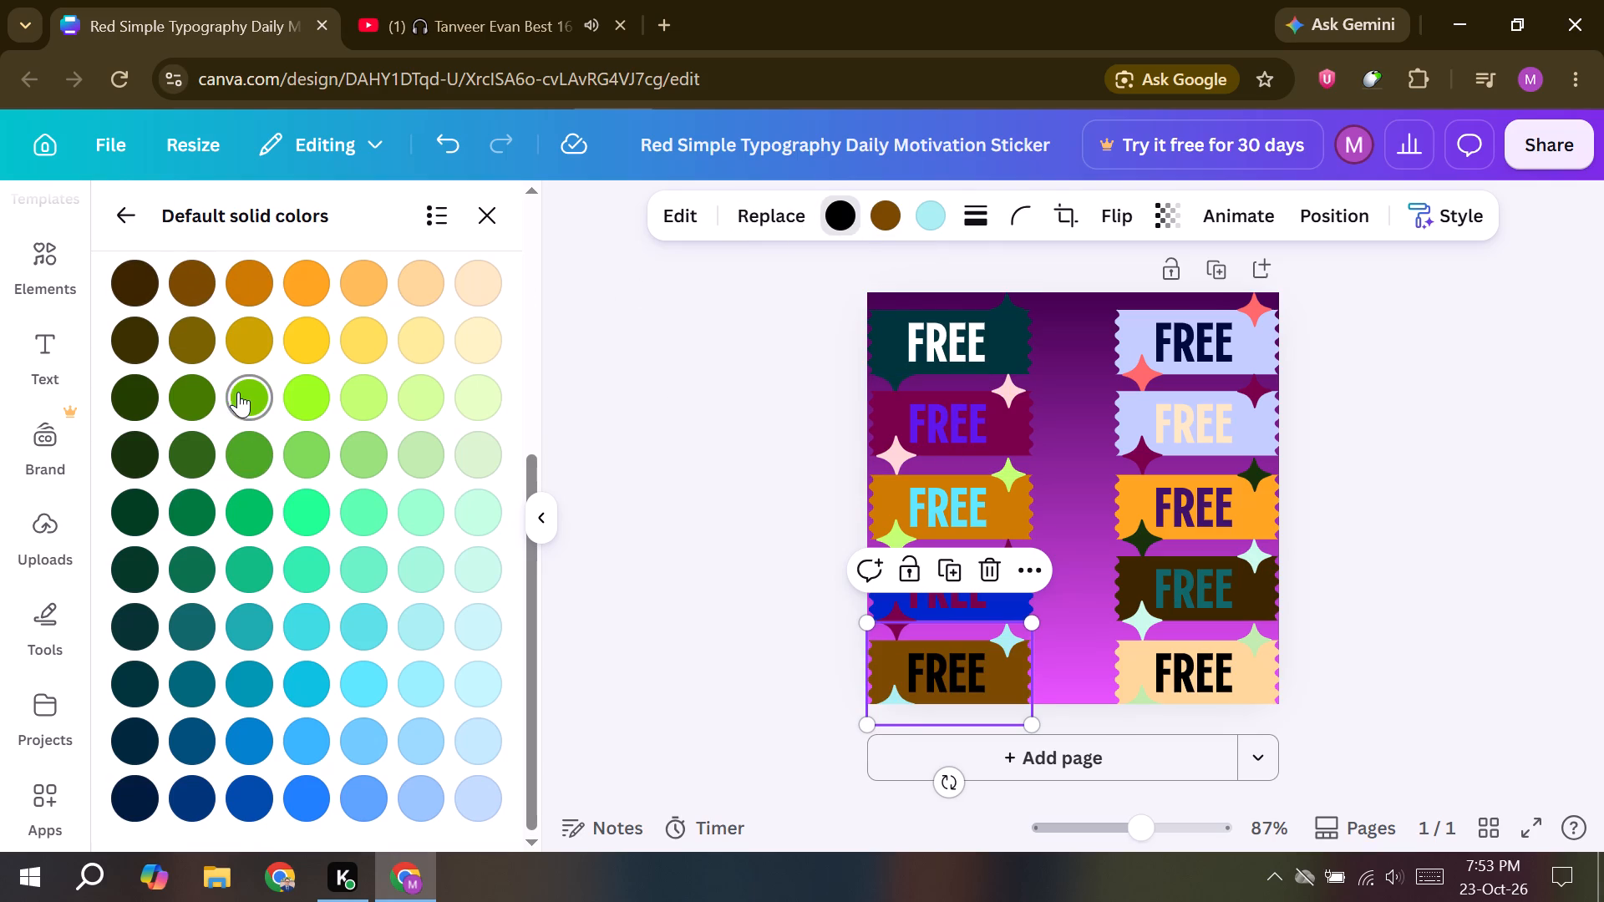
Recolour the FREE lettering of the bottom-row right sticker dark purple and deselect the sticker.
click(1246, 666)
scroll(252, 343, down, 1)
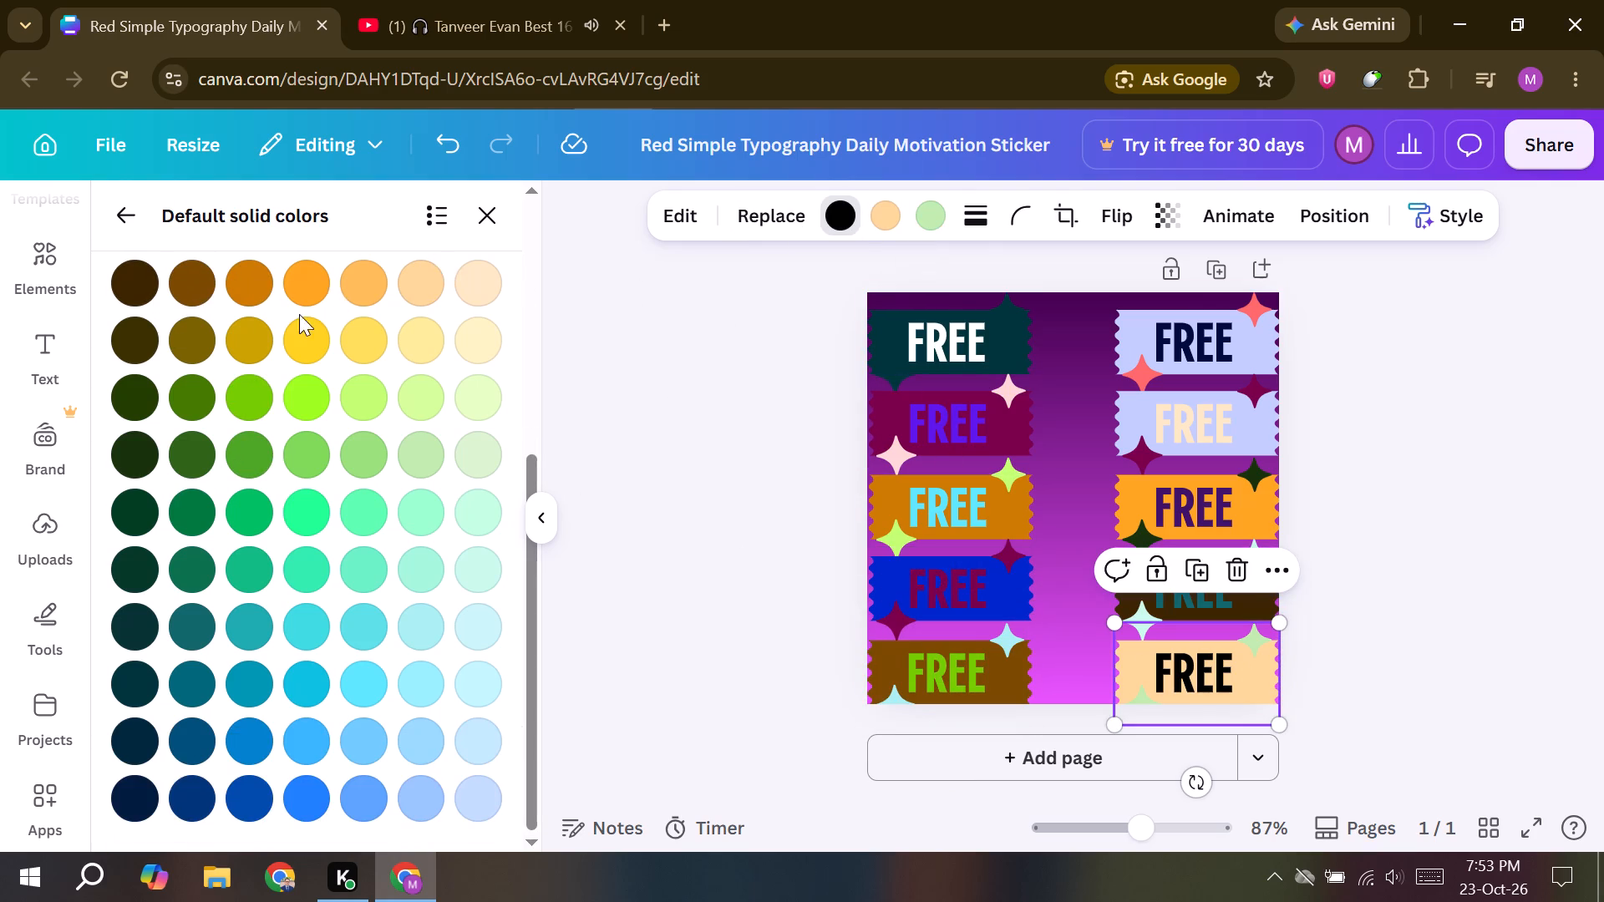
scroll(236, 351, up, 3)
click(176, 367)
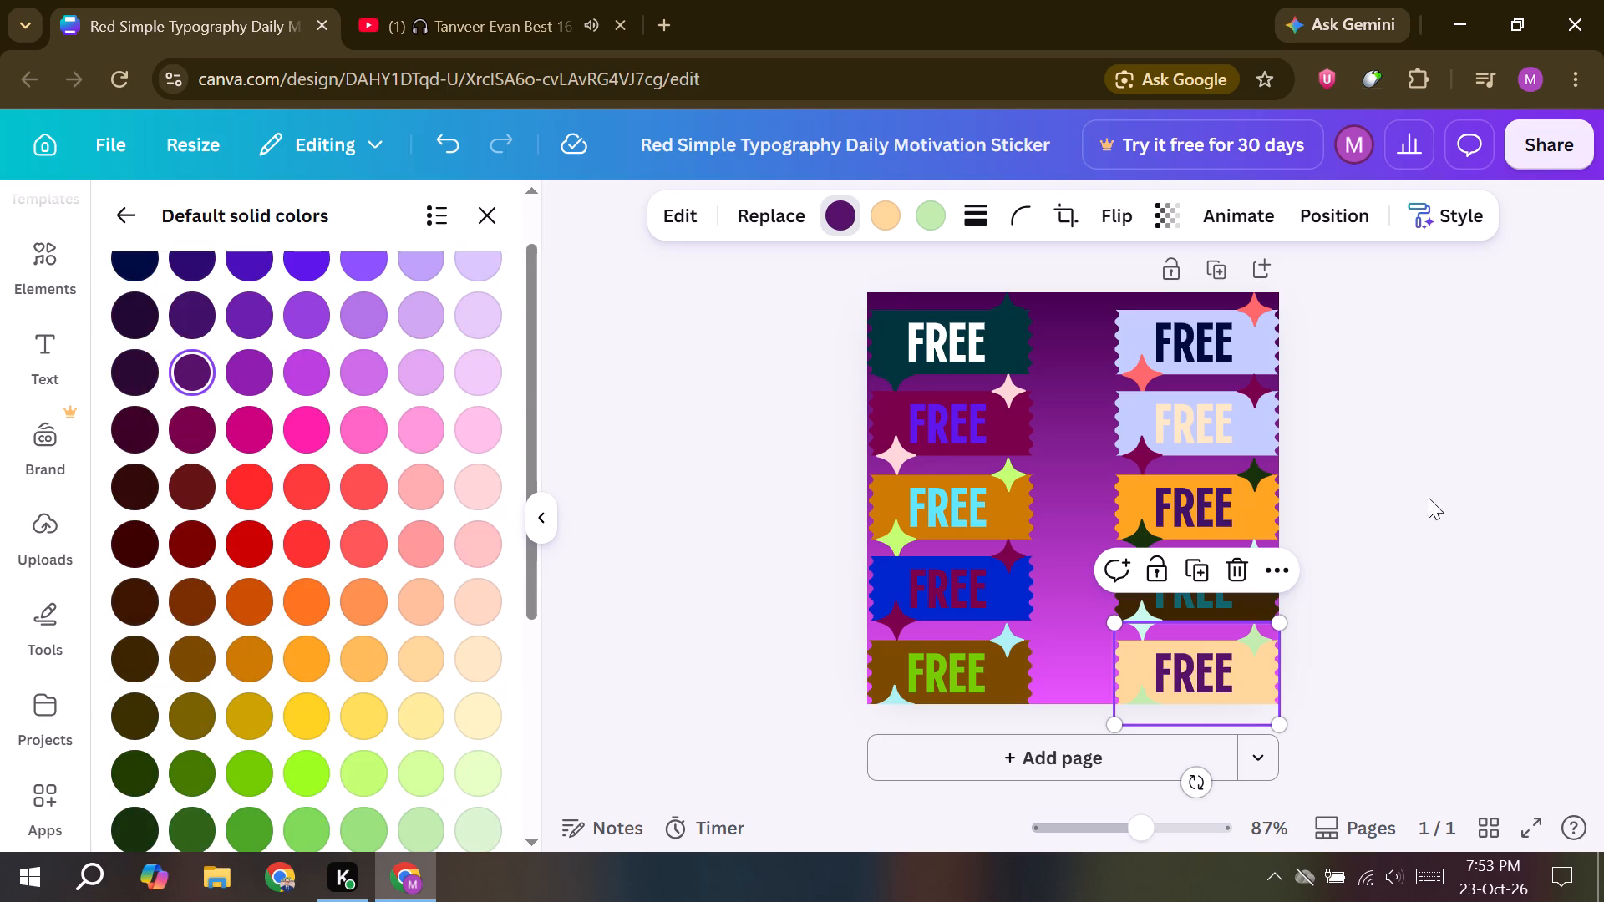
click(1598, 474)
drag(1554, 446, 1554, 436)
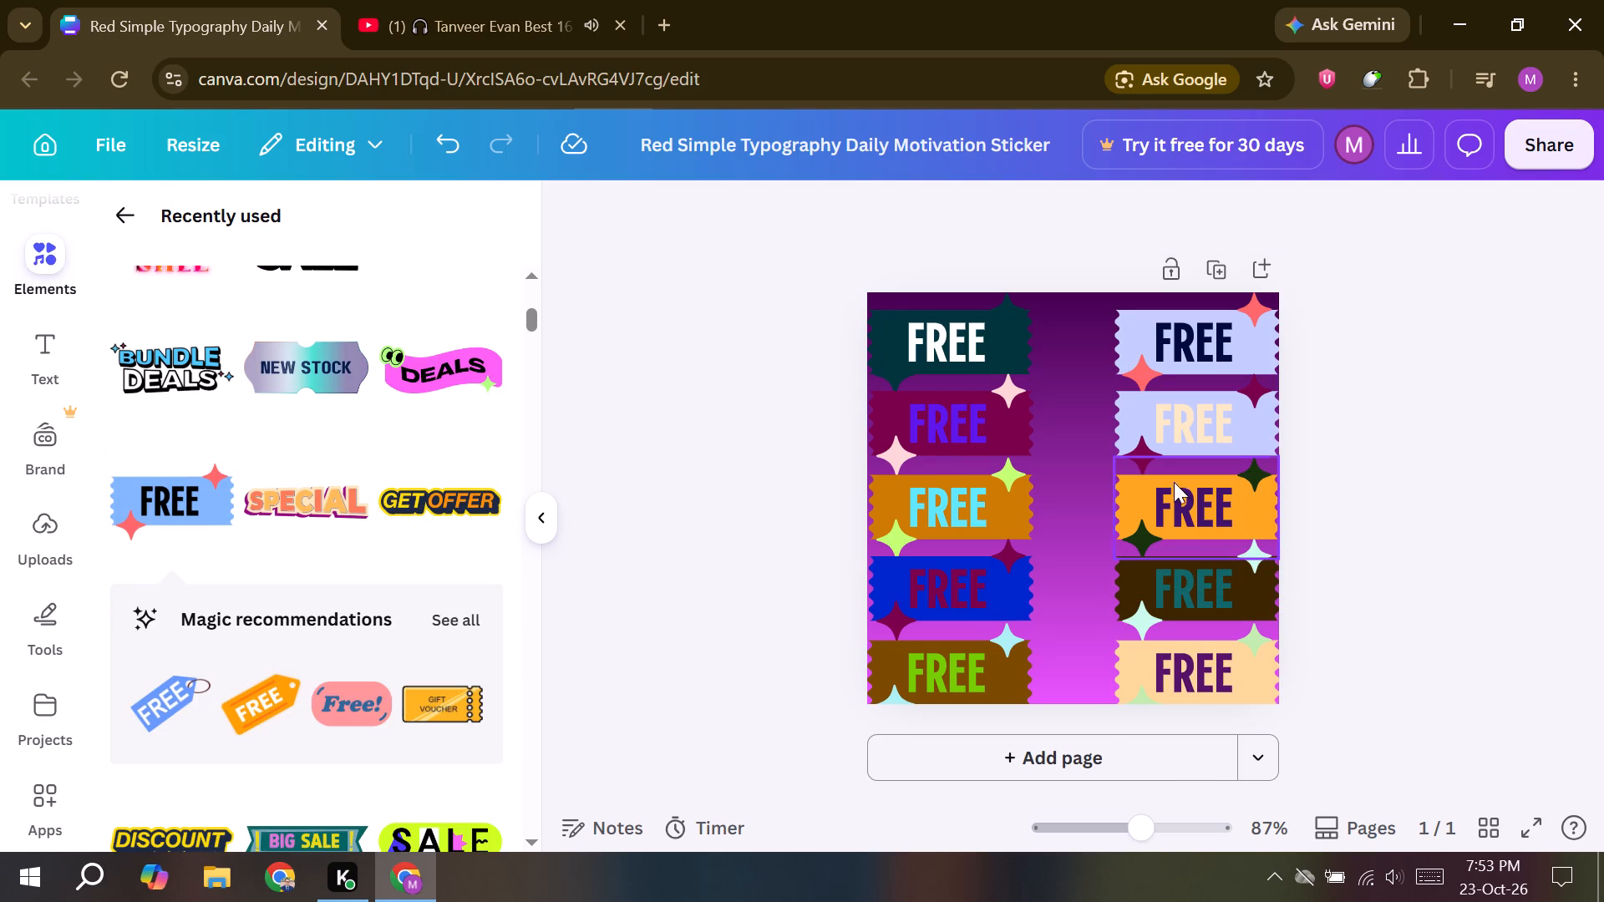
Change the ticket background of the second-row right sticker to bright cyan, using the colours already in the design.
click(1227, 398)
click(891, 218)
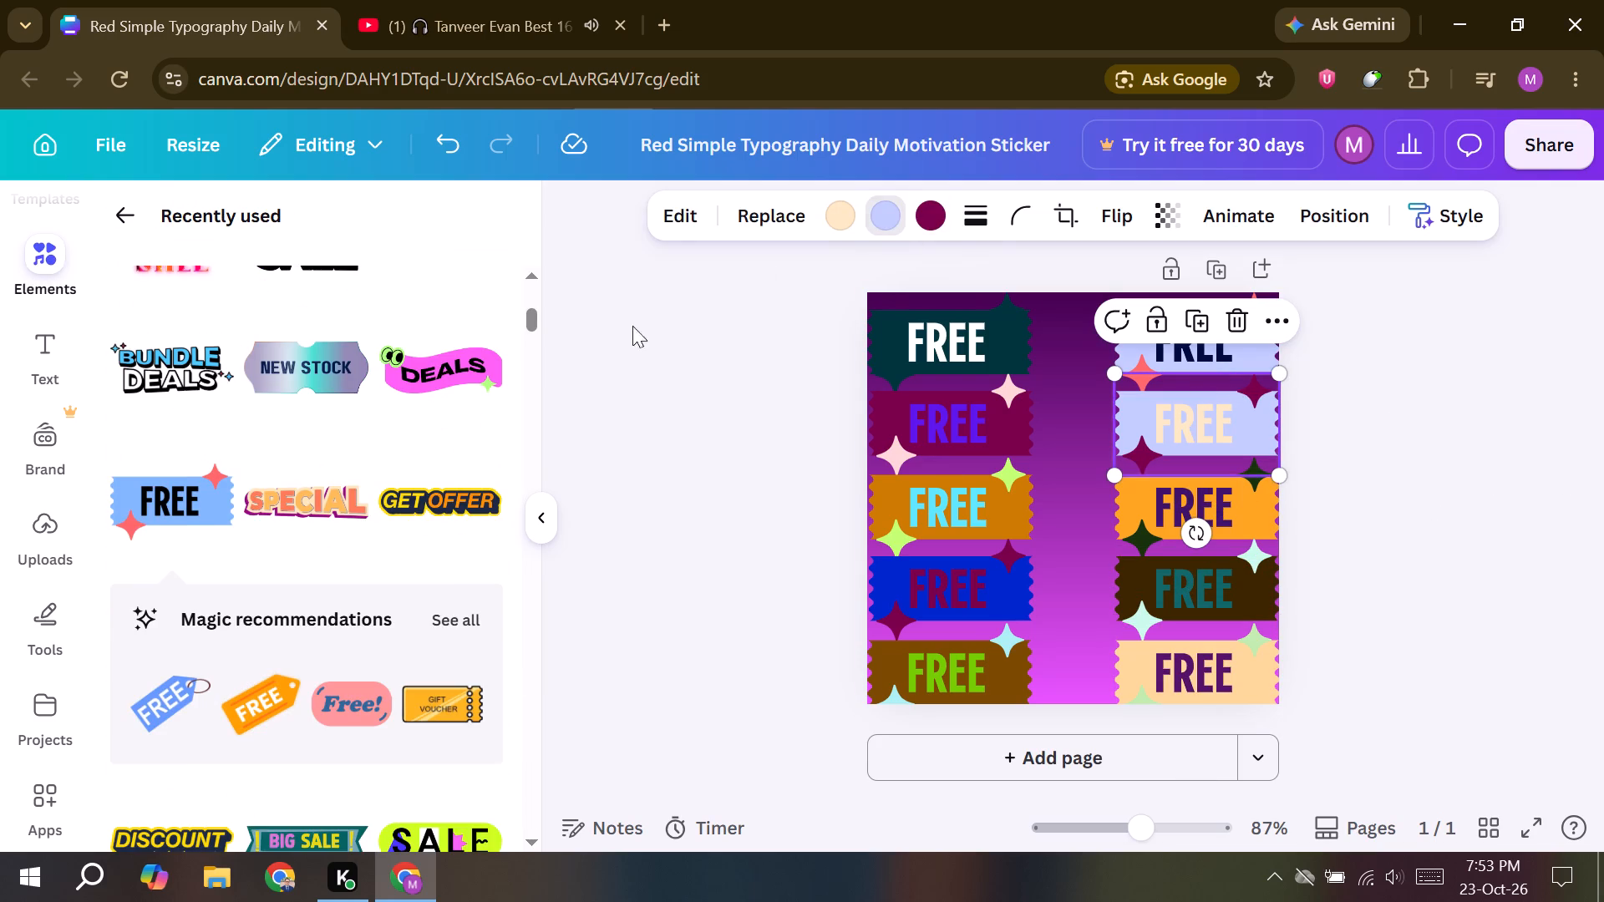
scroll(131, 458, down, 5)
scroll(261, 469, up, 4)
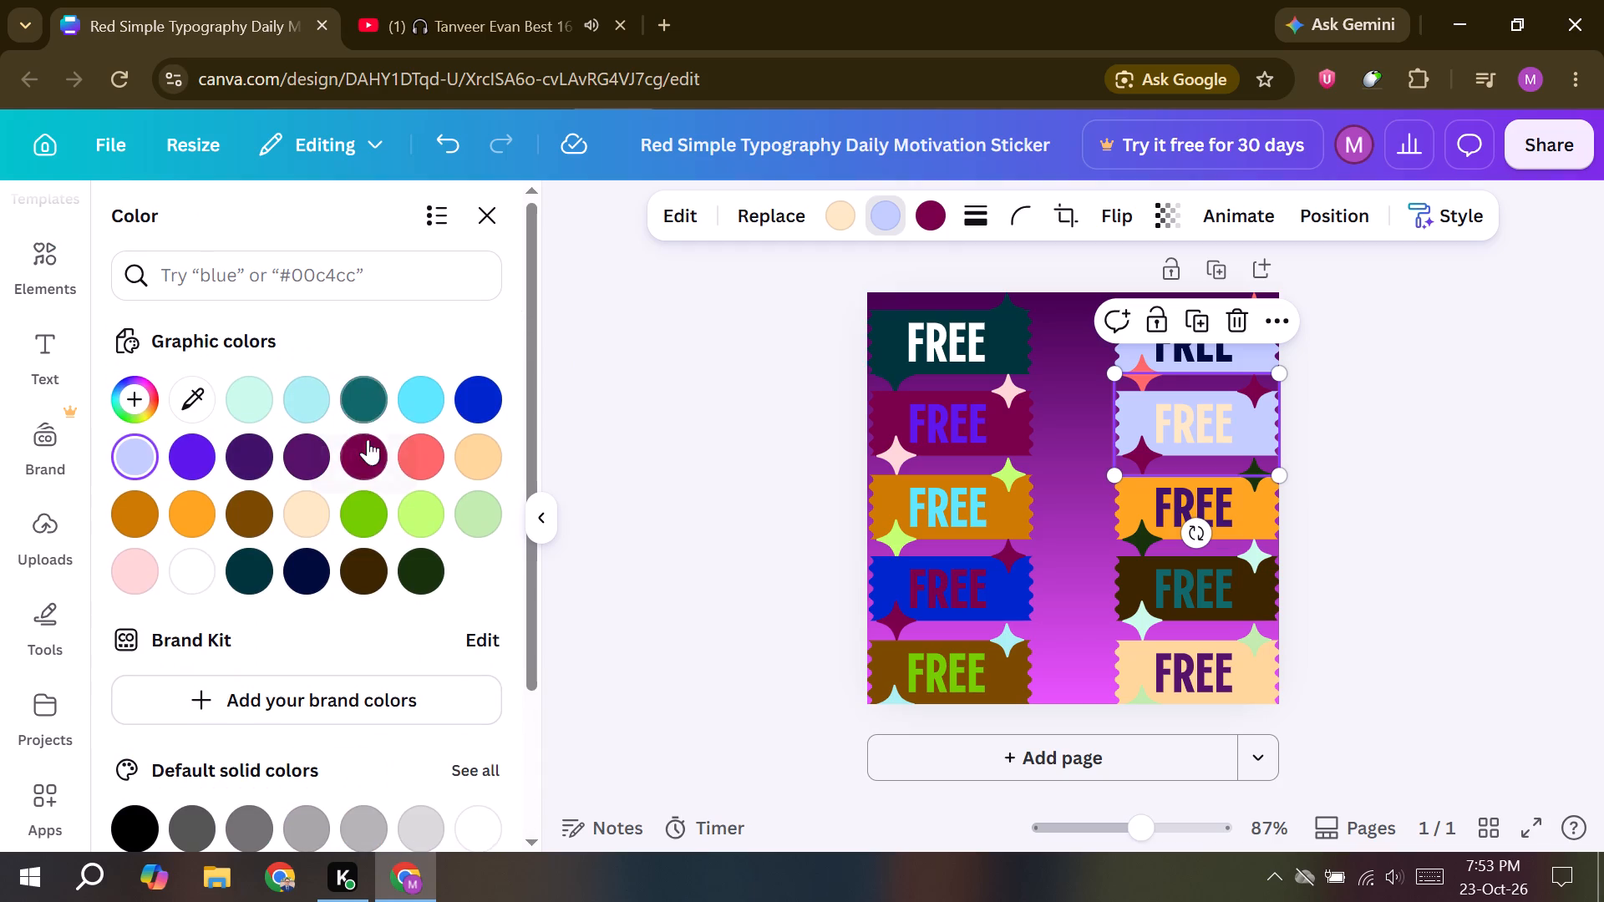
click(368, 439)
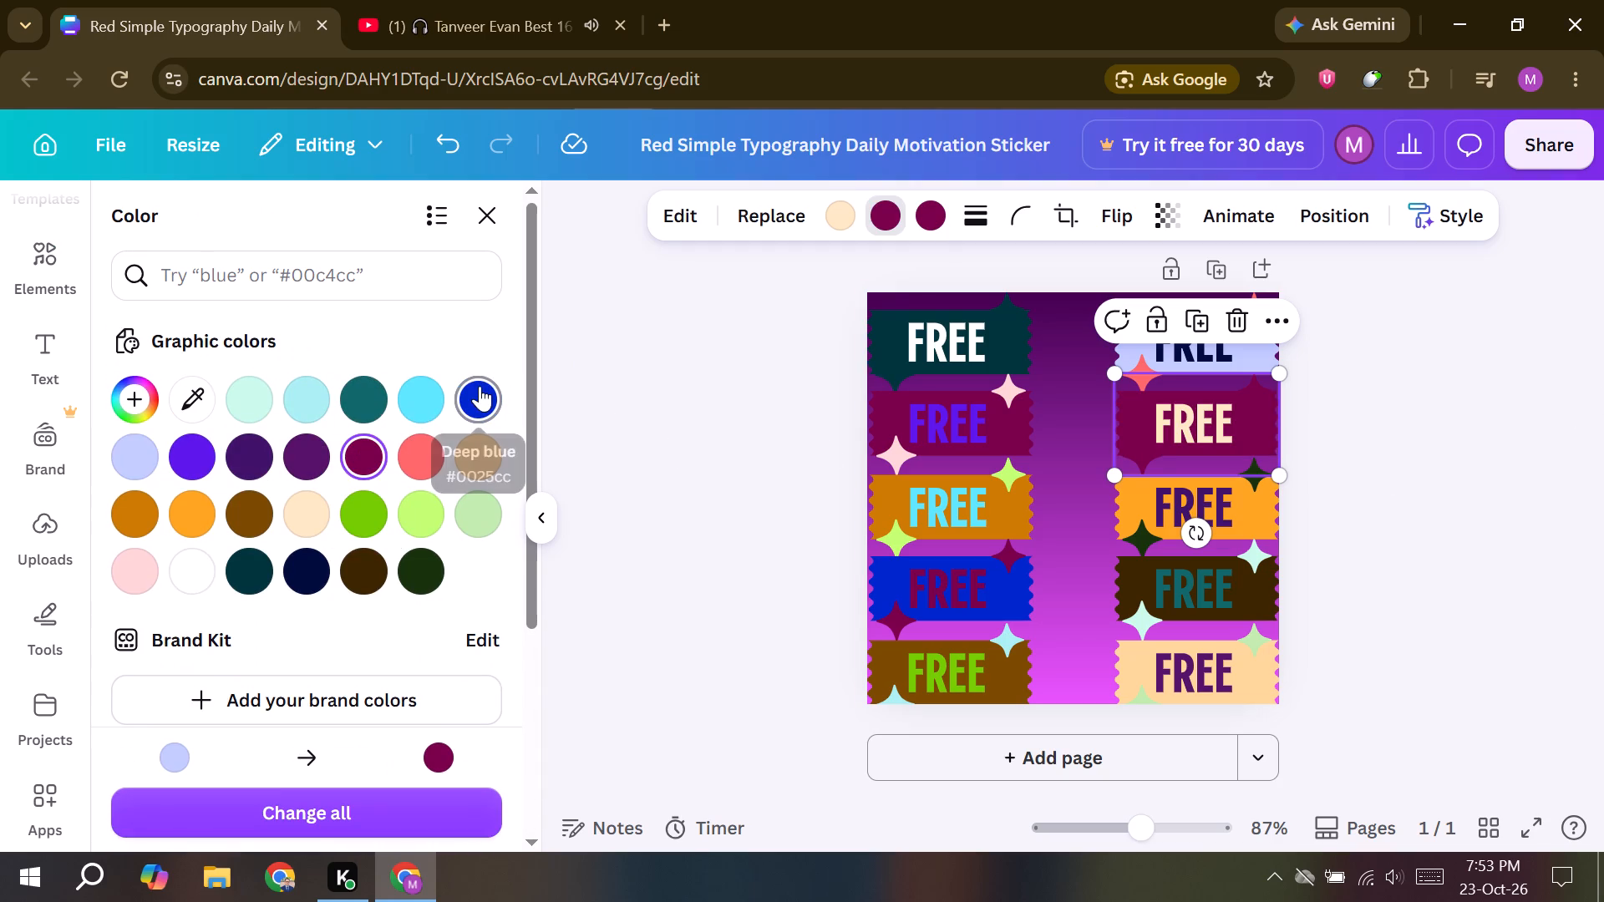
click(480, 386)
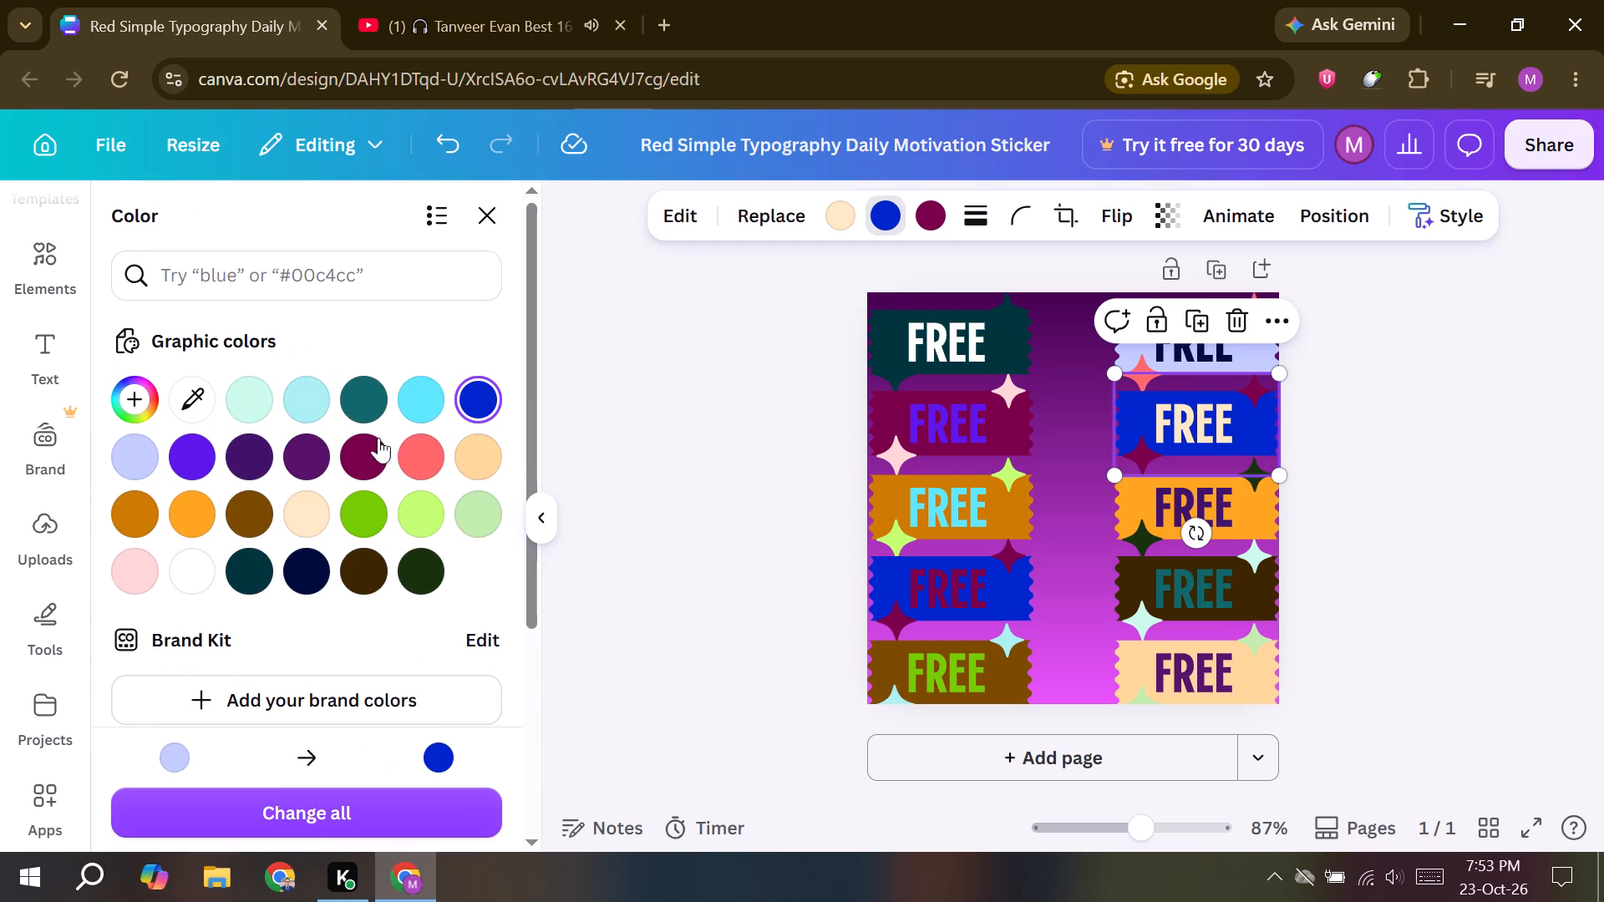
click(424, 393)
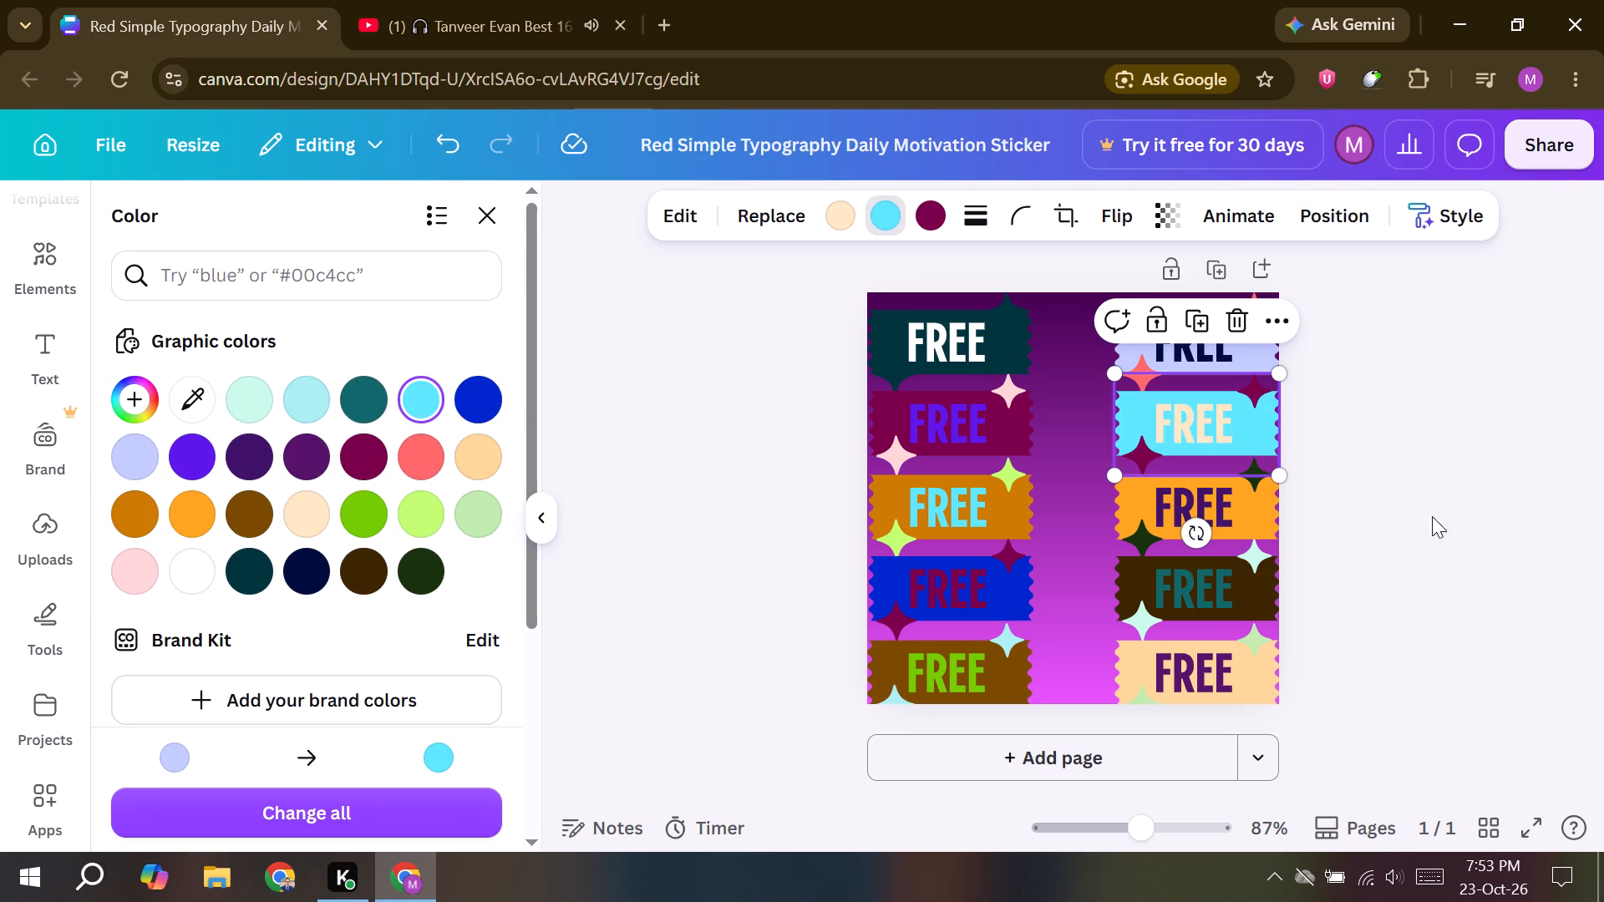
click(1444, 520)
click(1434, 520)
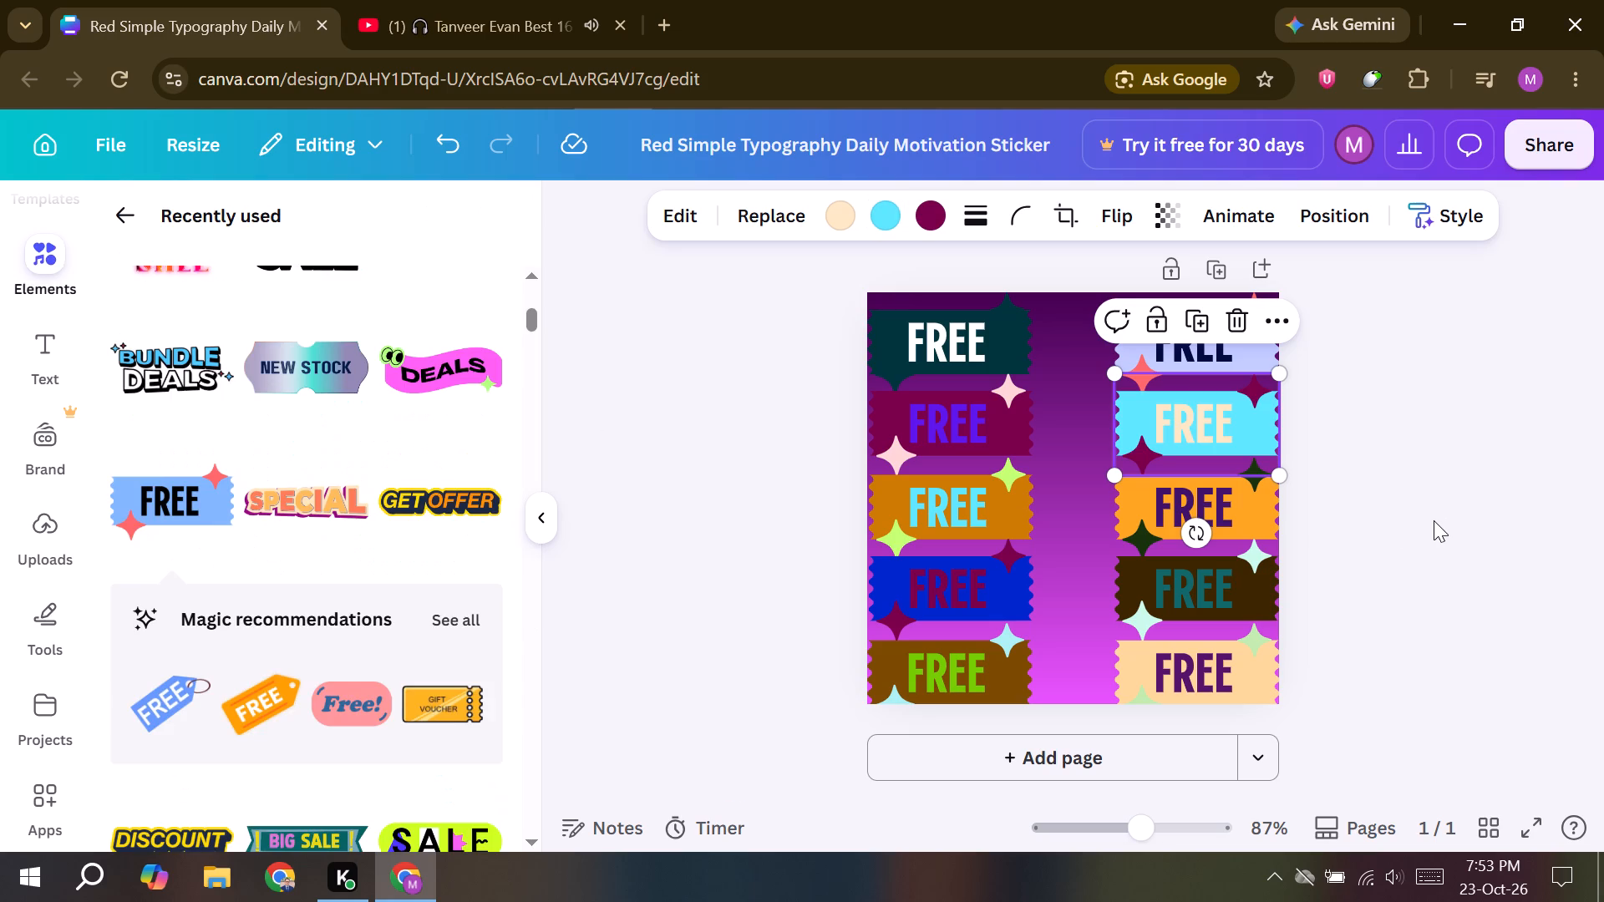
Add the floating hearts graphic from the recently used elements and place it in the gap between the sticker columns, at the page's bottom edge.
scroll(434, 560, down, 3)
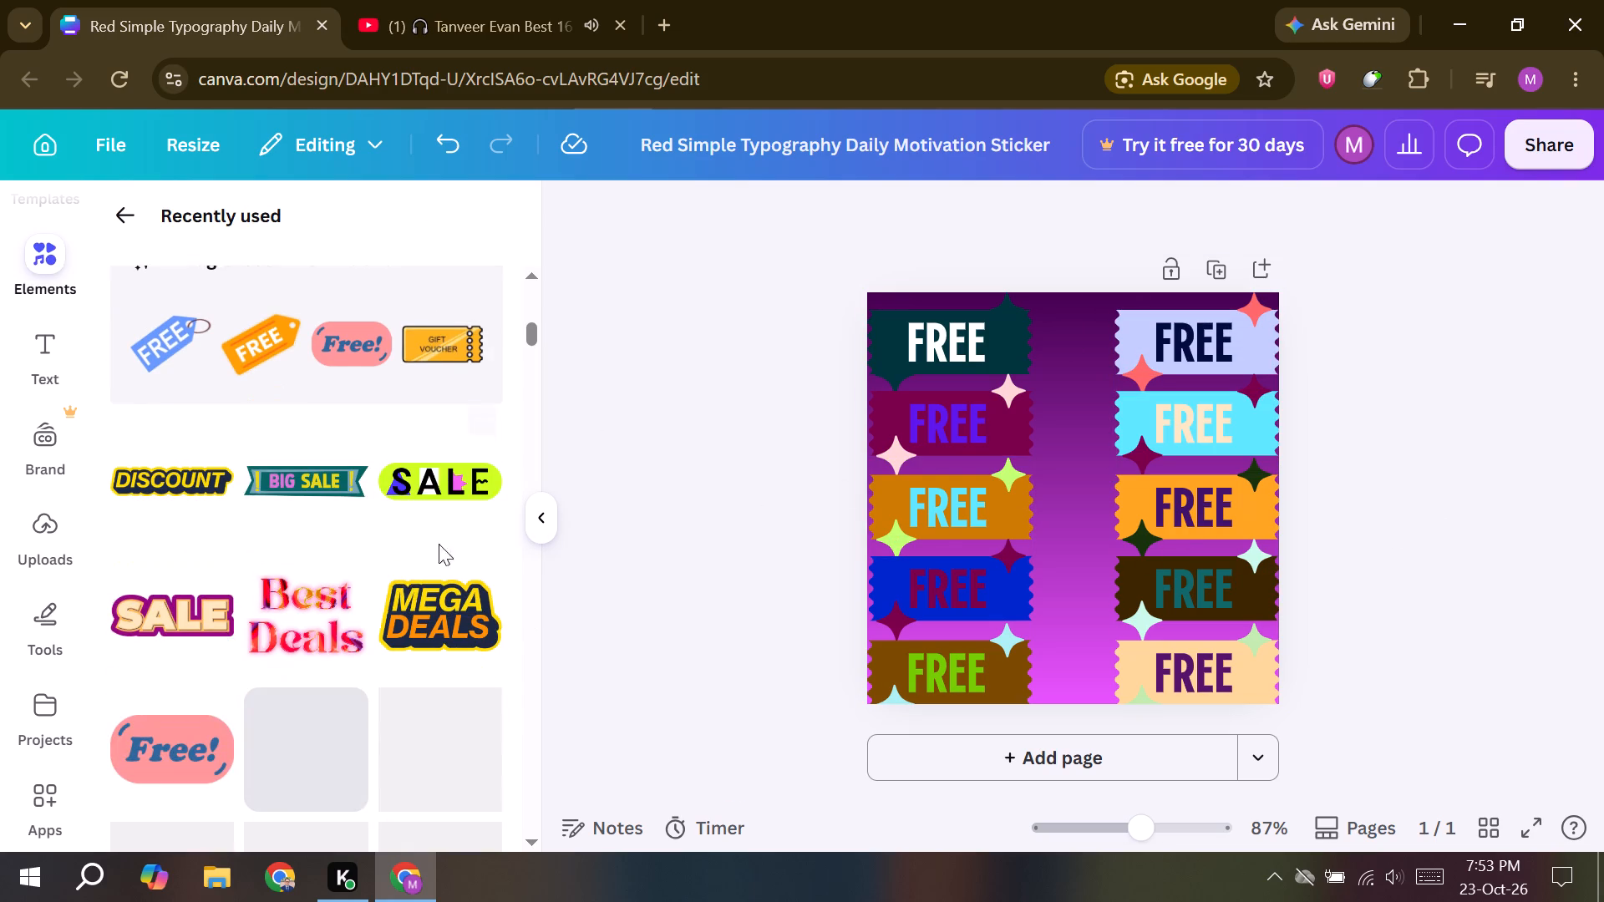
scroll(368, 656, down, 3)
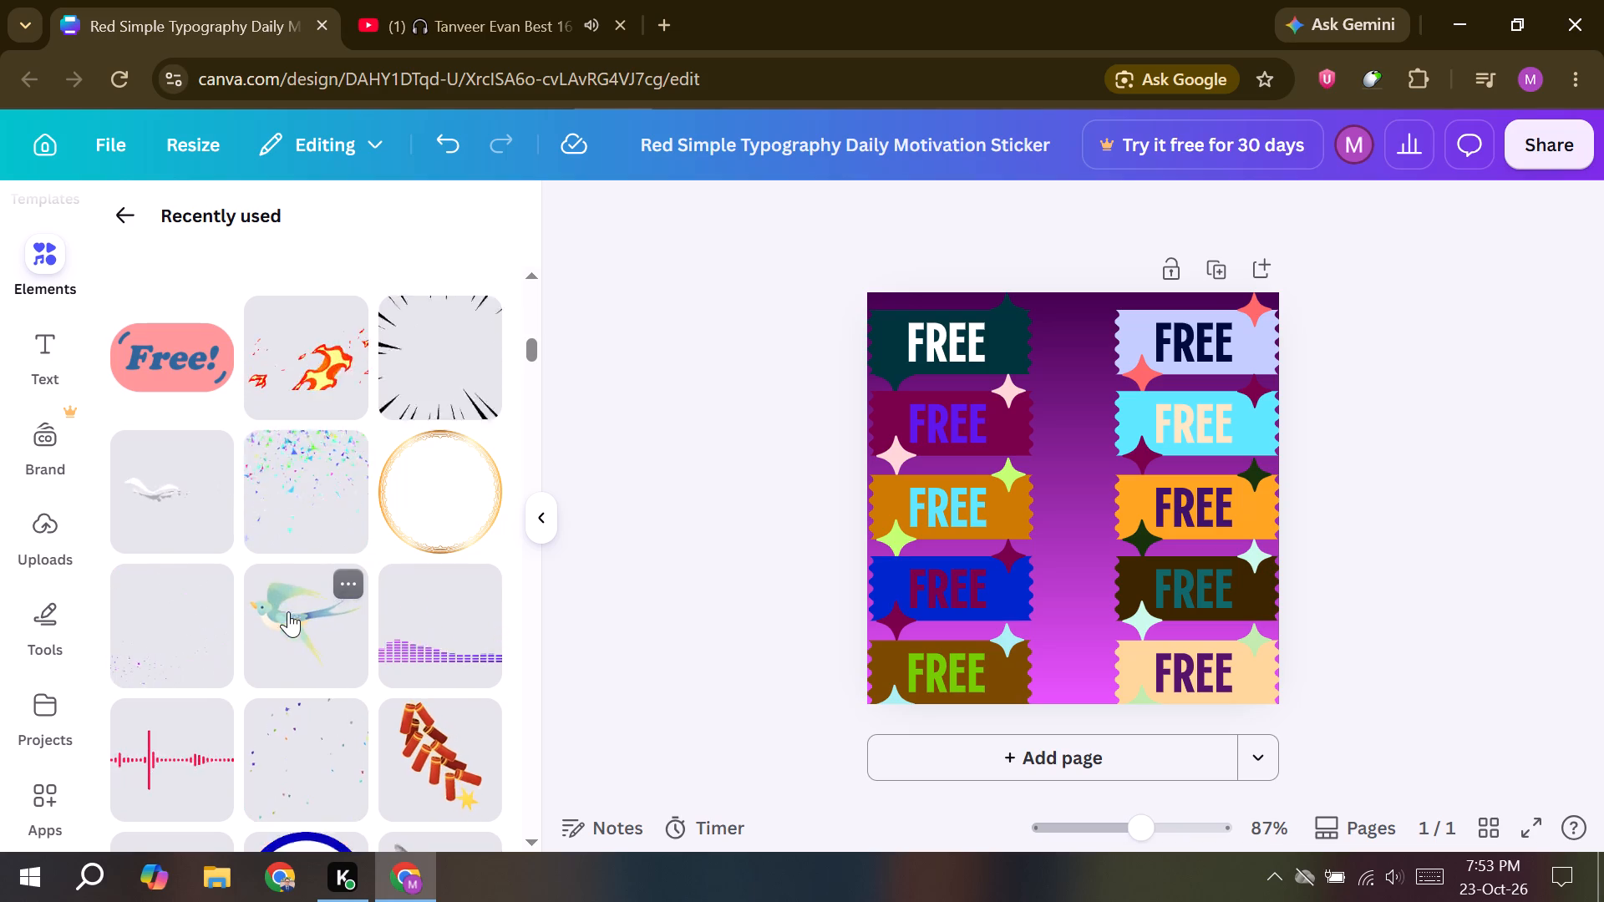
scroll(161, 494, down, 4)
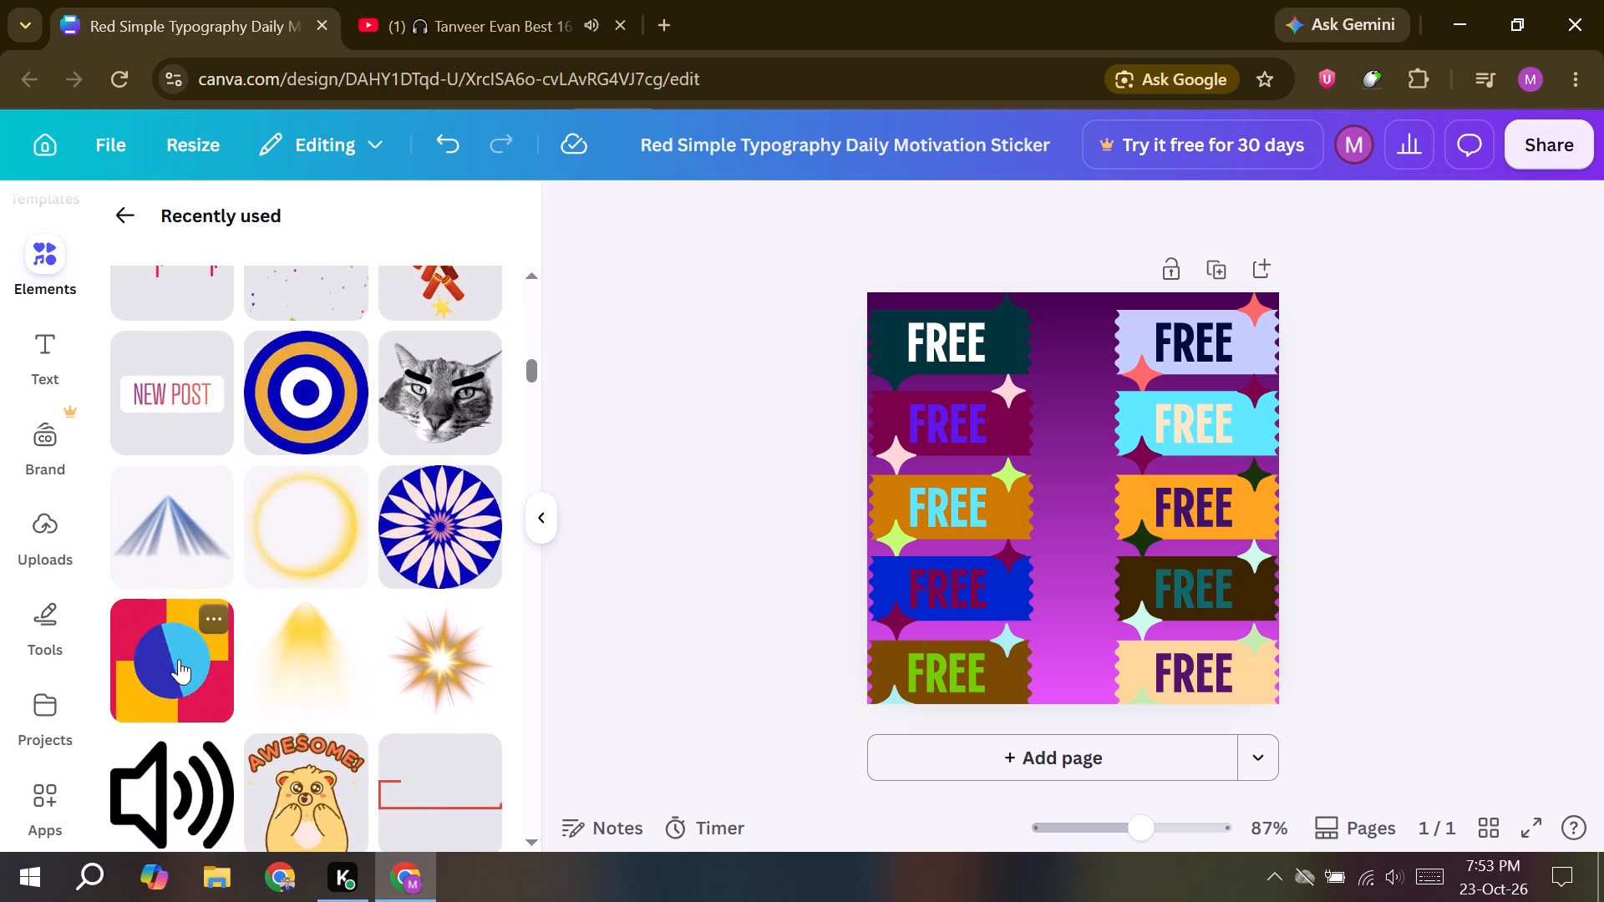
scroll(195, 421, down, 2)
scroll(278, 477, down, 2)
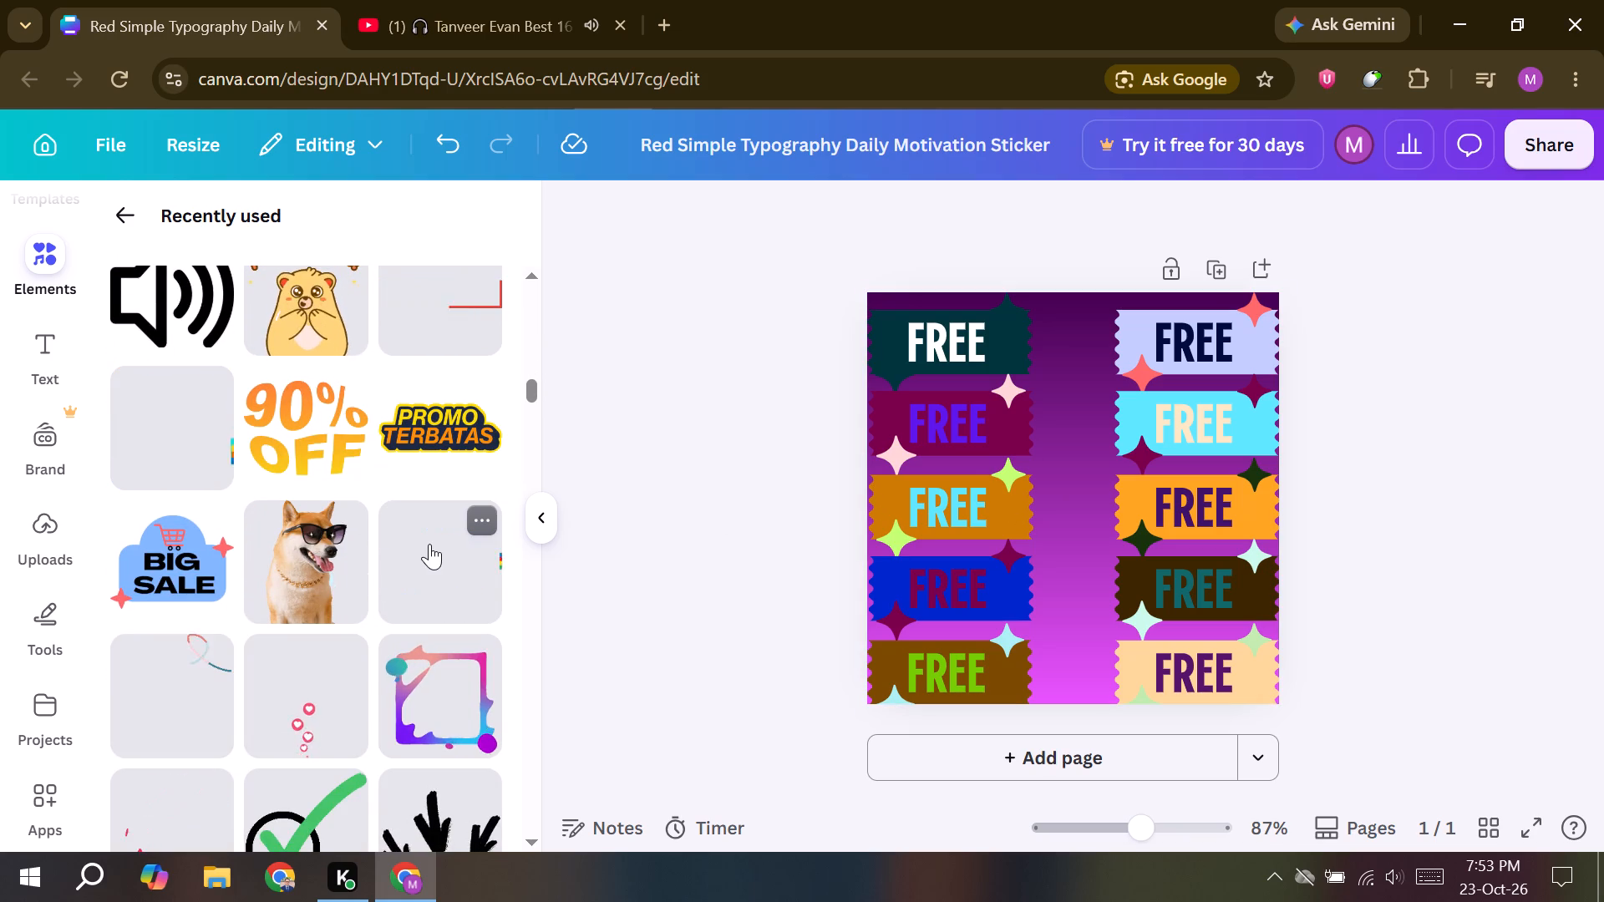
click(297, 676)
drag(1079, 622, 1089, 657)
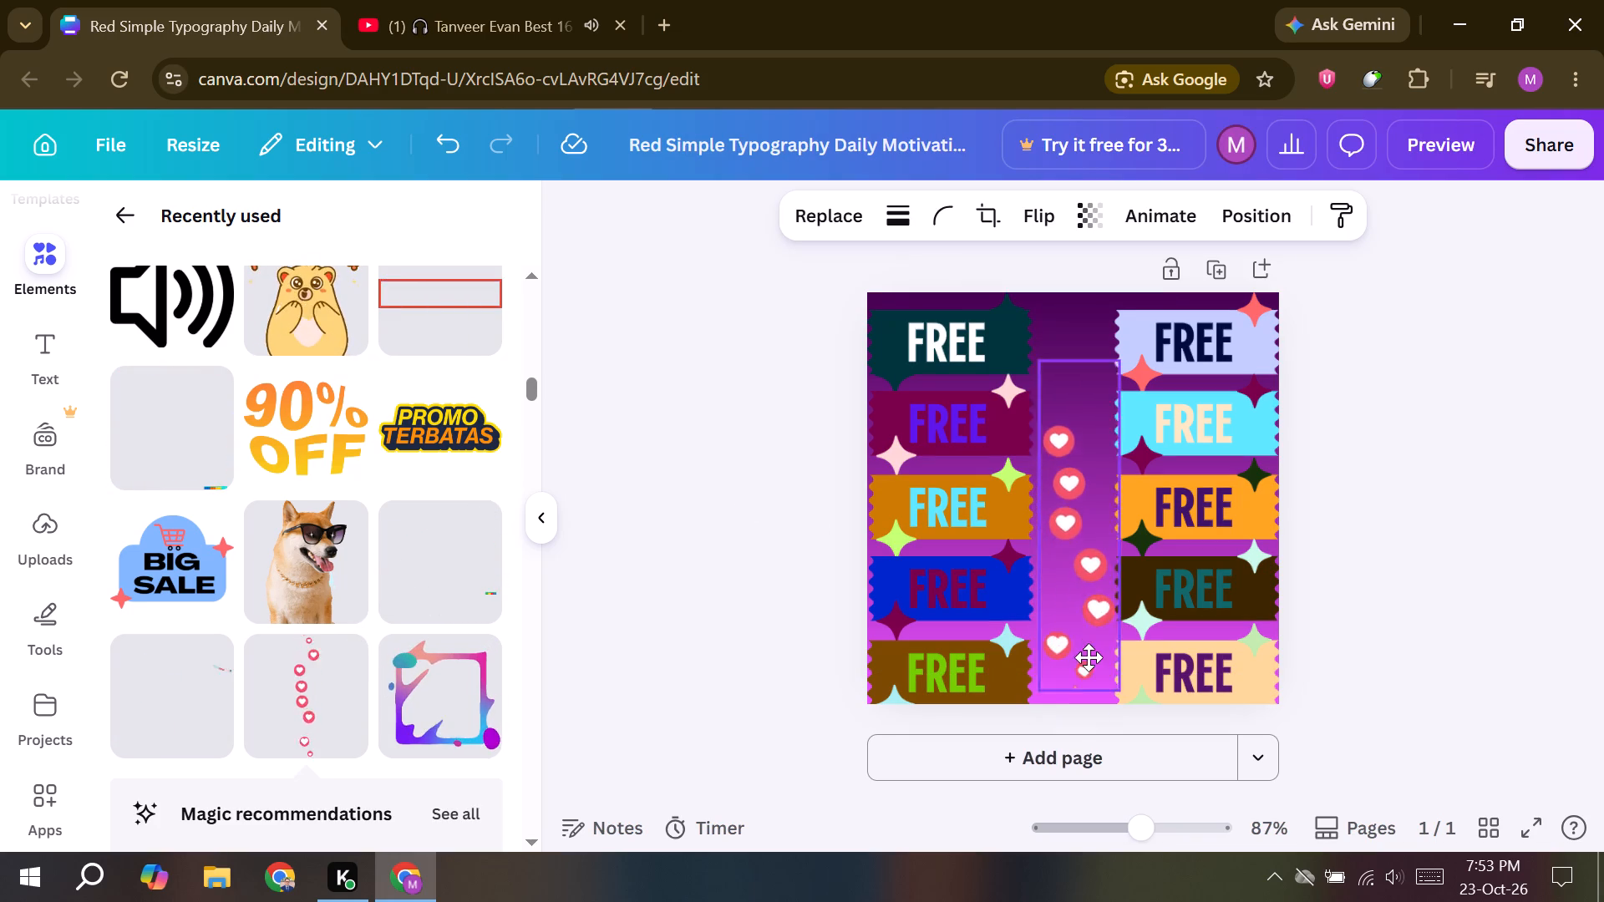
drag(1089, 657, 1085, 661)
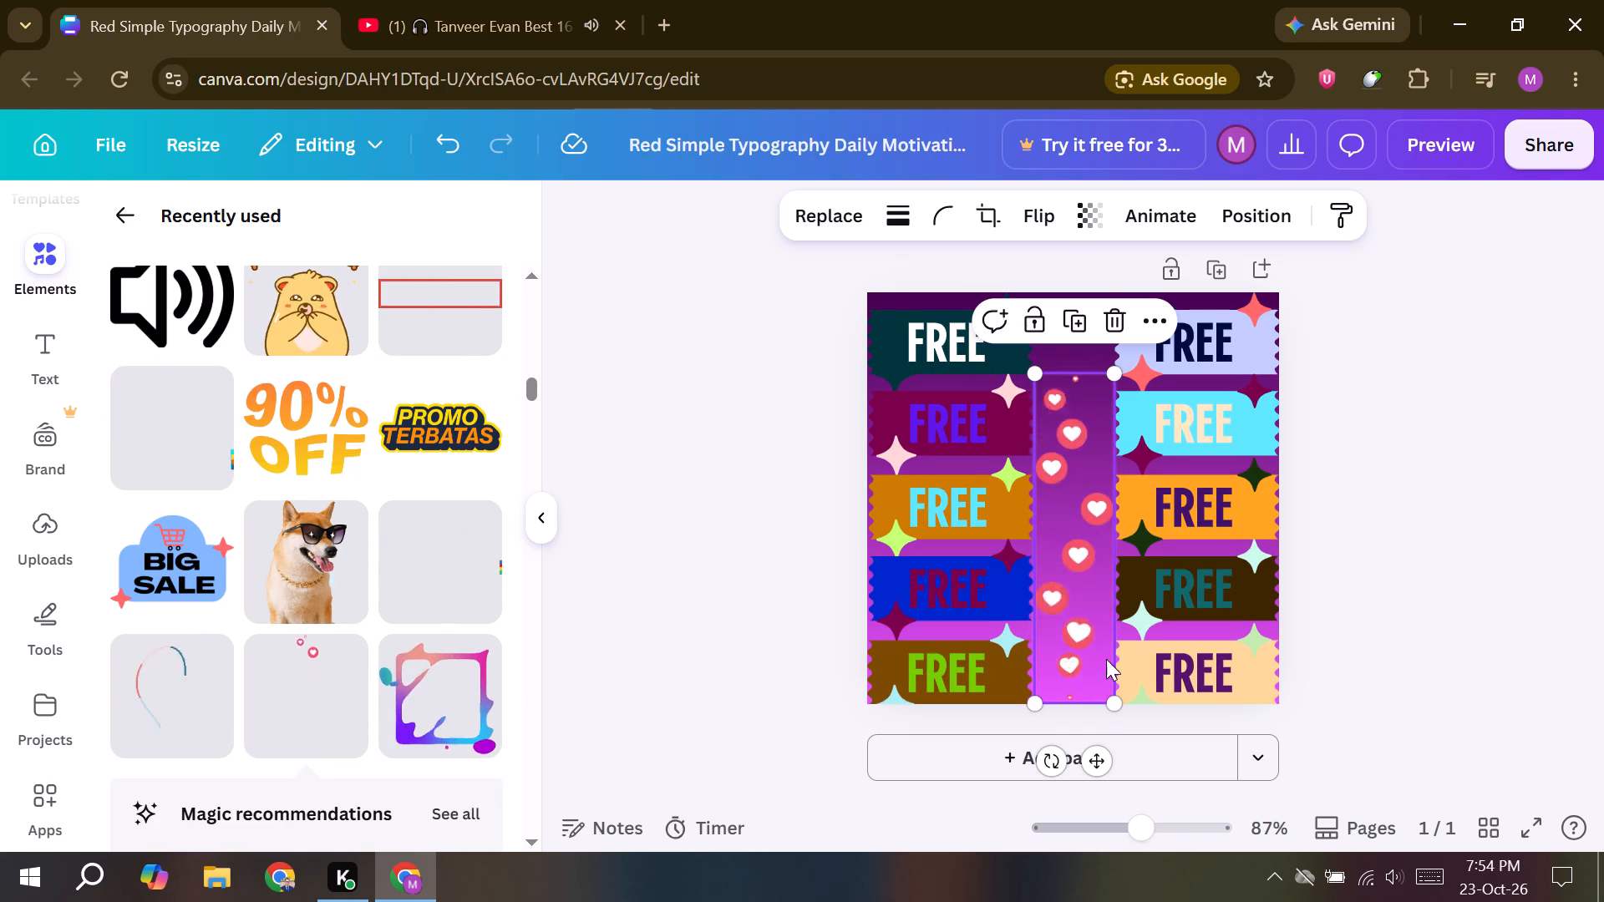
Add the recommended red like-counter bubble with the heart, shrink it, and centre it in the middle gap at the page's top edge.
click(1519, 519)
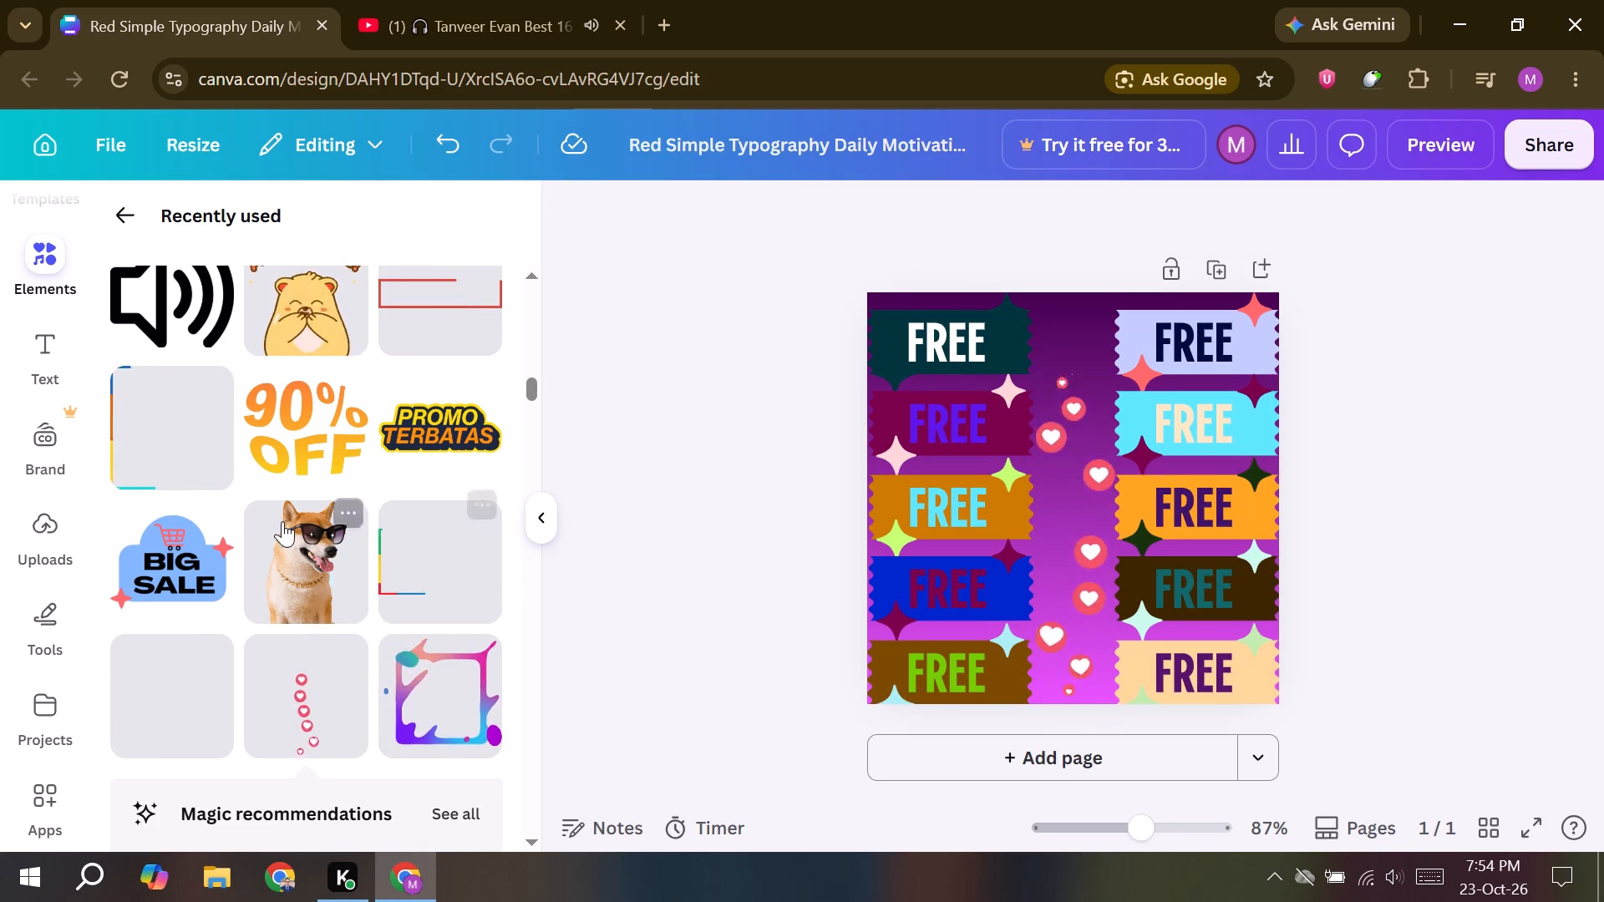
scroll(229, 521, down, 4)
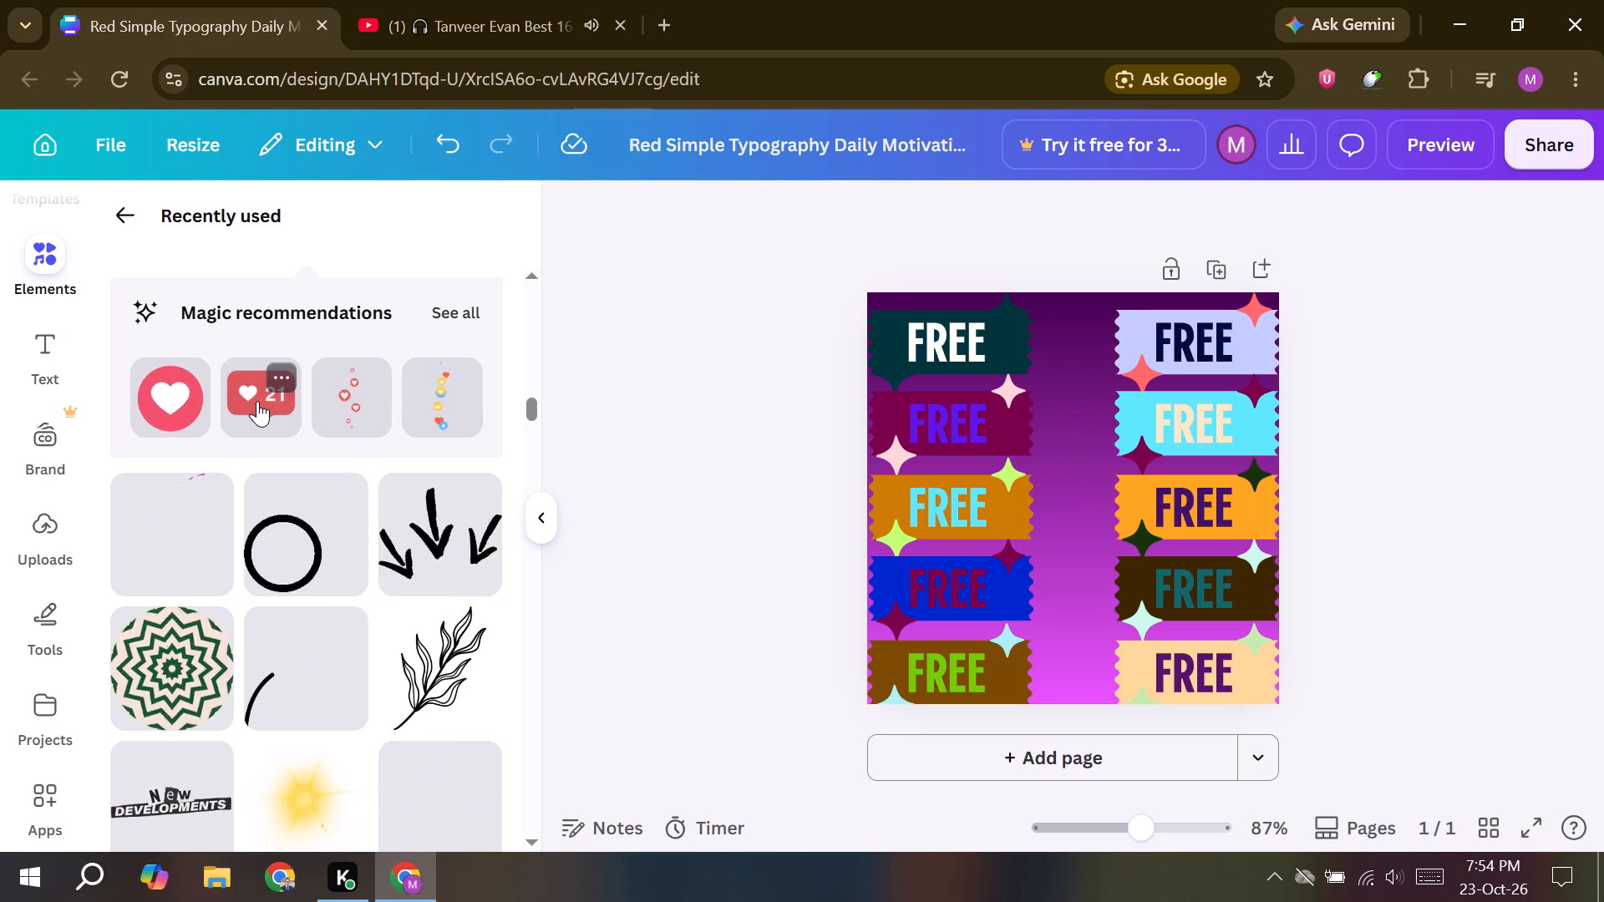
click(253, 405)
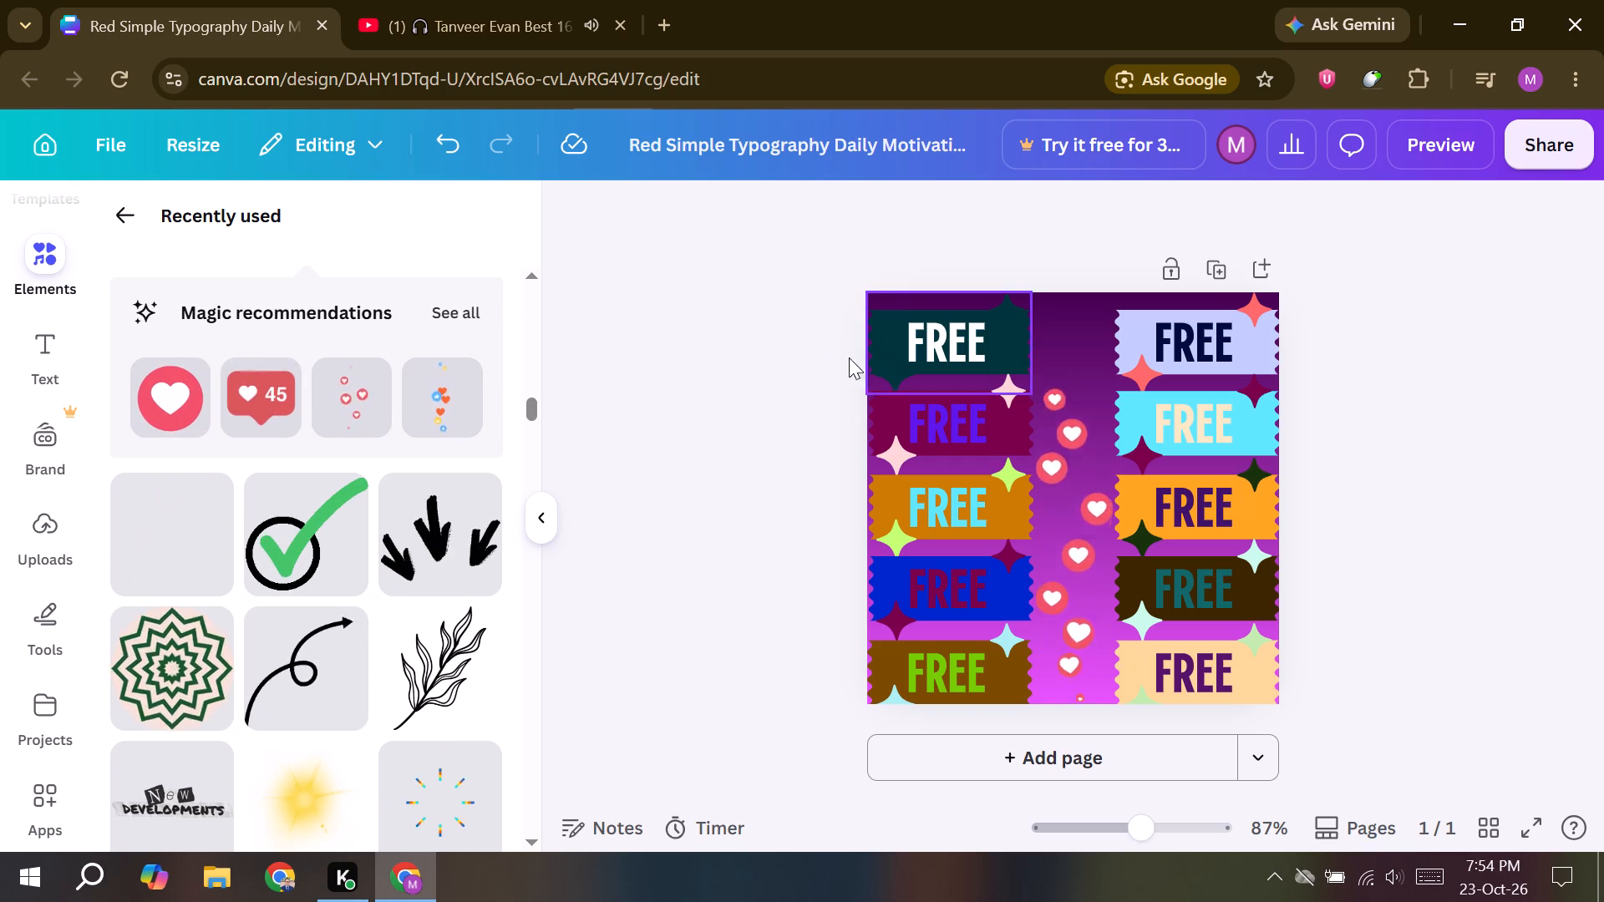
click(256, 386)
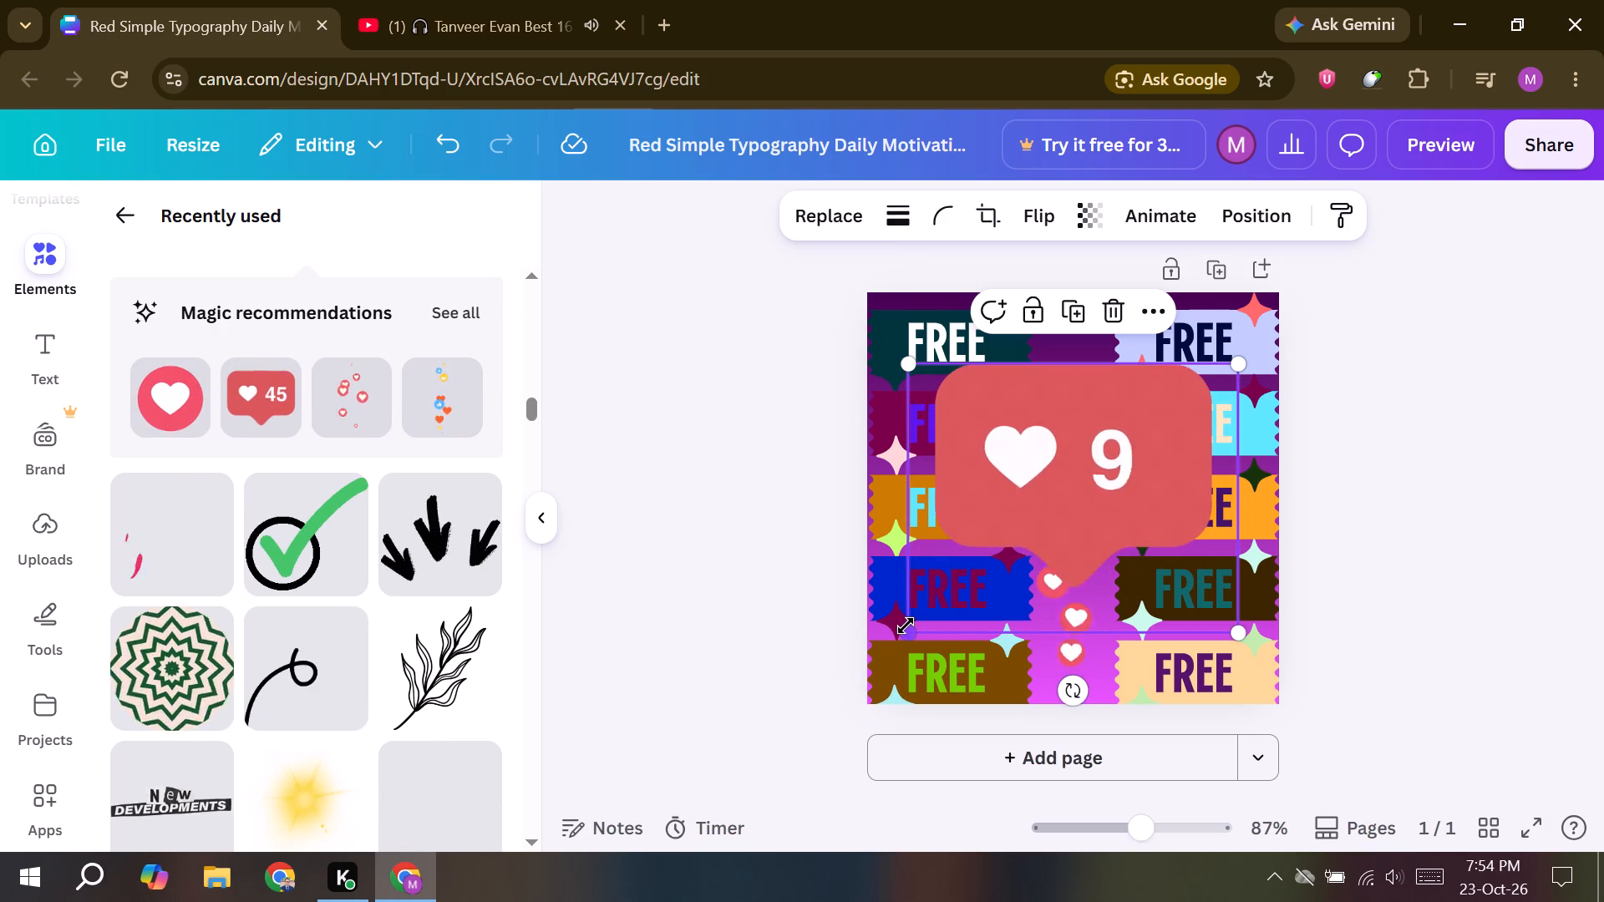
drag(906, 626, 1200, 425)
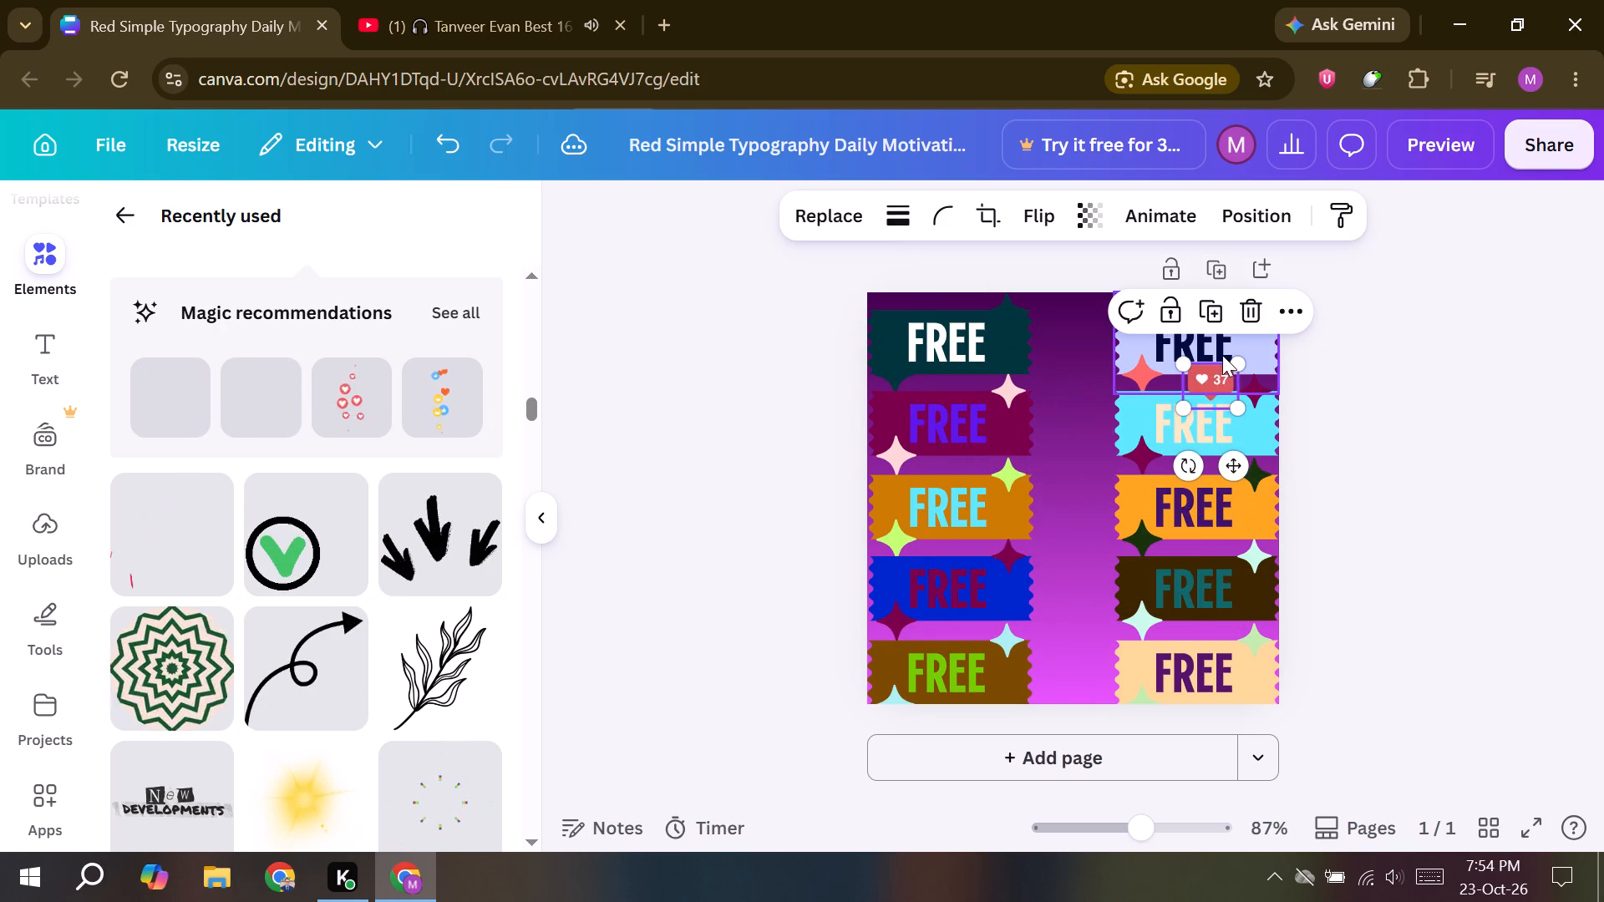
drag(1223, 380, 1081, 313)
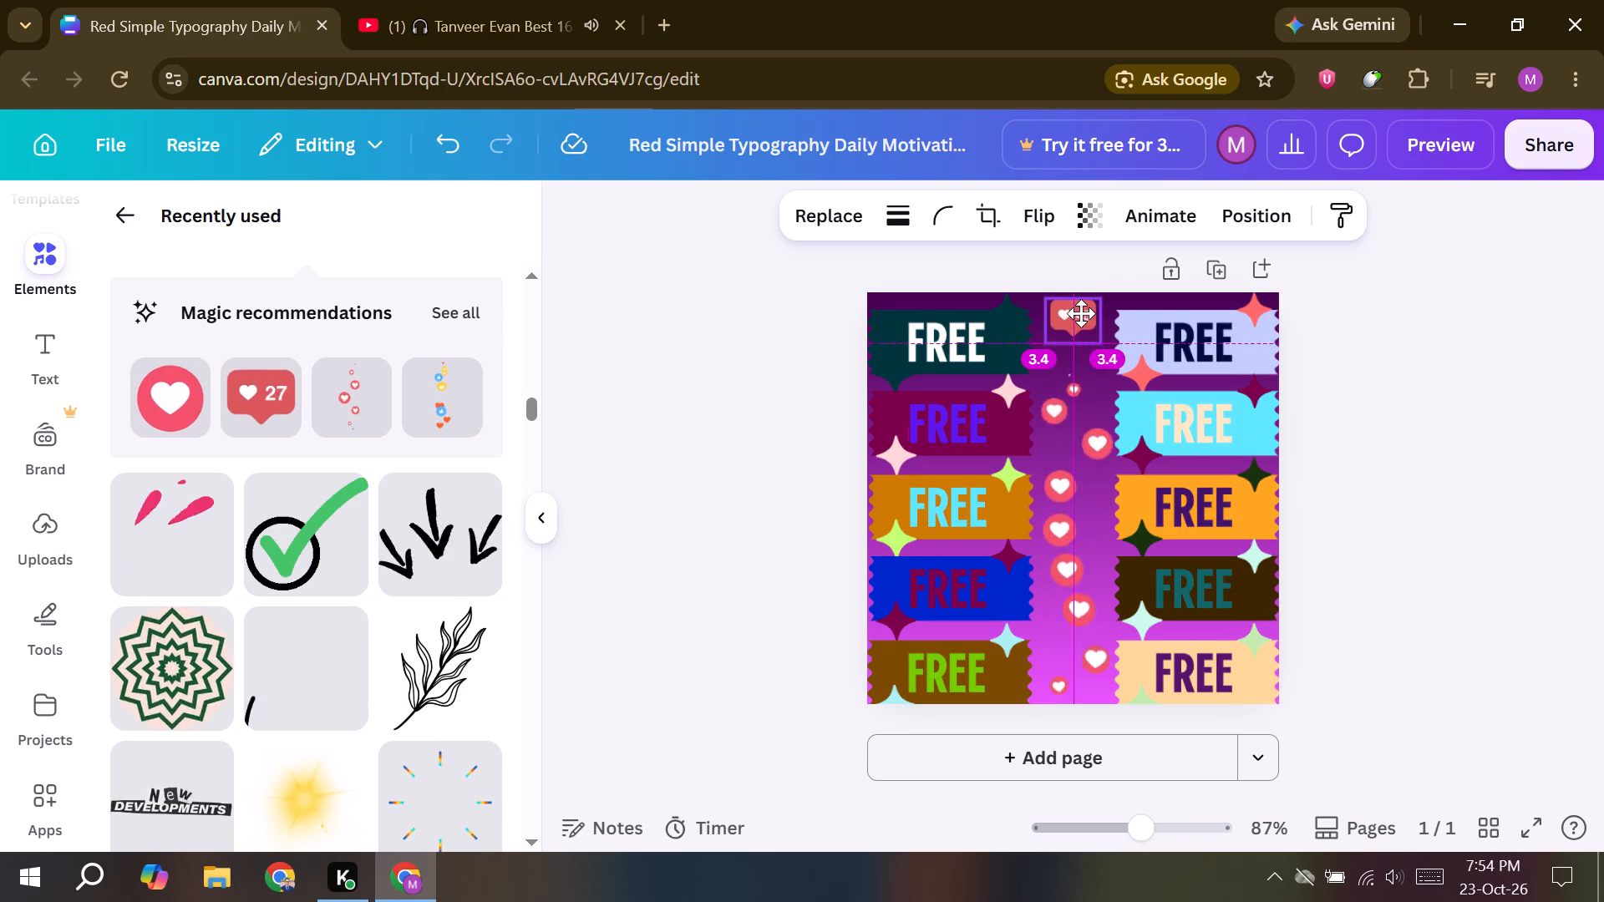
drag(1081, 313, 1083, 310)
click(1464, 271)
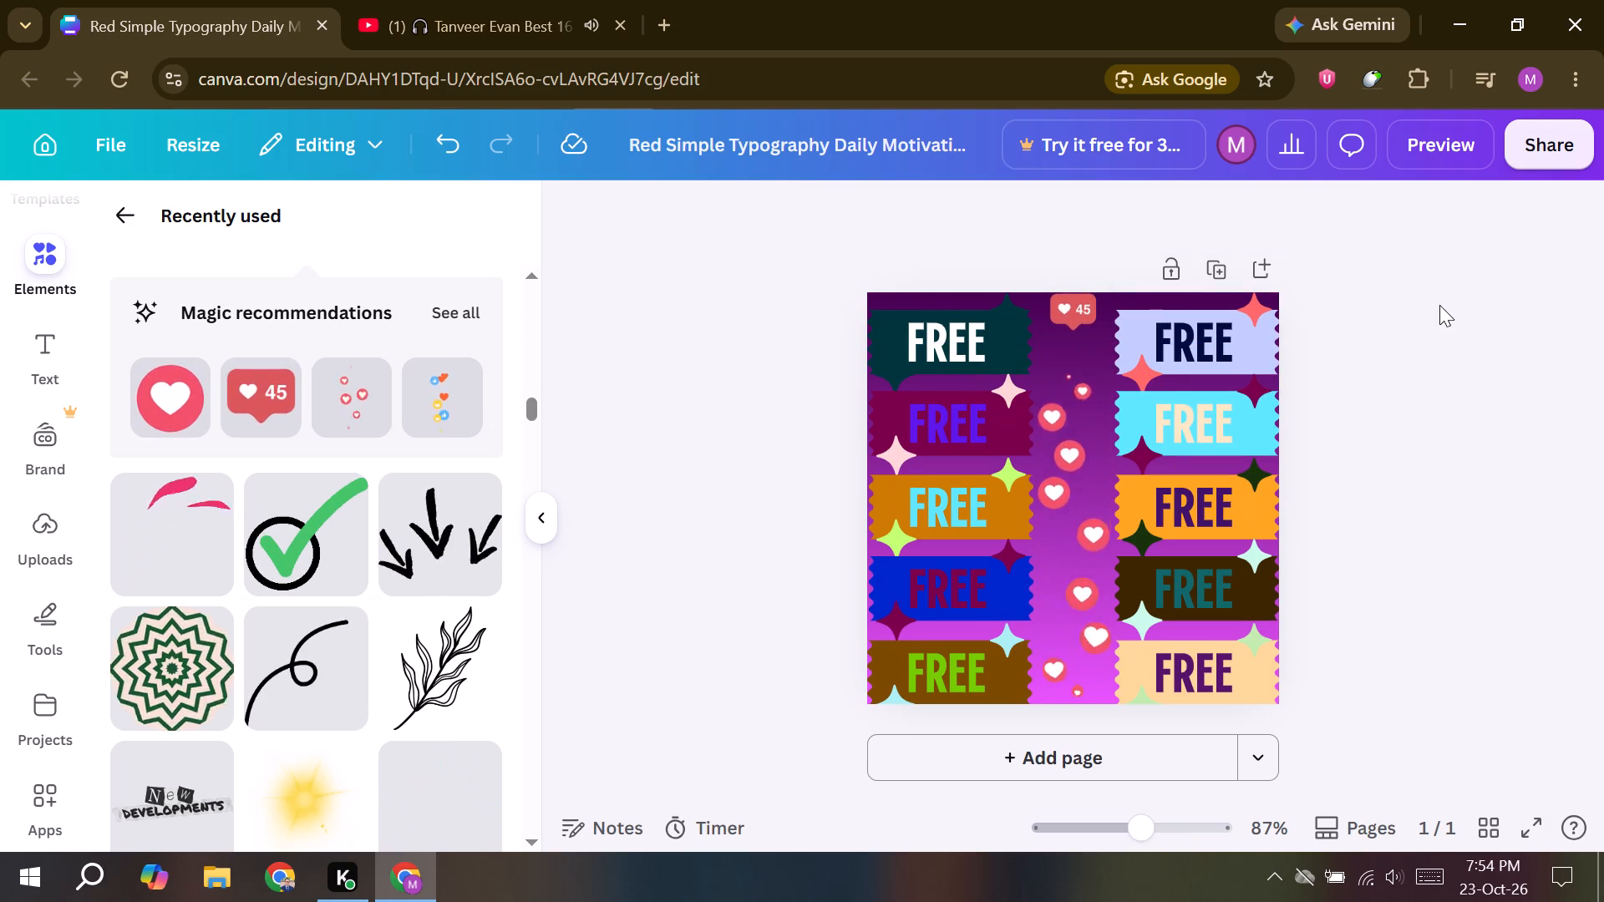
Add the red animated flame from the recently used elements, shrink it, and centre it in the middle gap at the page's bottom edge.
scroll(428, 469, down, 2)
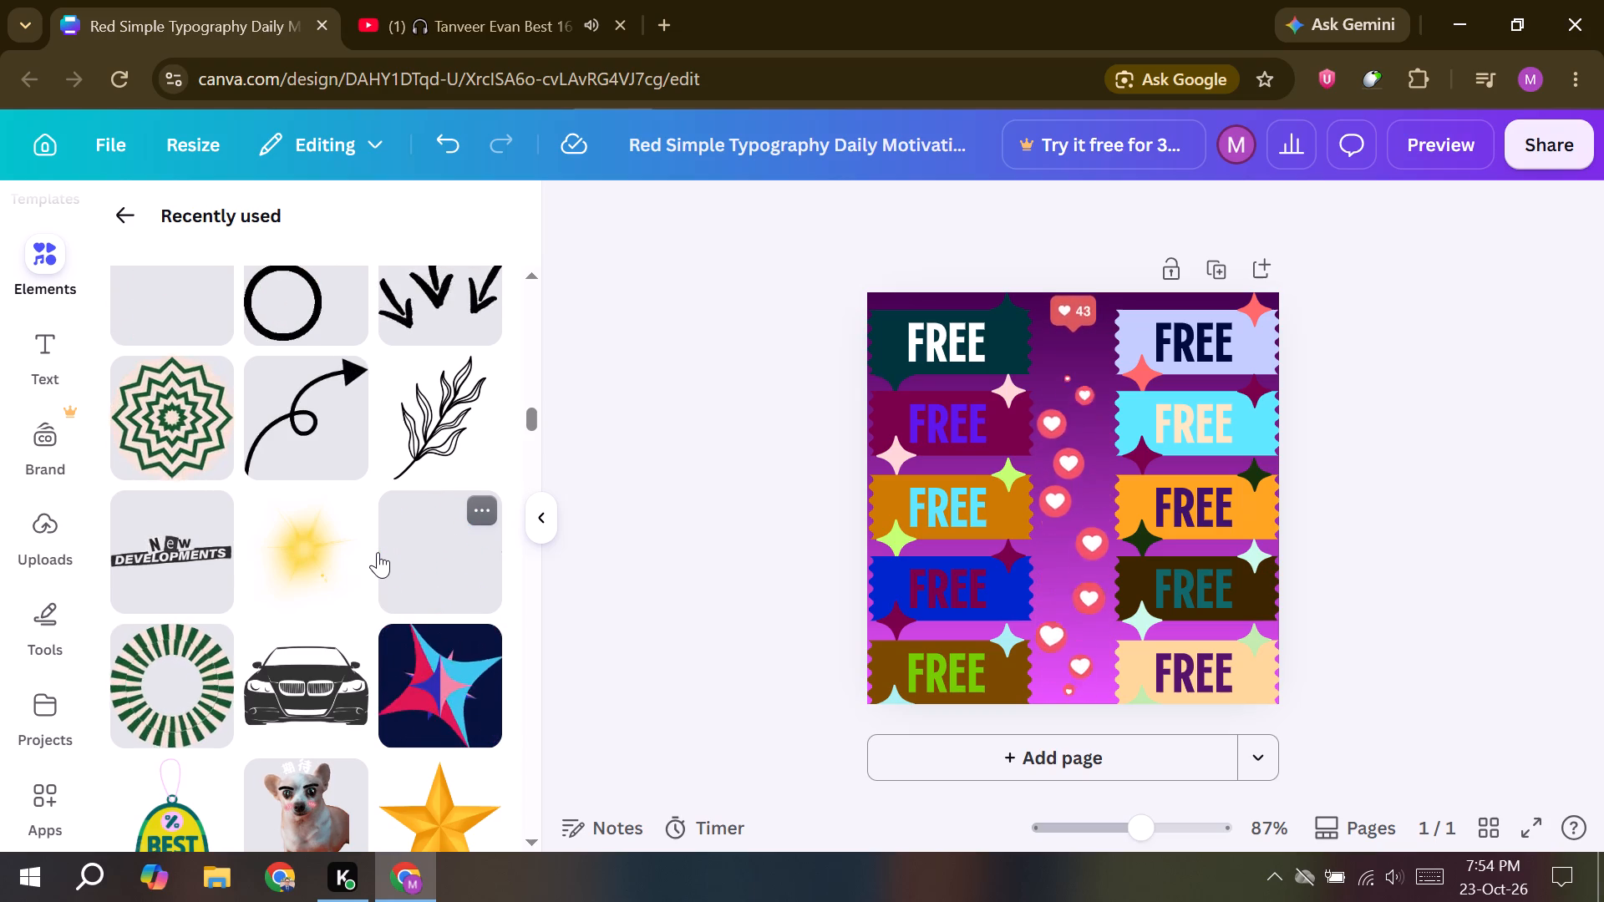
scroll(396, 639, down, 2)
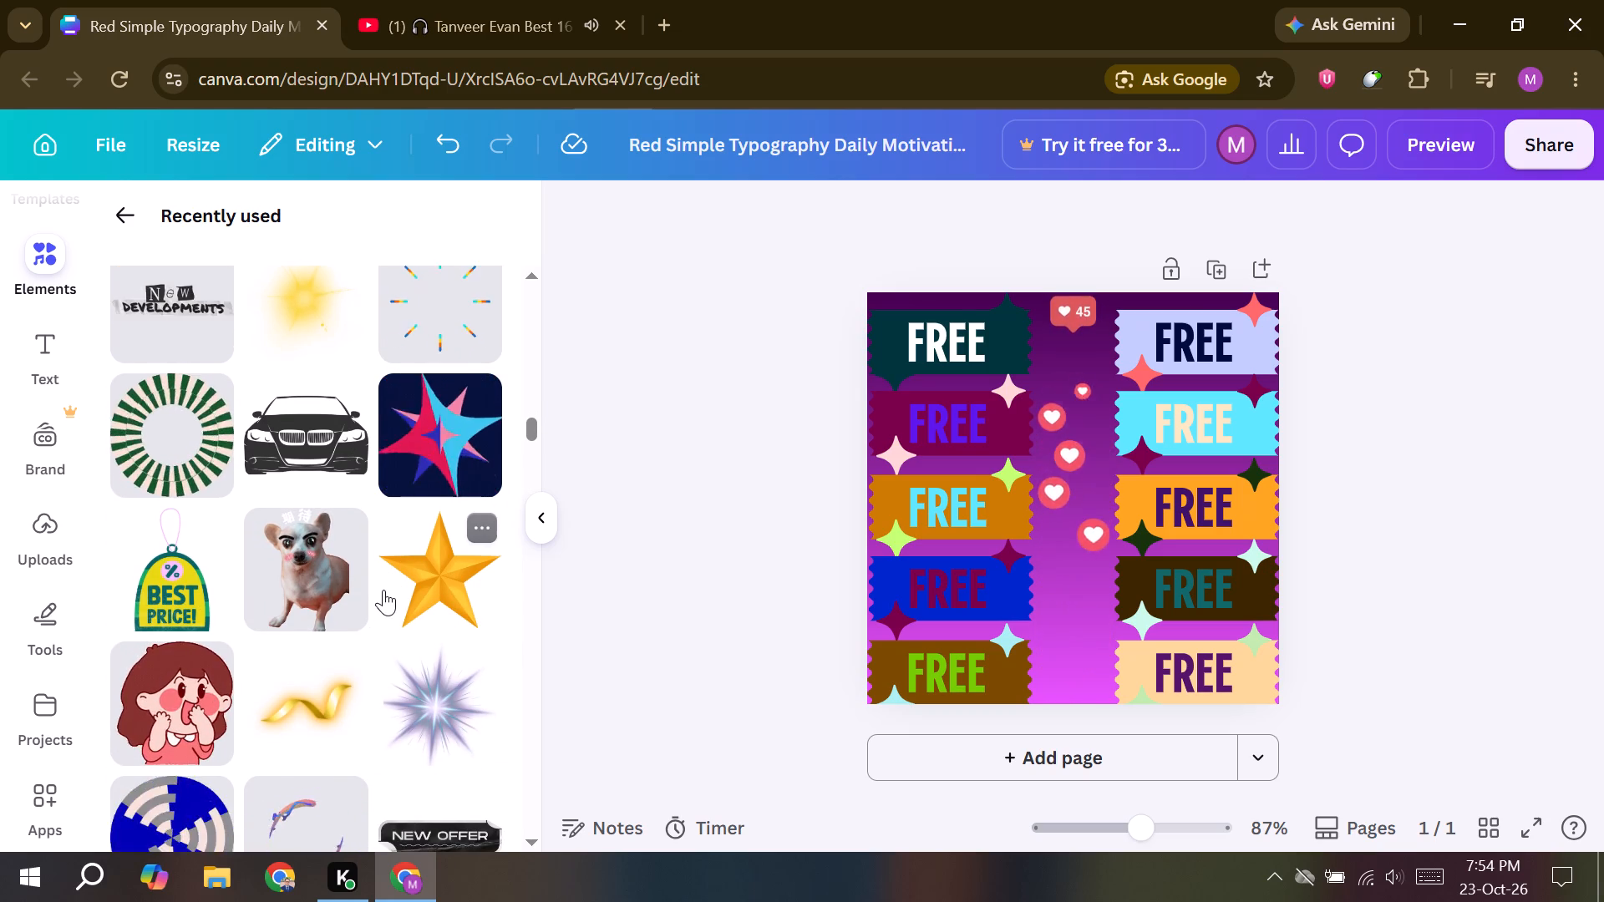
scroll(382, 585, down, 4)
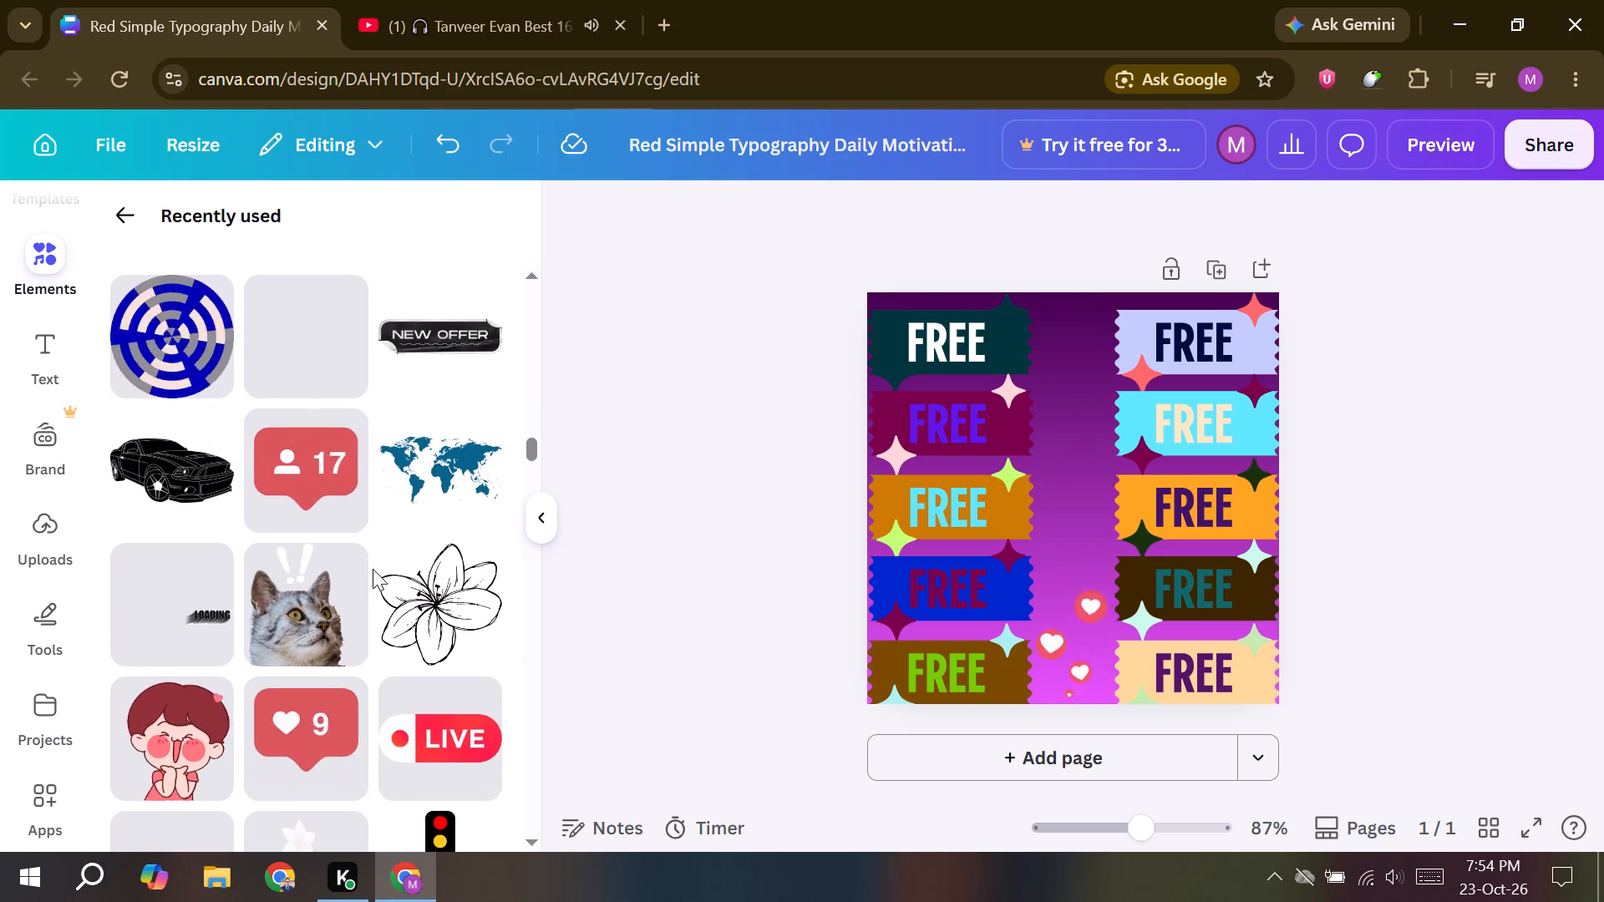
scroll(362, 508, down, 1)
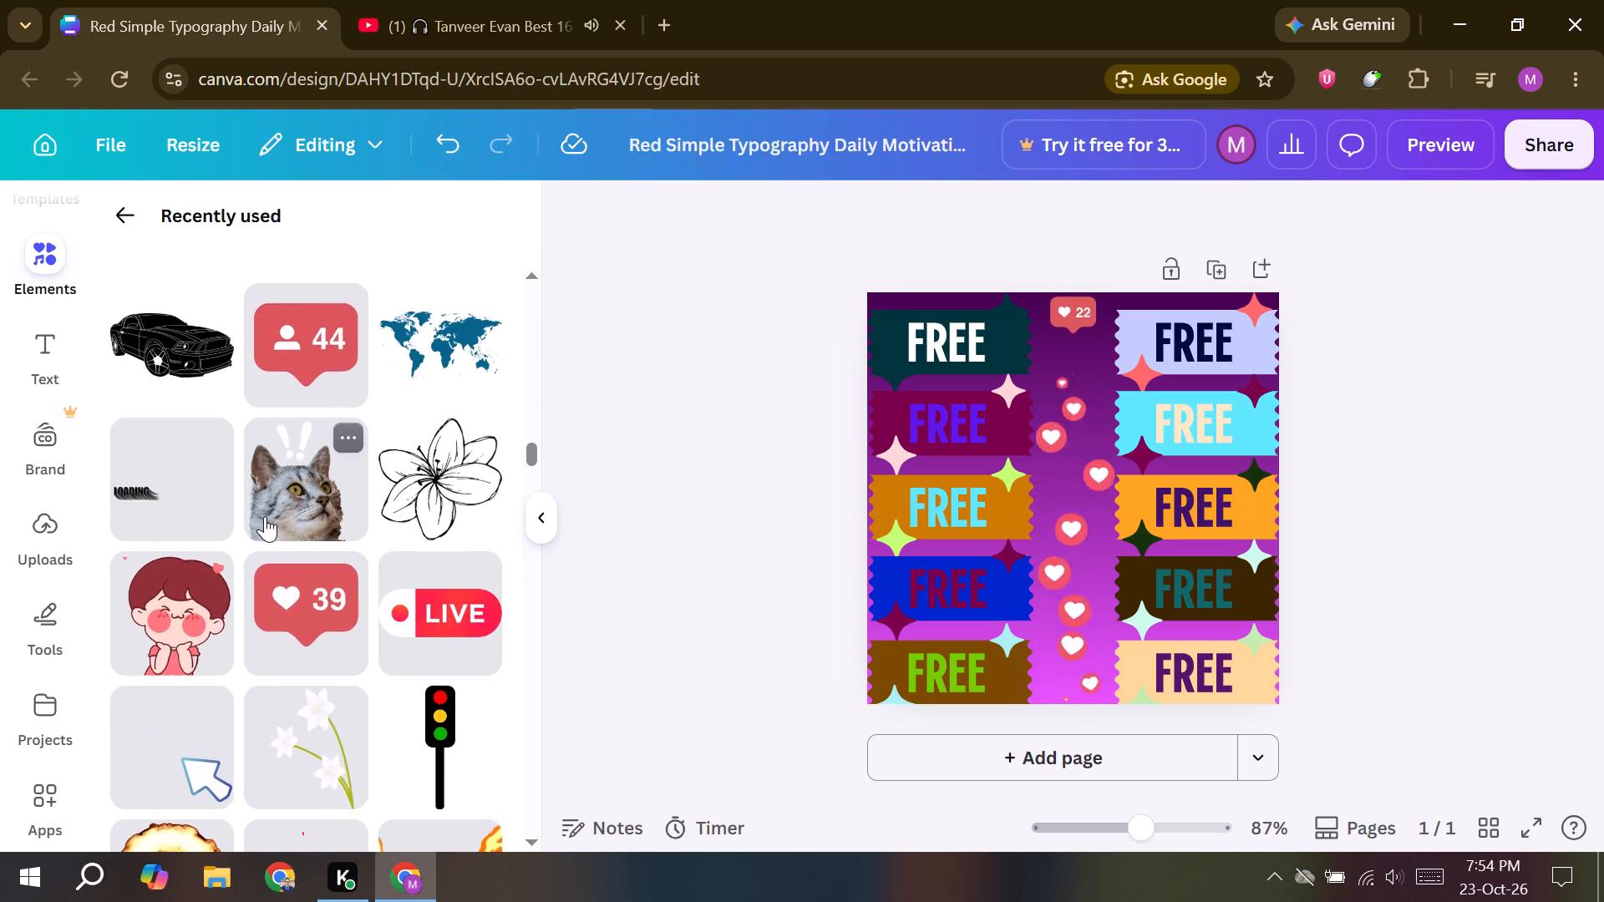
scroll(417, 475, down, 2)
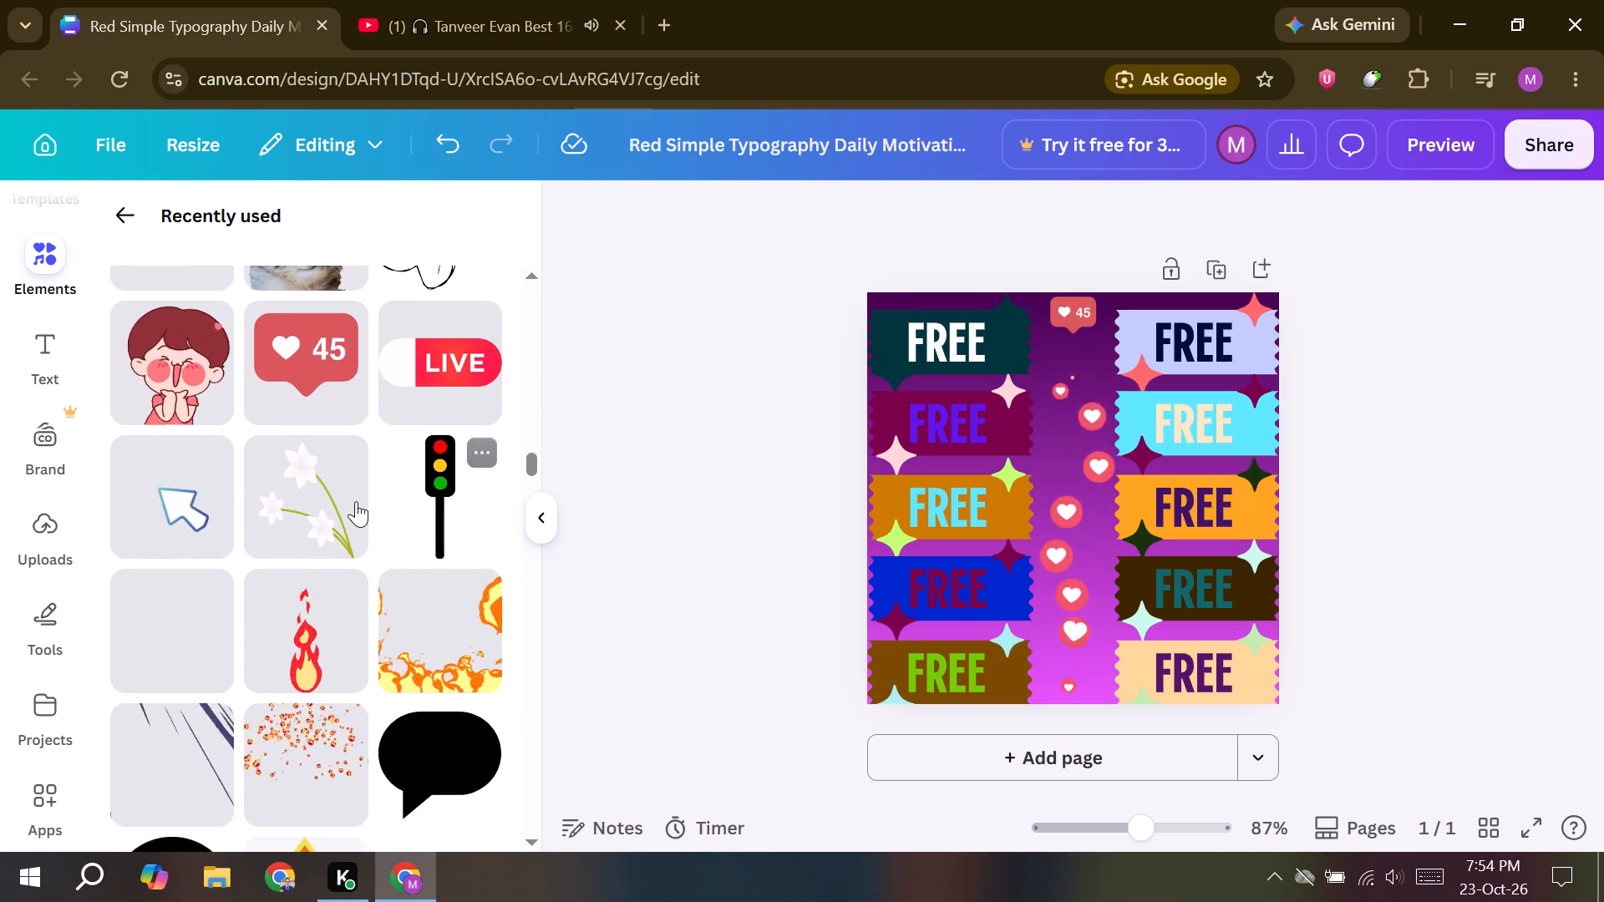
scroll(339, 572, down, 2)
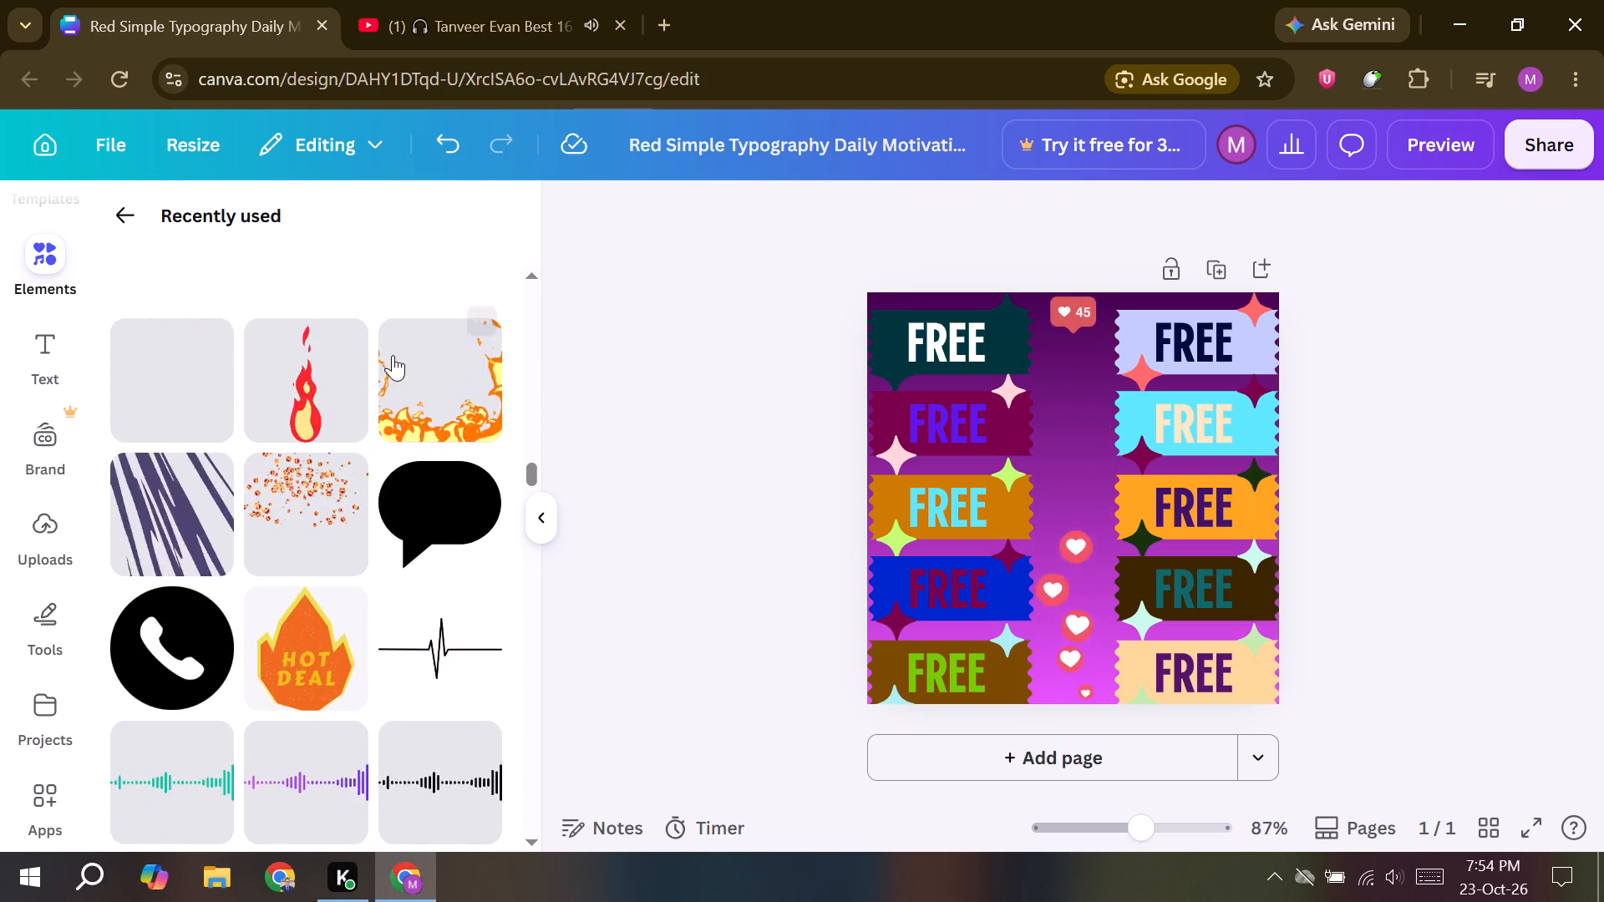
click(306, 392)
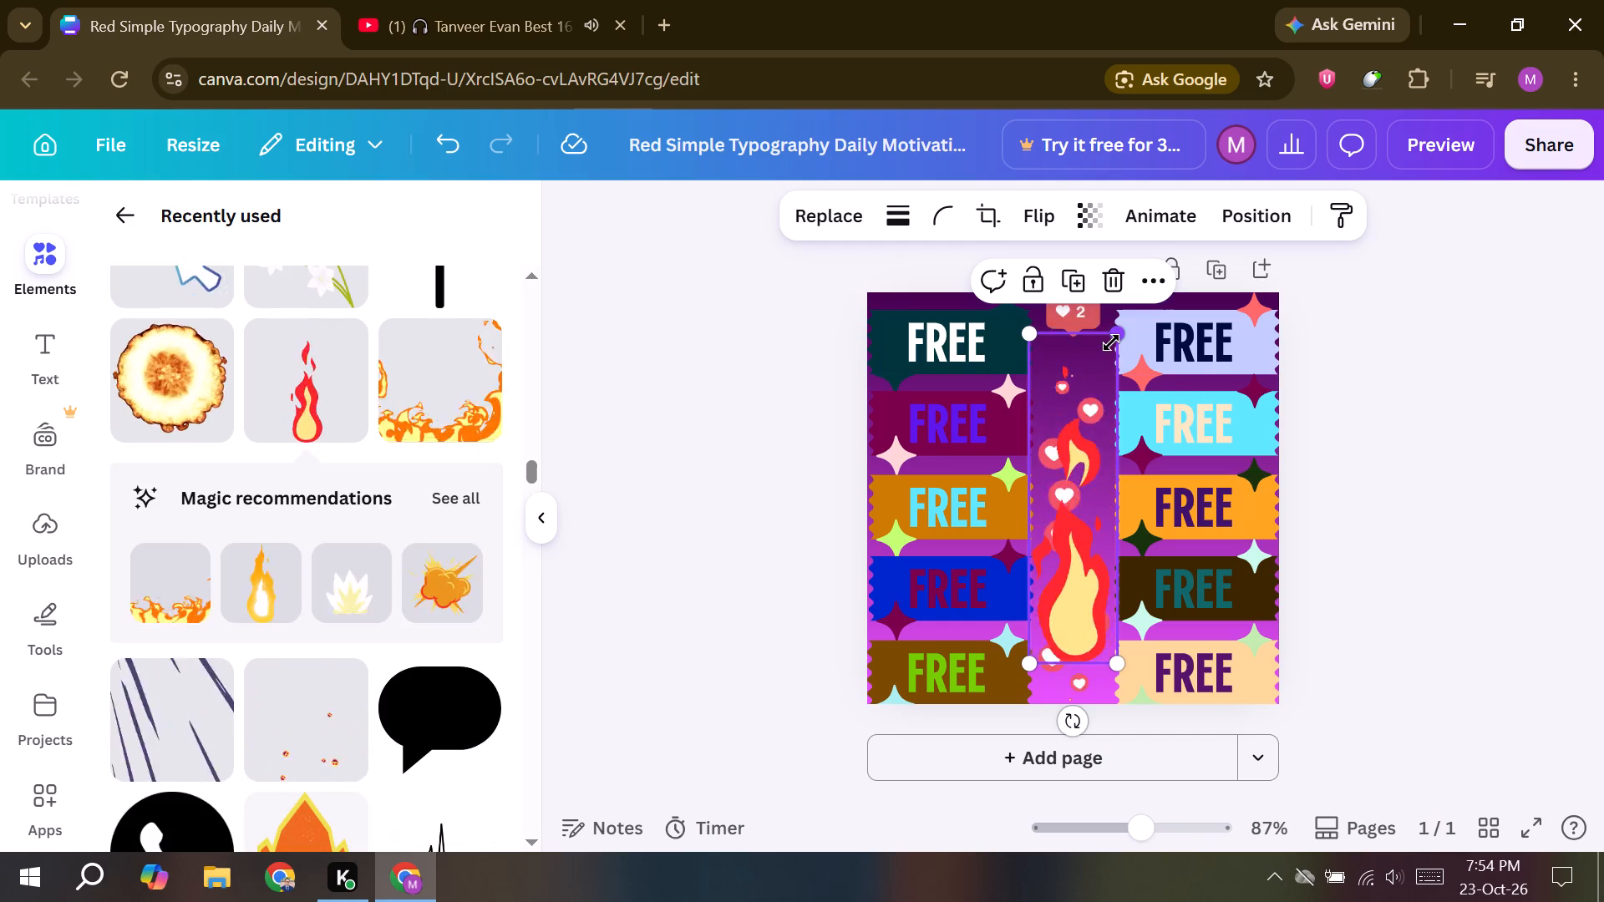
drag(1114, 333, 1085, 393)
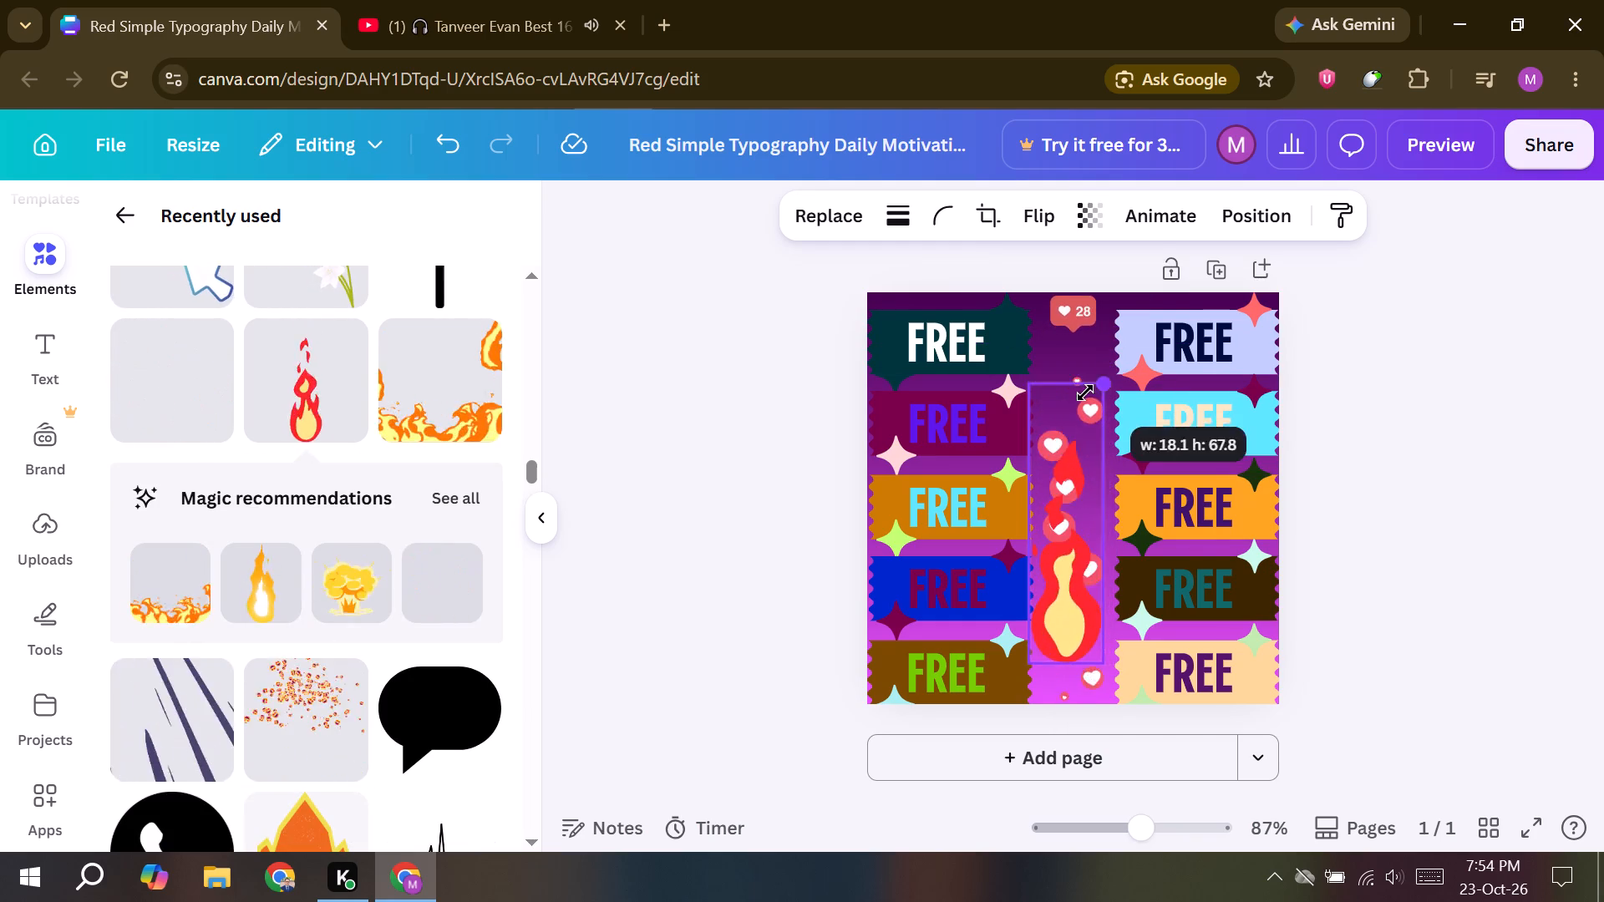
drag(1085, 393, 1059, 486)
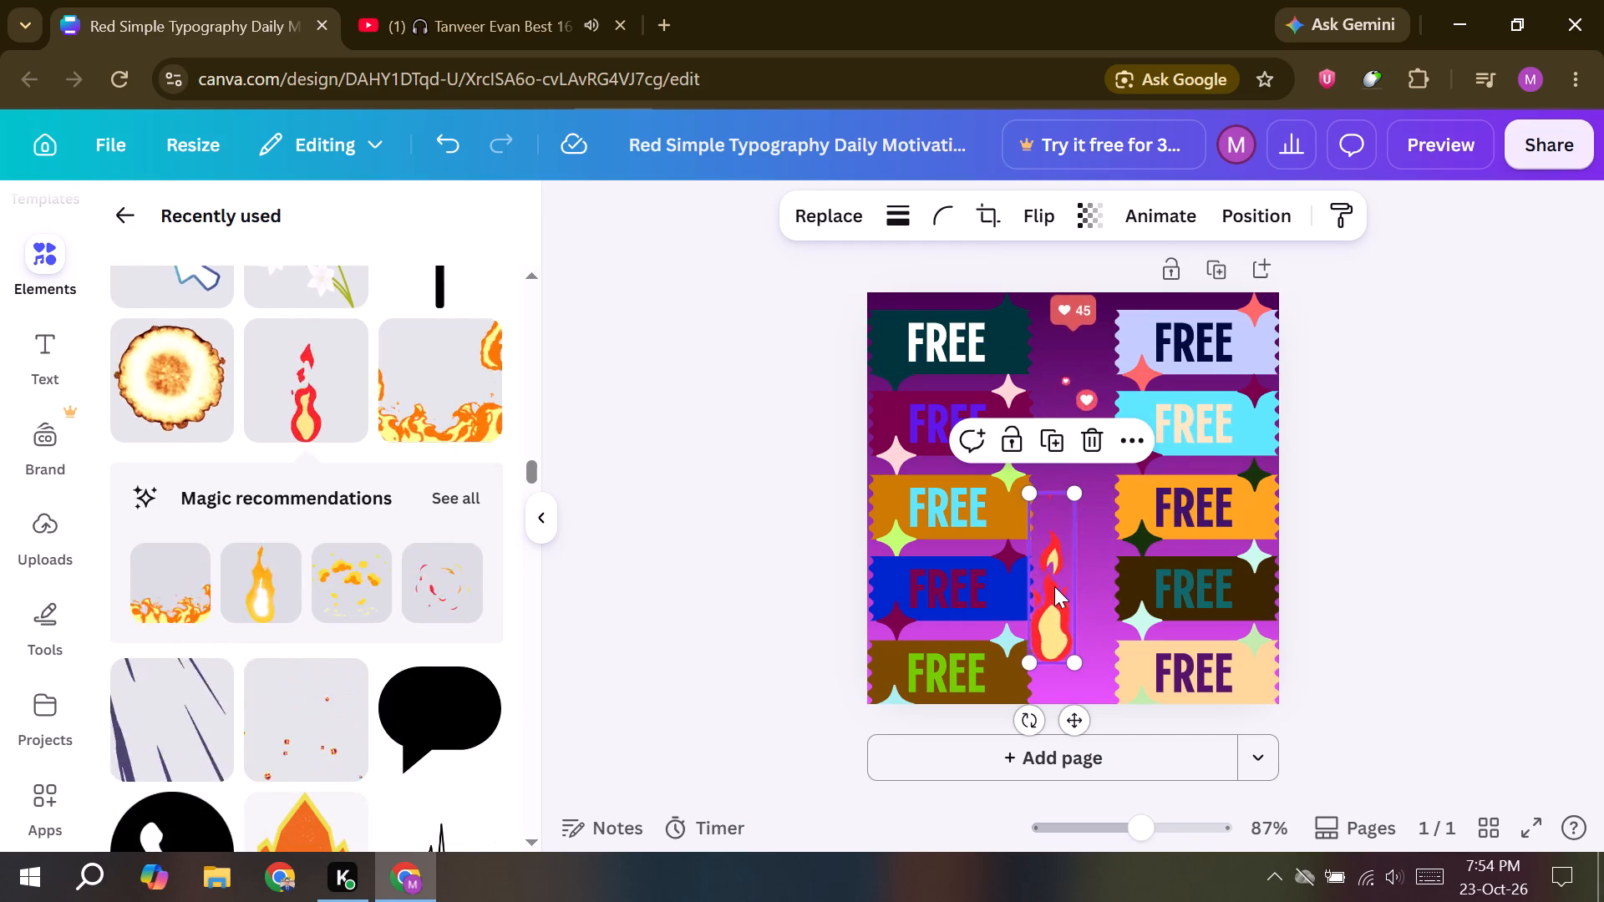
drag(1053, 588, 1066, 631)
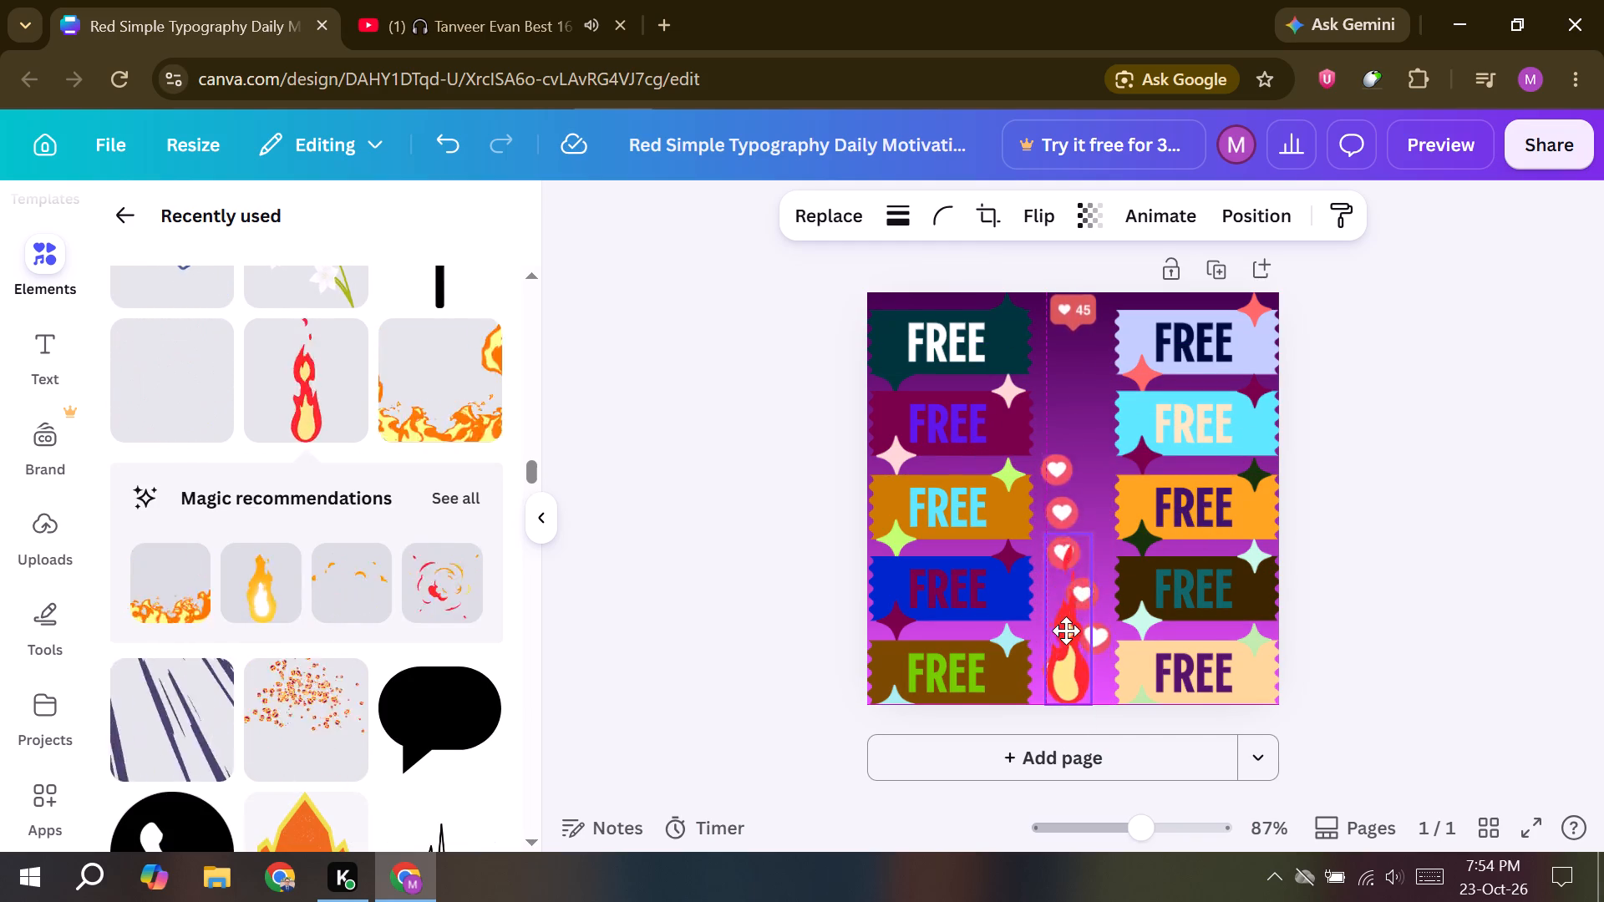
drag(1066, 631, 1077, 630)
click(1367, 530)
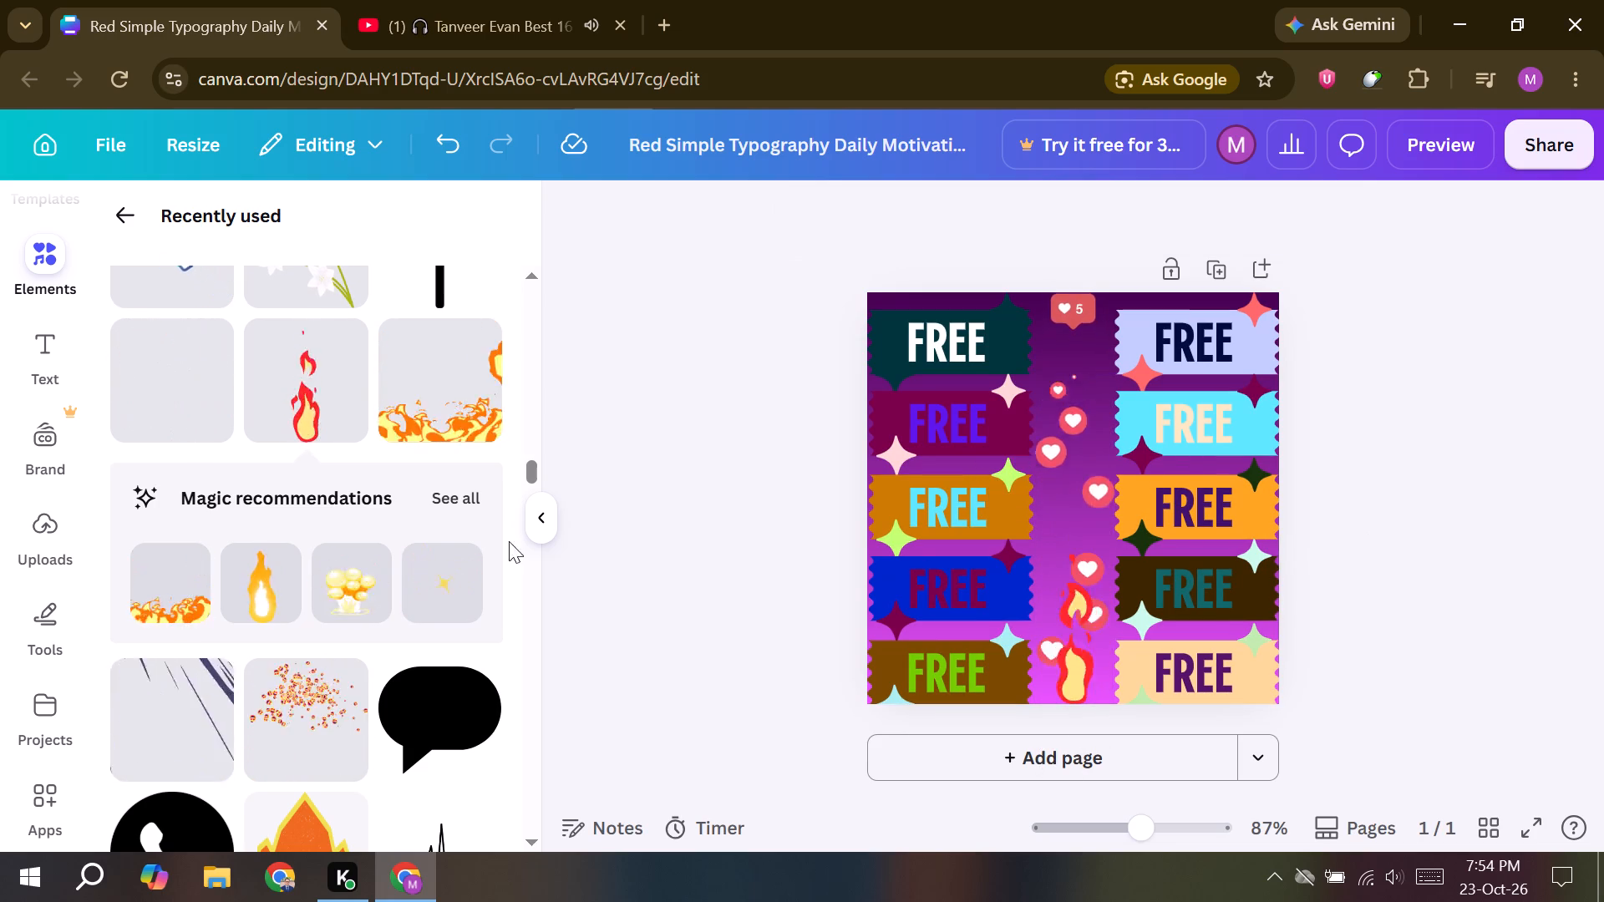
Add the horizontal golden light flare from the recently used elements and place it over the upper edge of the top-row right sticker.
scroll(390, 490, down, 2)
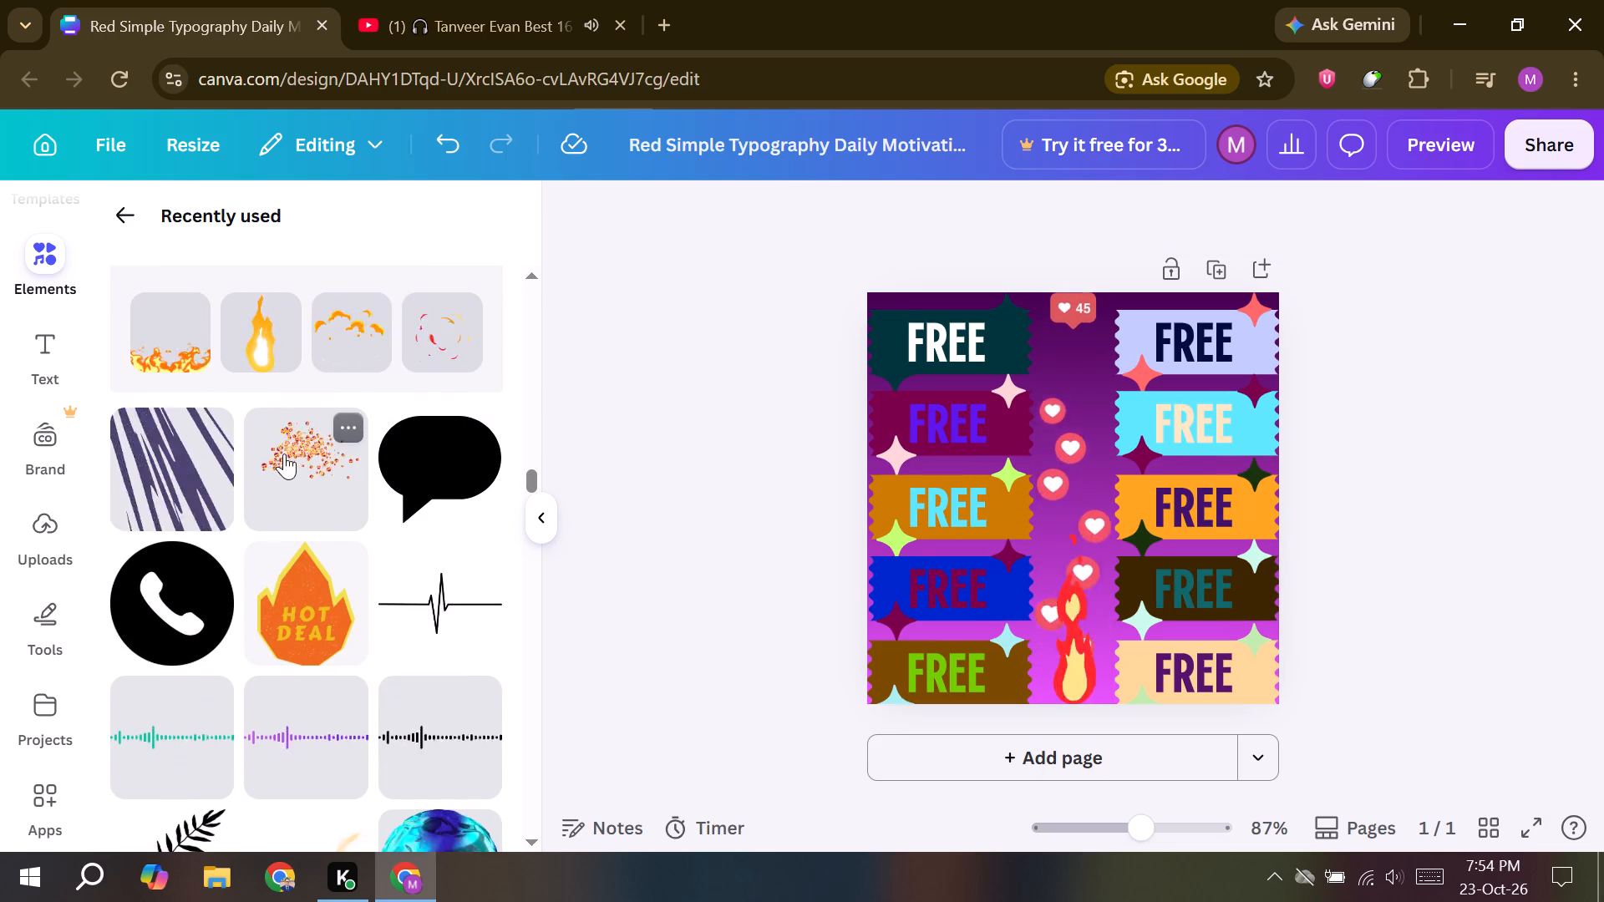
scroll(292, 455, down, 5)
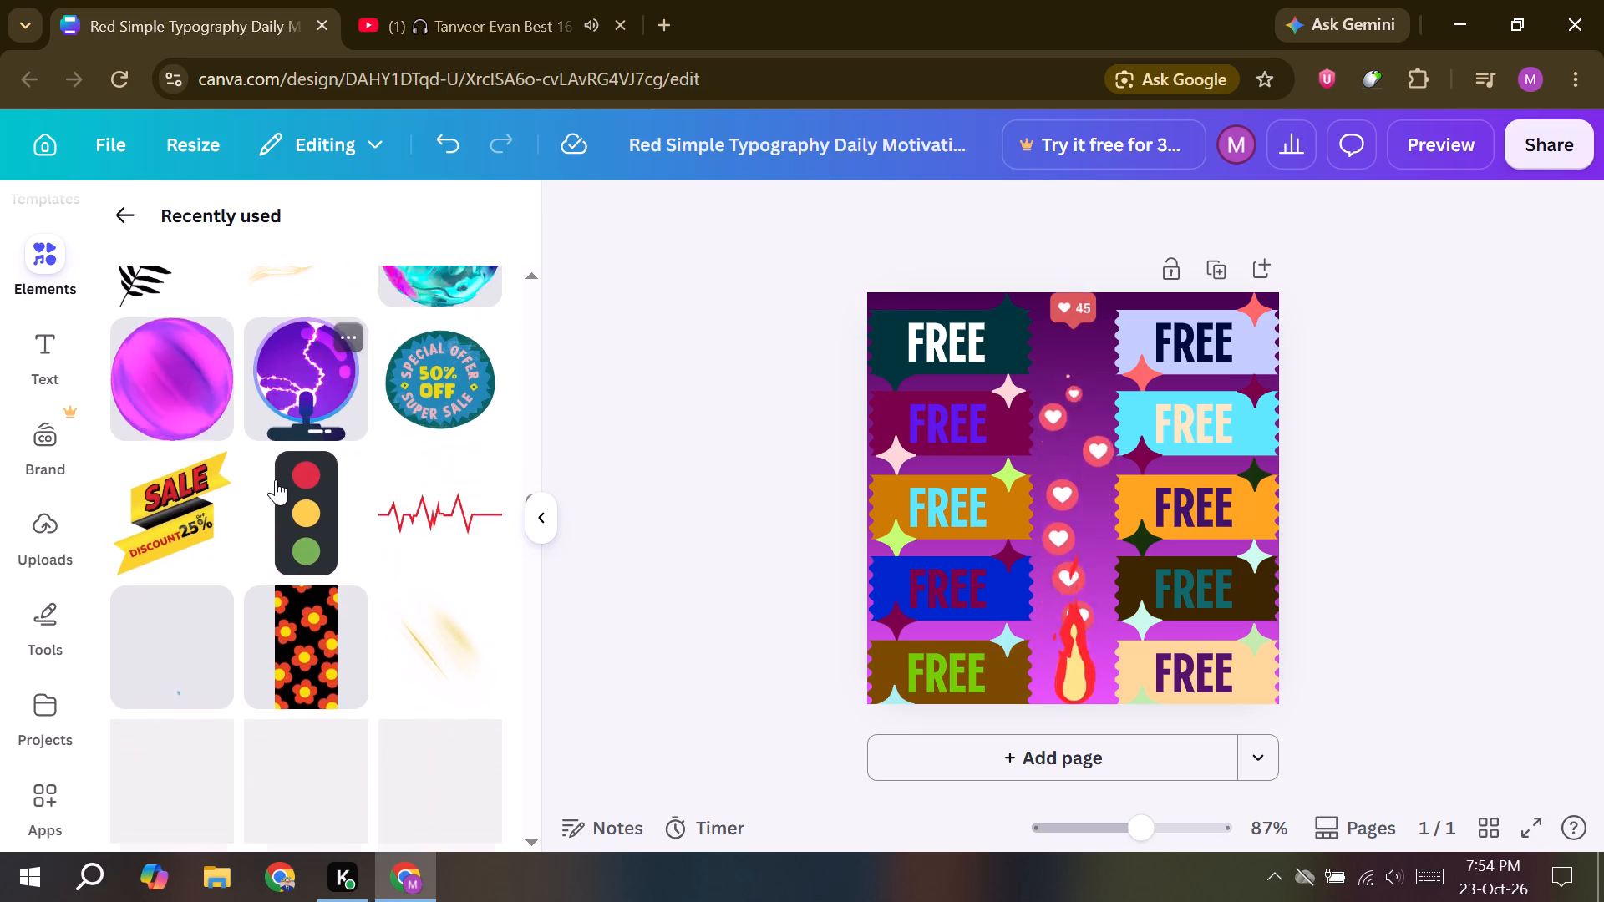
scroll(276, 479, down, 3)
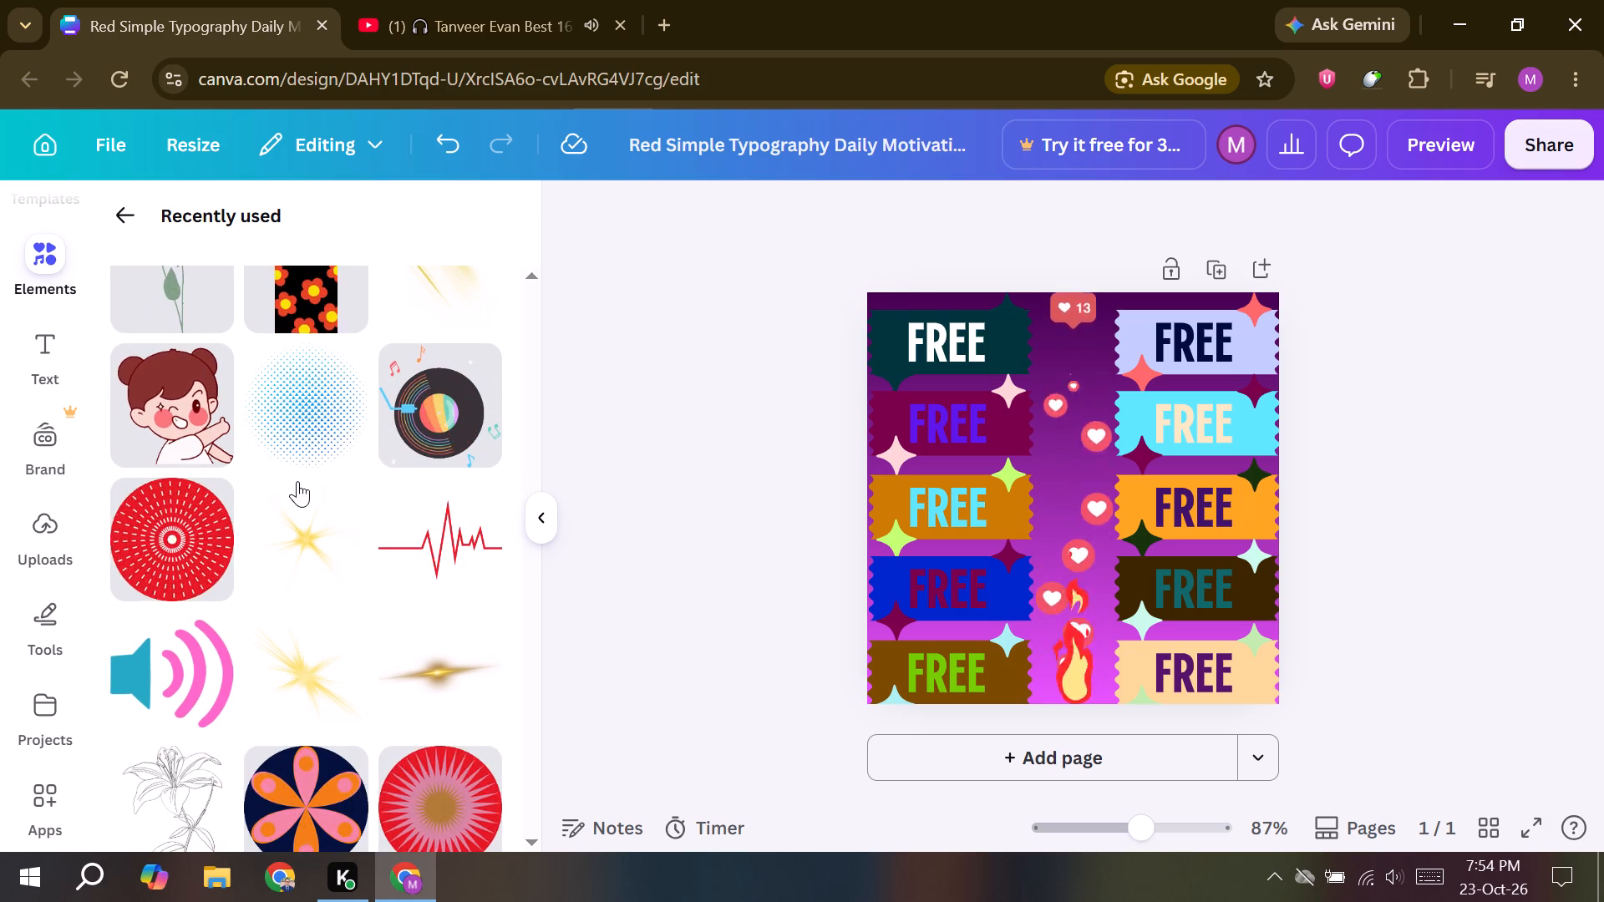
click(454, 655)
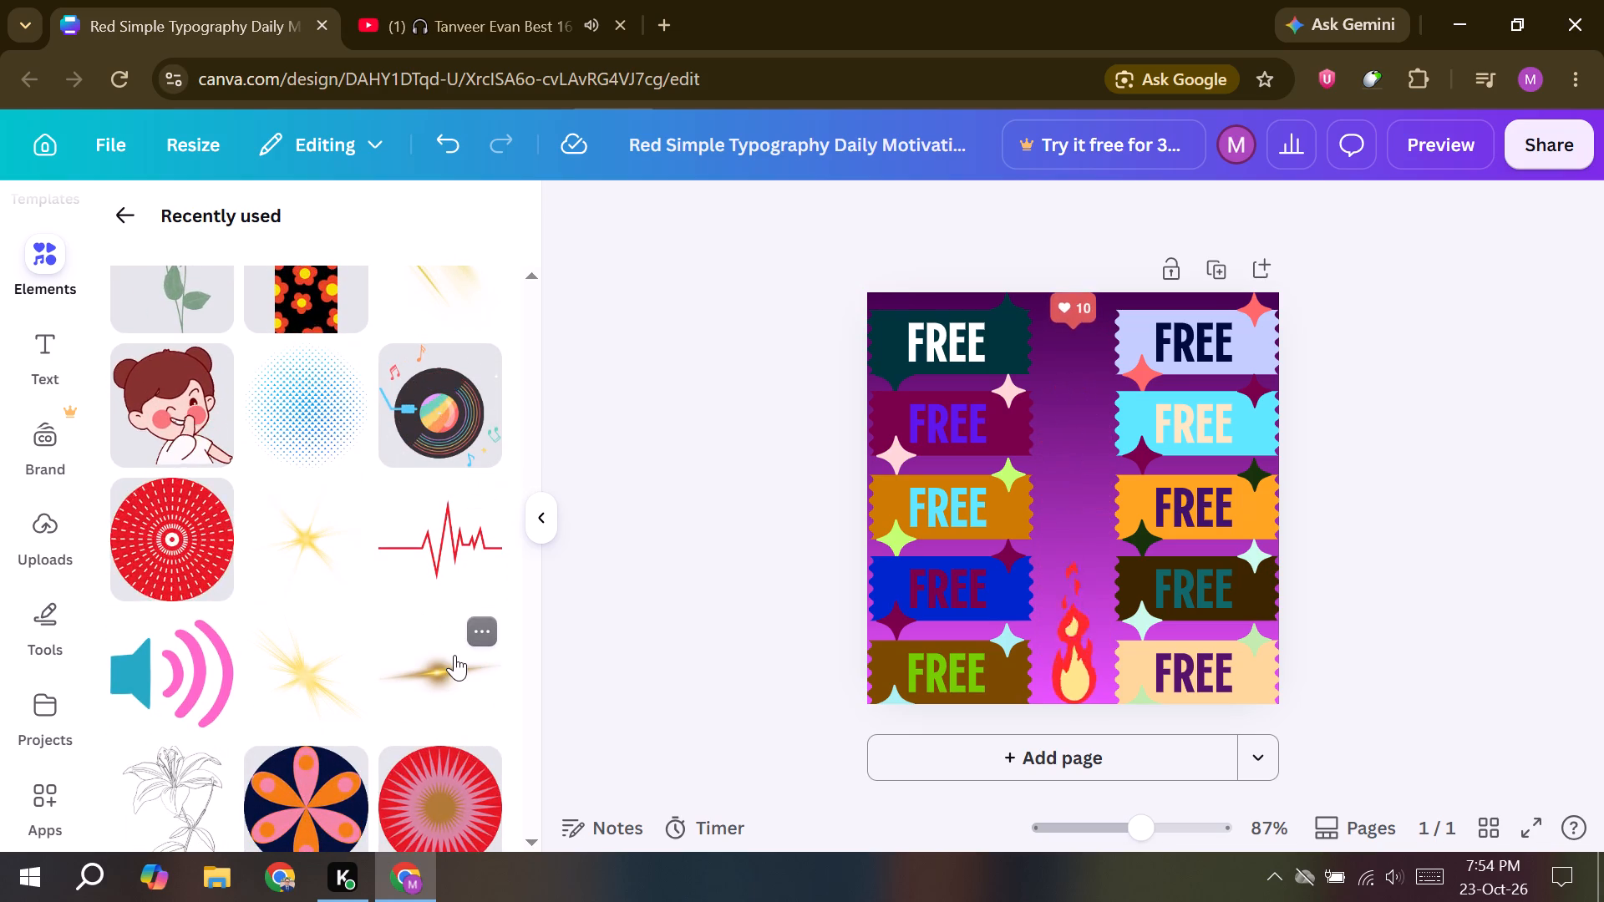
drag(1068, 510, 1151, 312)
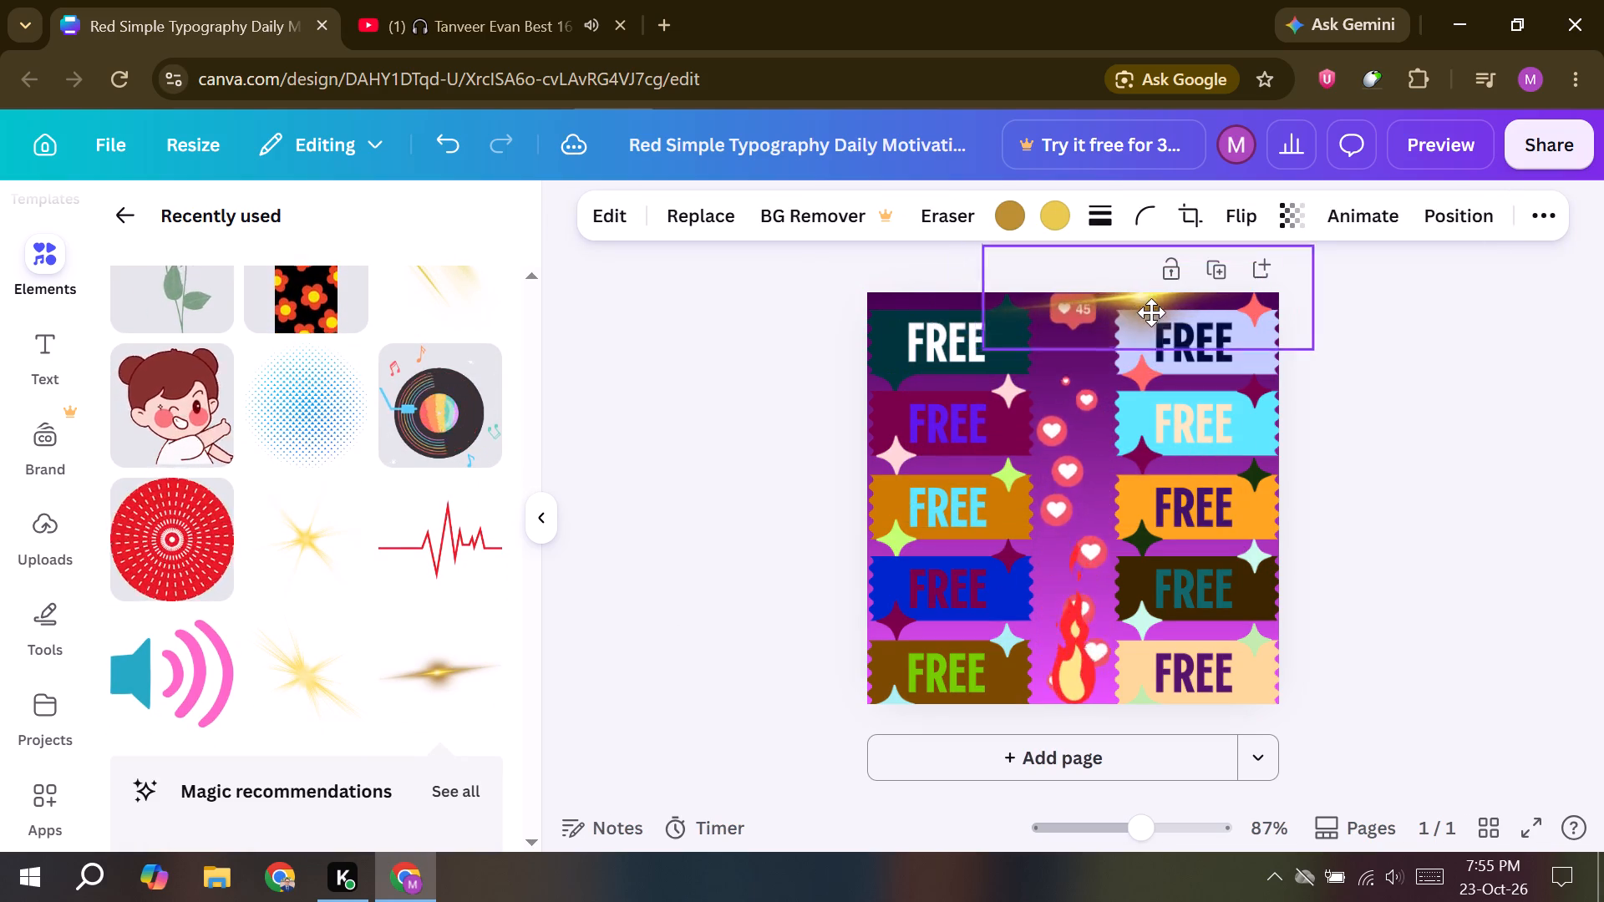
drag(1151, 312, 1192, 312)
click(1528, 311)
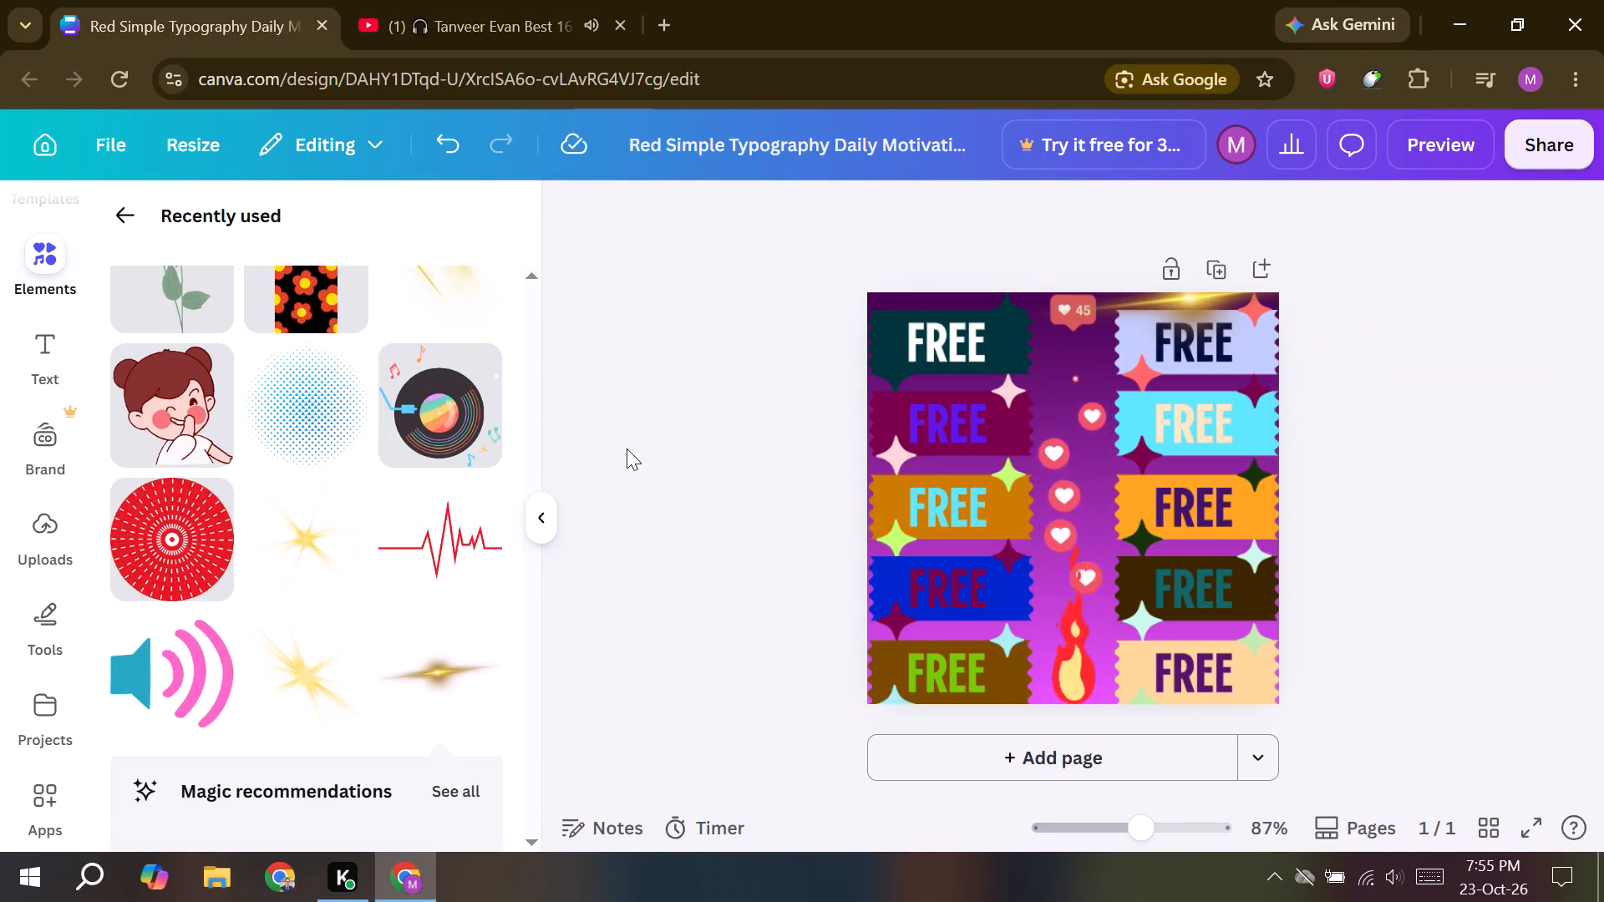
Add a second golden light flare and place it over the upper edge of the top-row left sticker.
click(454, 679)
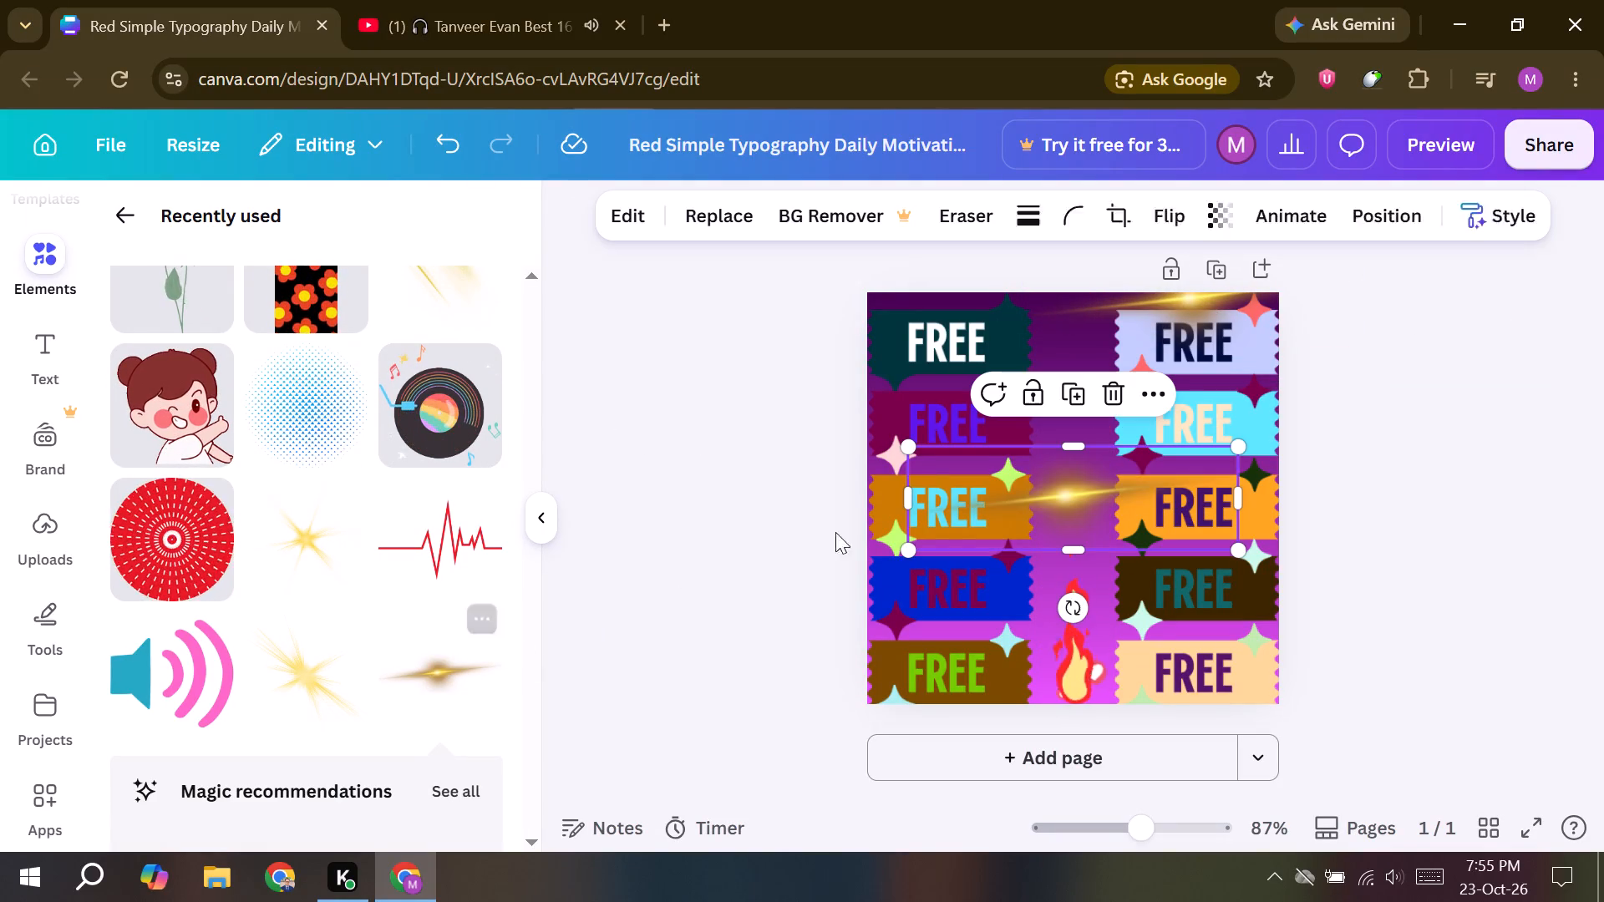
drag(1079, 512, 975, 325)
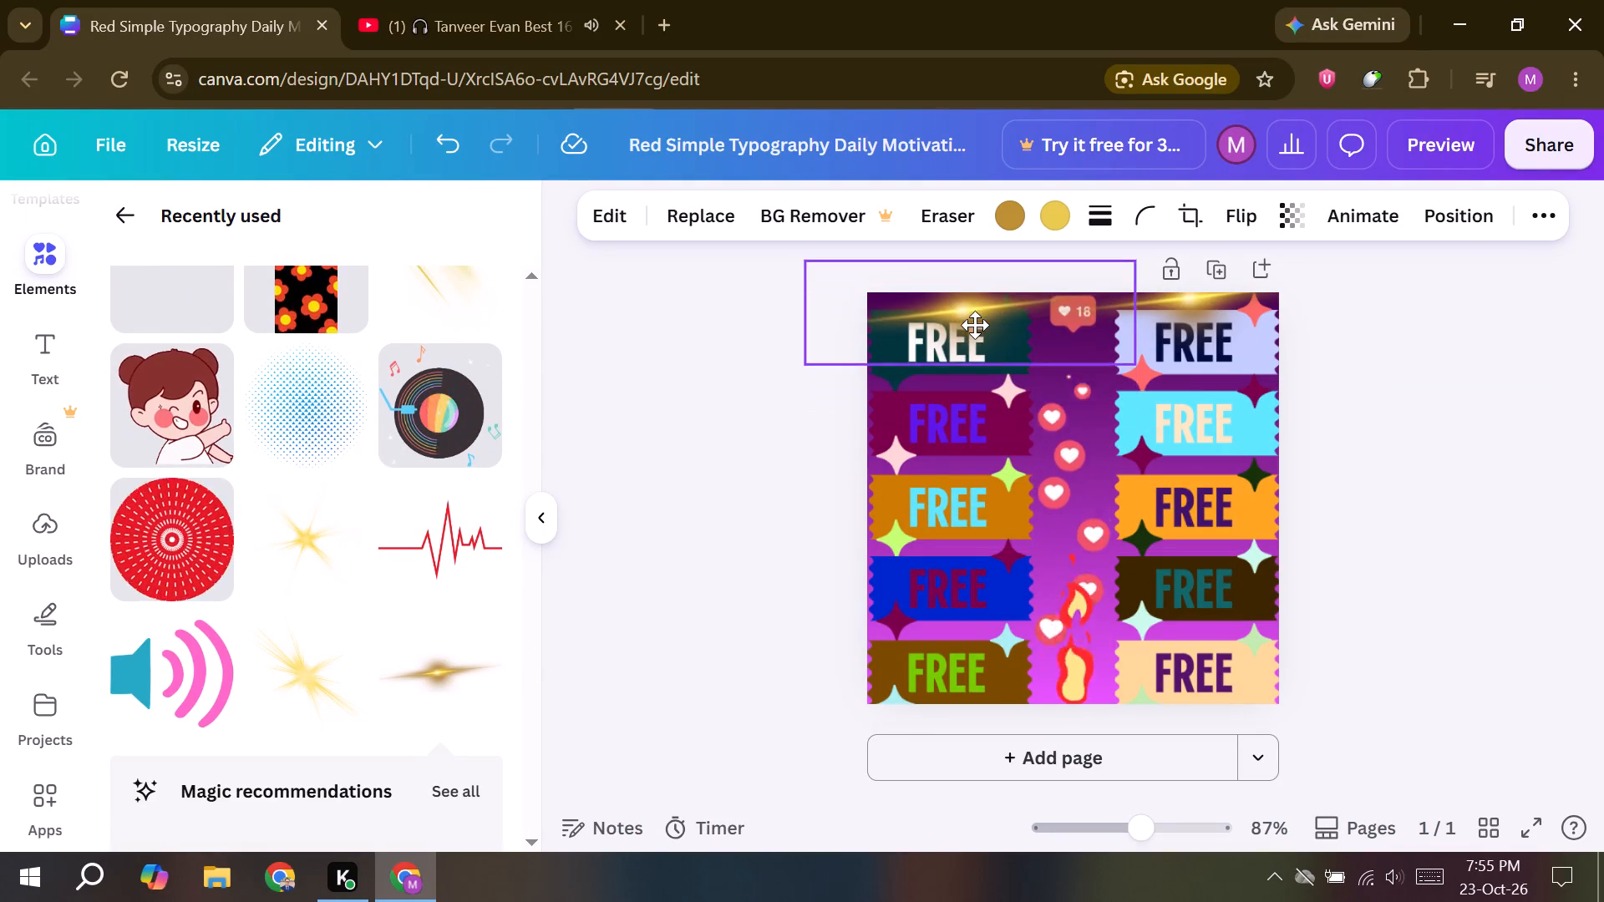
drag(975, 325, 943, 317)
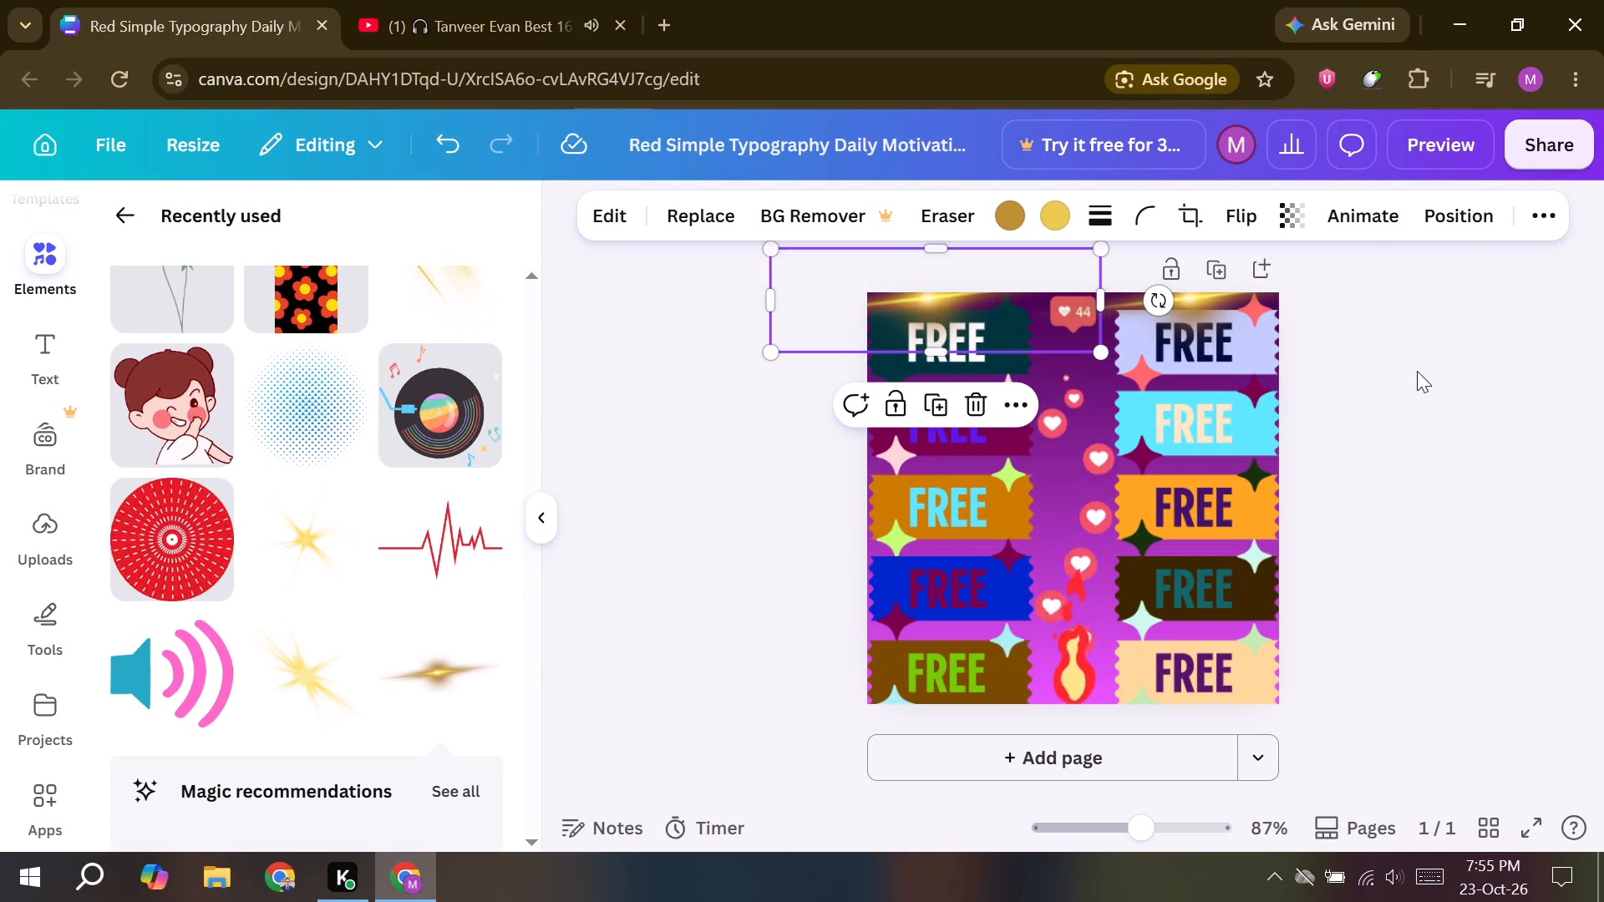
click(1417, 371)
Add the blue falling confetti from the recently used elements, shrink it, and centre it over the flame at the page's bottom edge.
scroll(301, 567, down, 2)
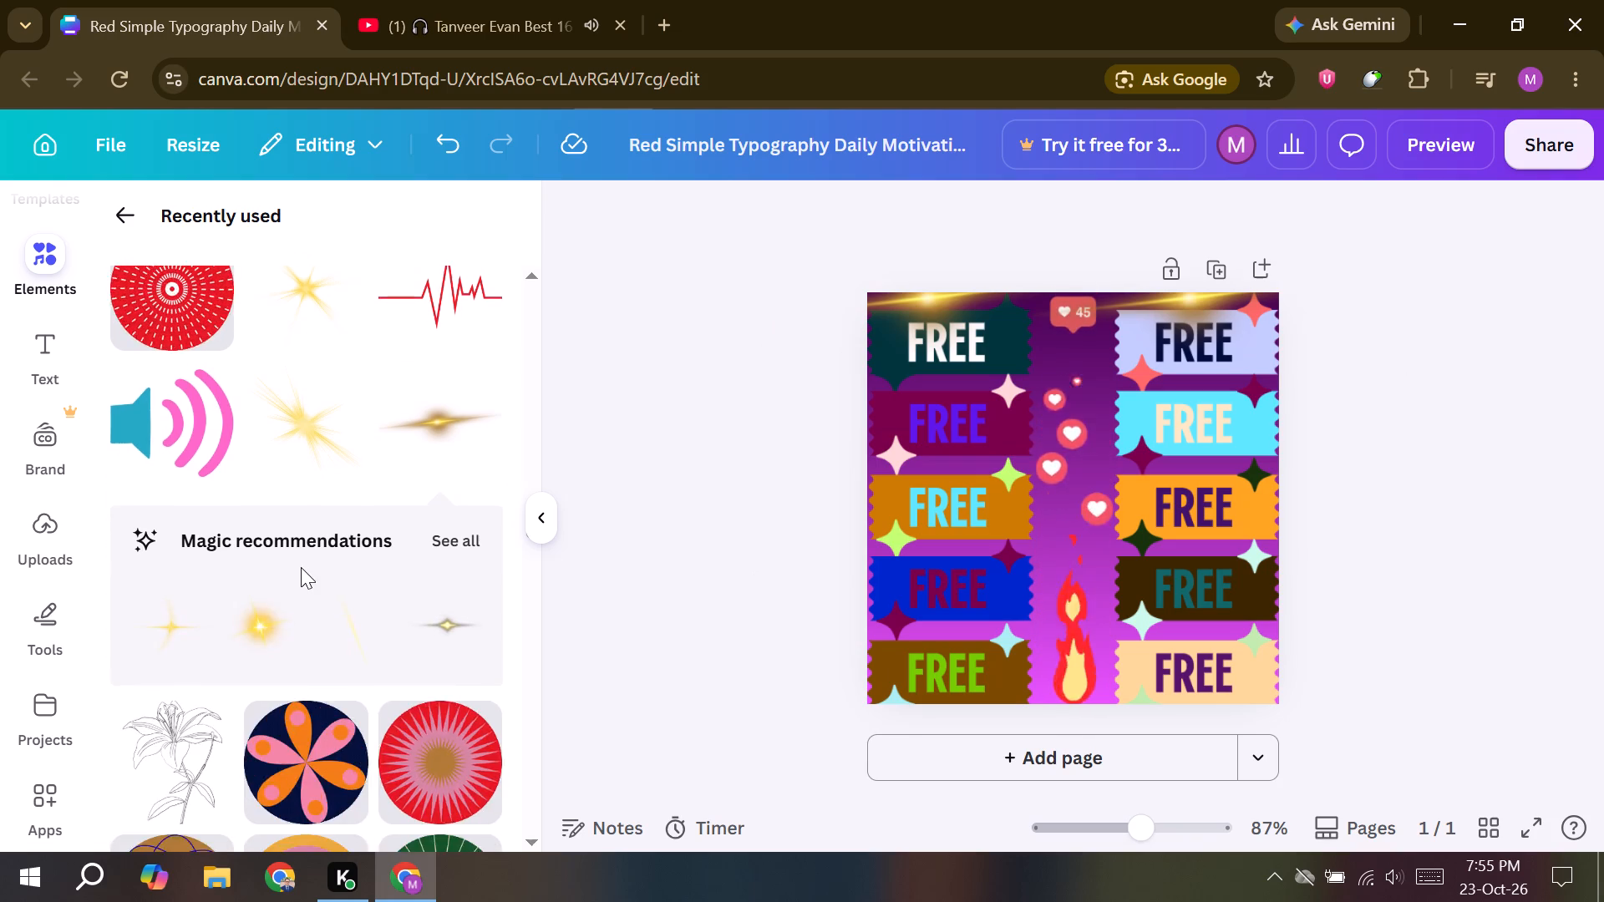
scroll(295, 565, down, 6)
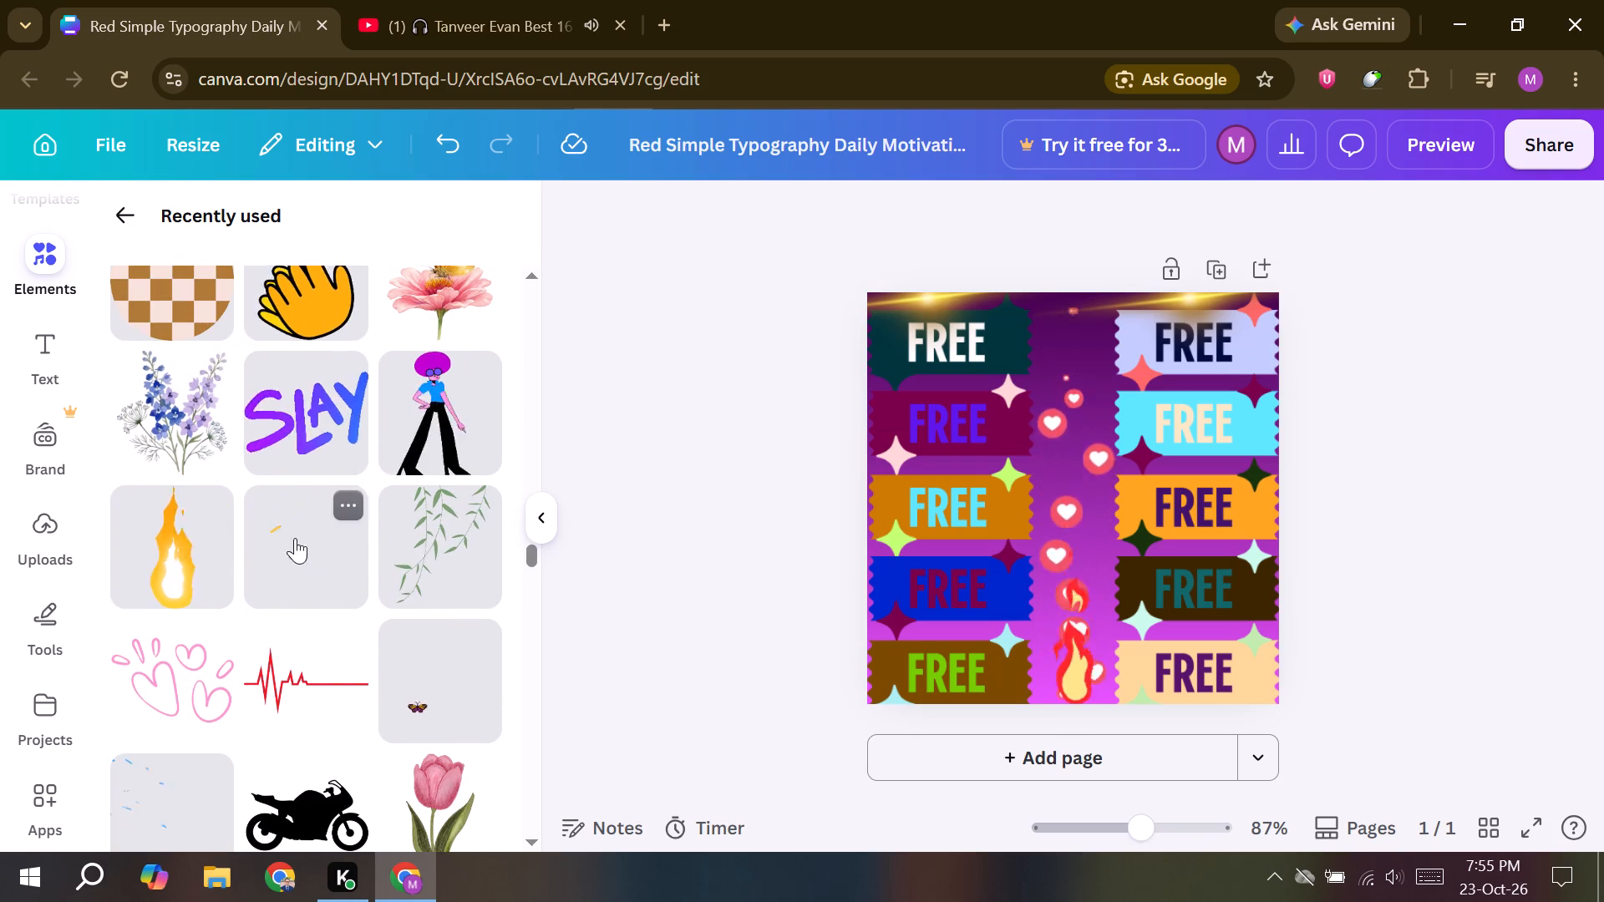
scroll(449, 609, down, 3)
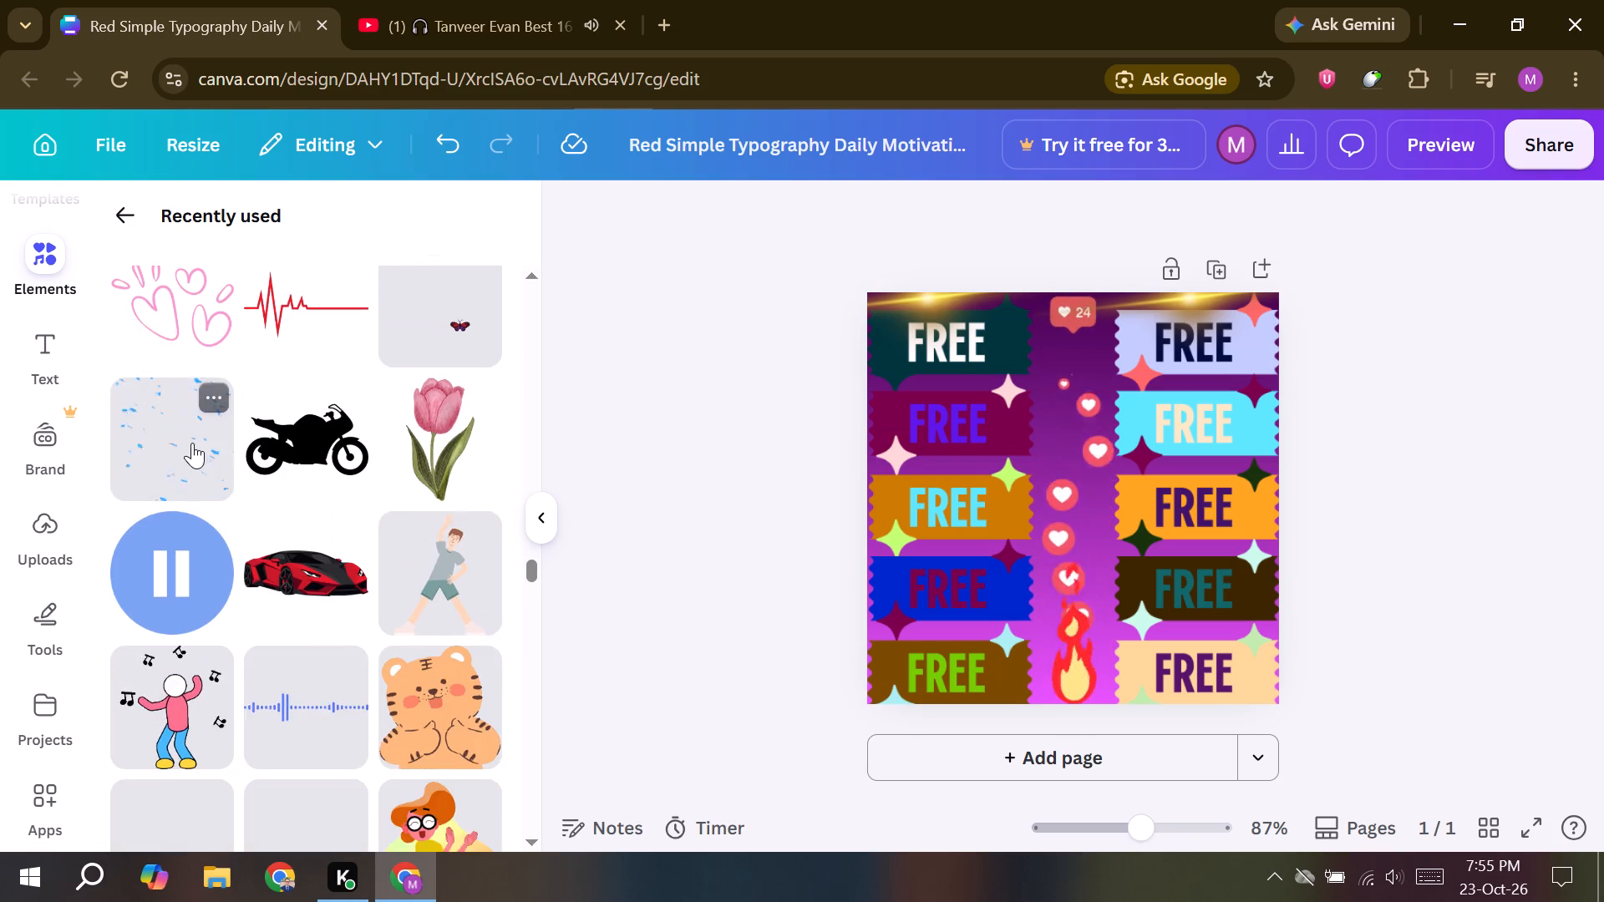
click(190, 443)
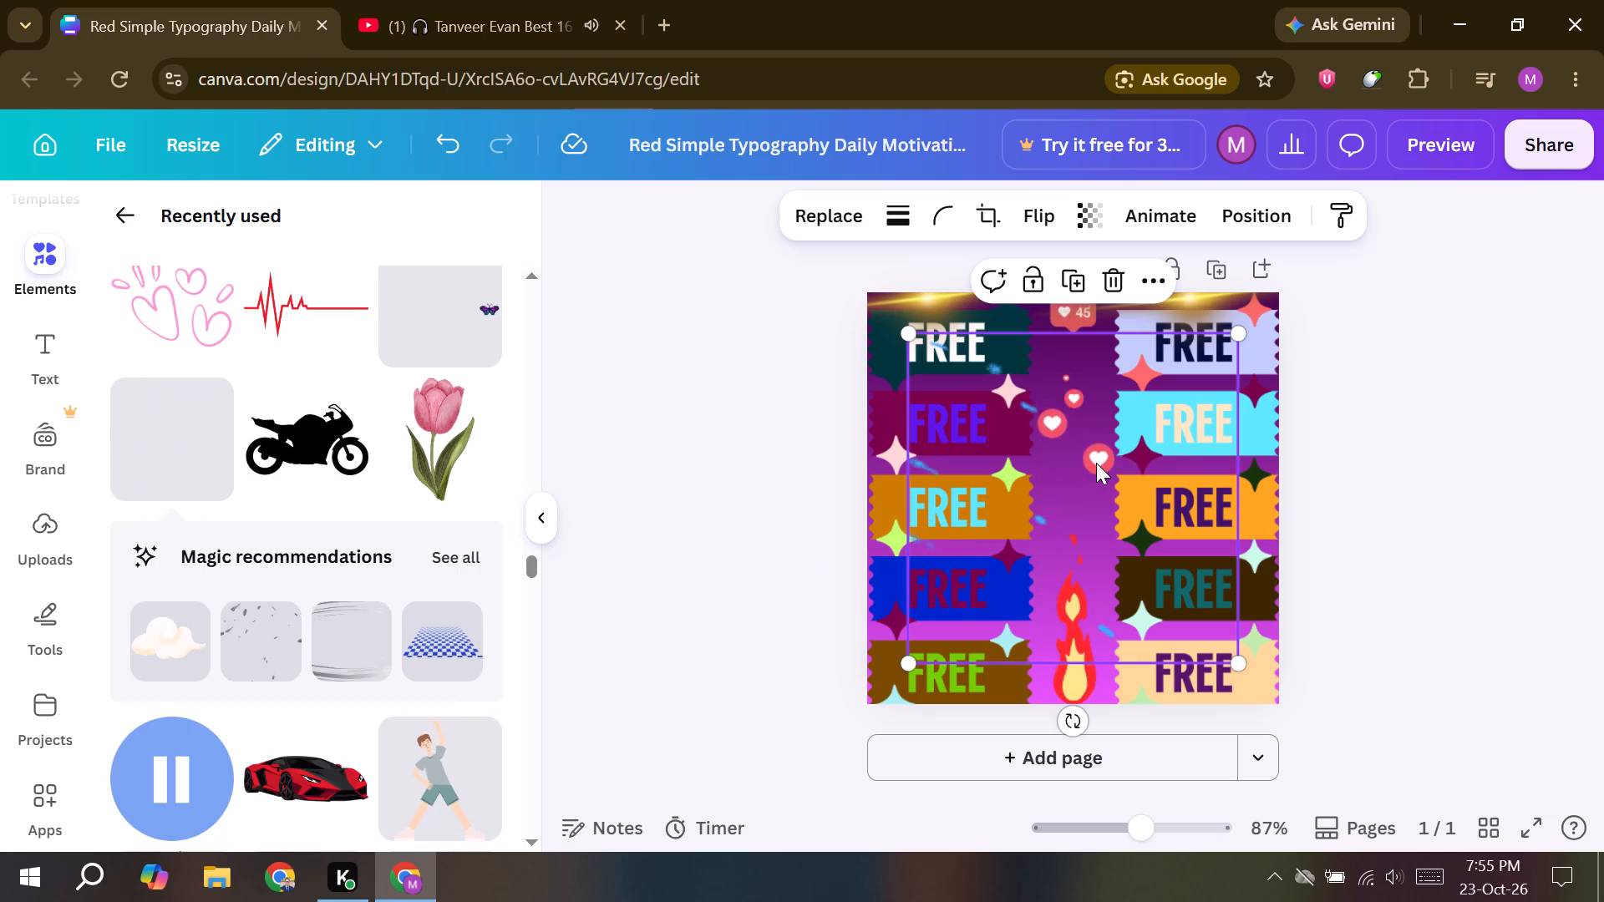
drag(910, 662, 982, 632)
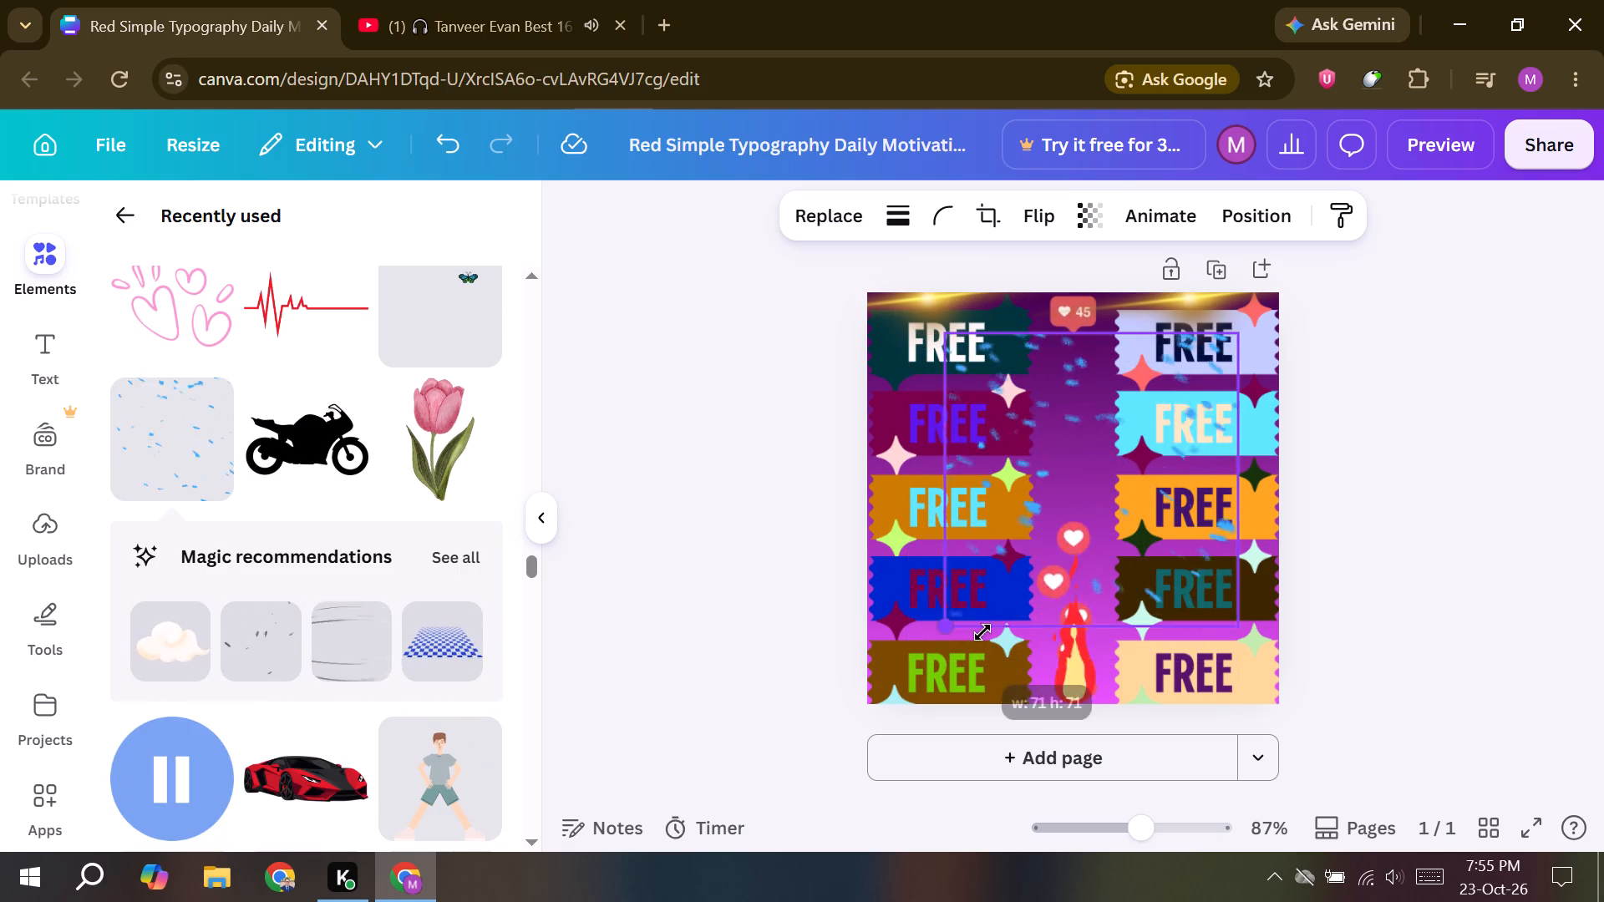
drag(982, 632, 1217, 562)
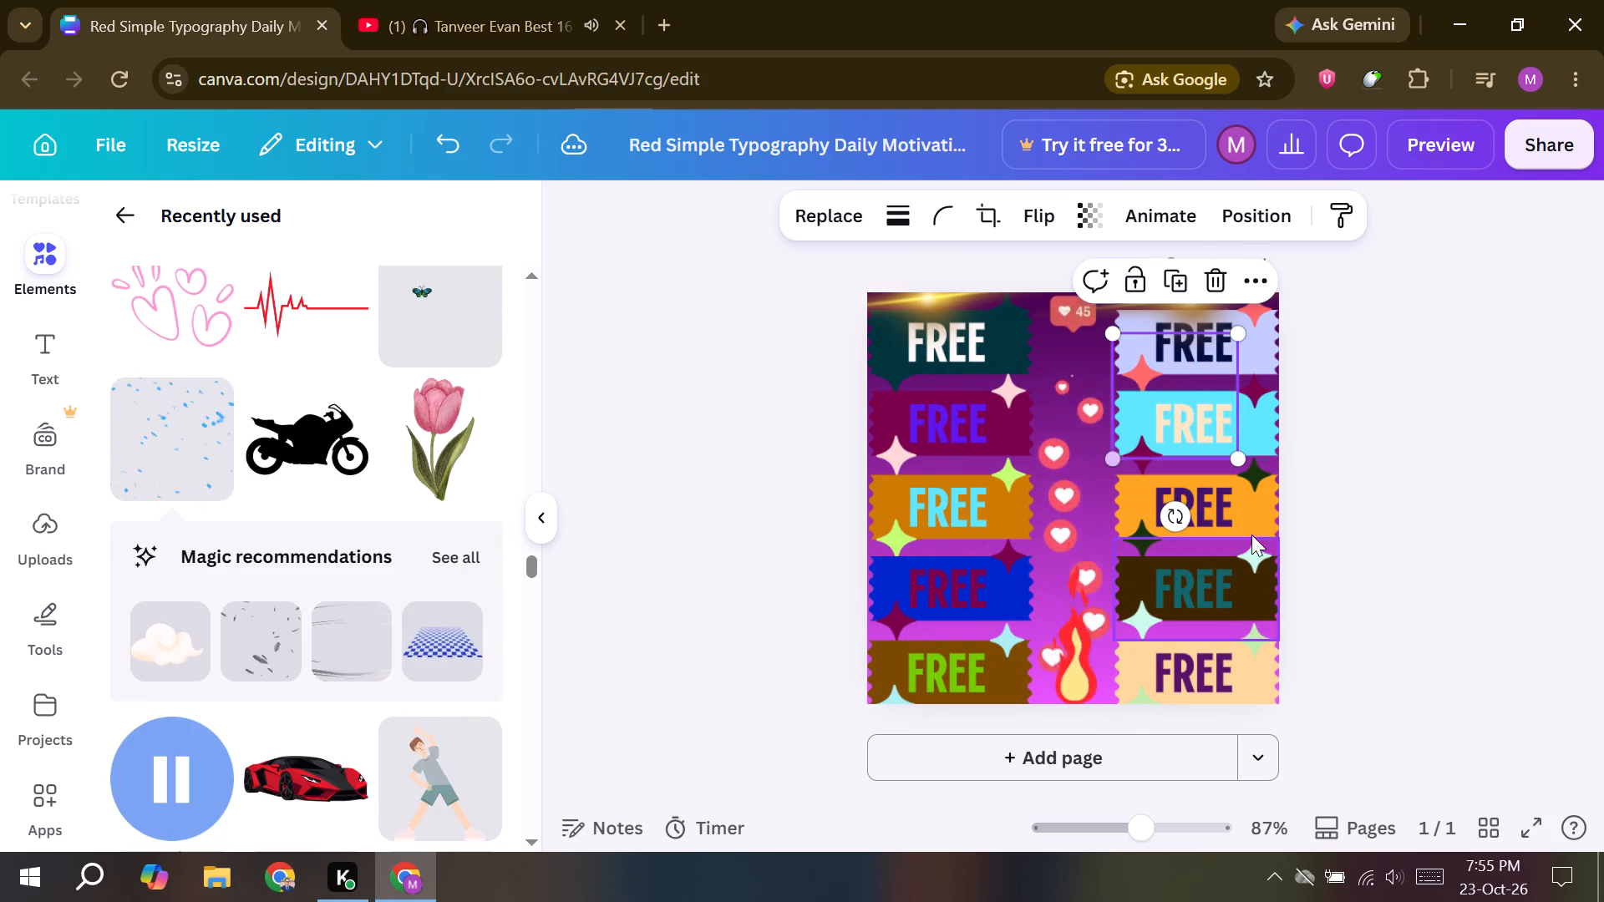
drag(1180, 401, 1089, 648)
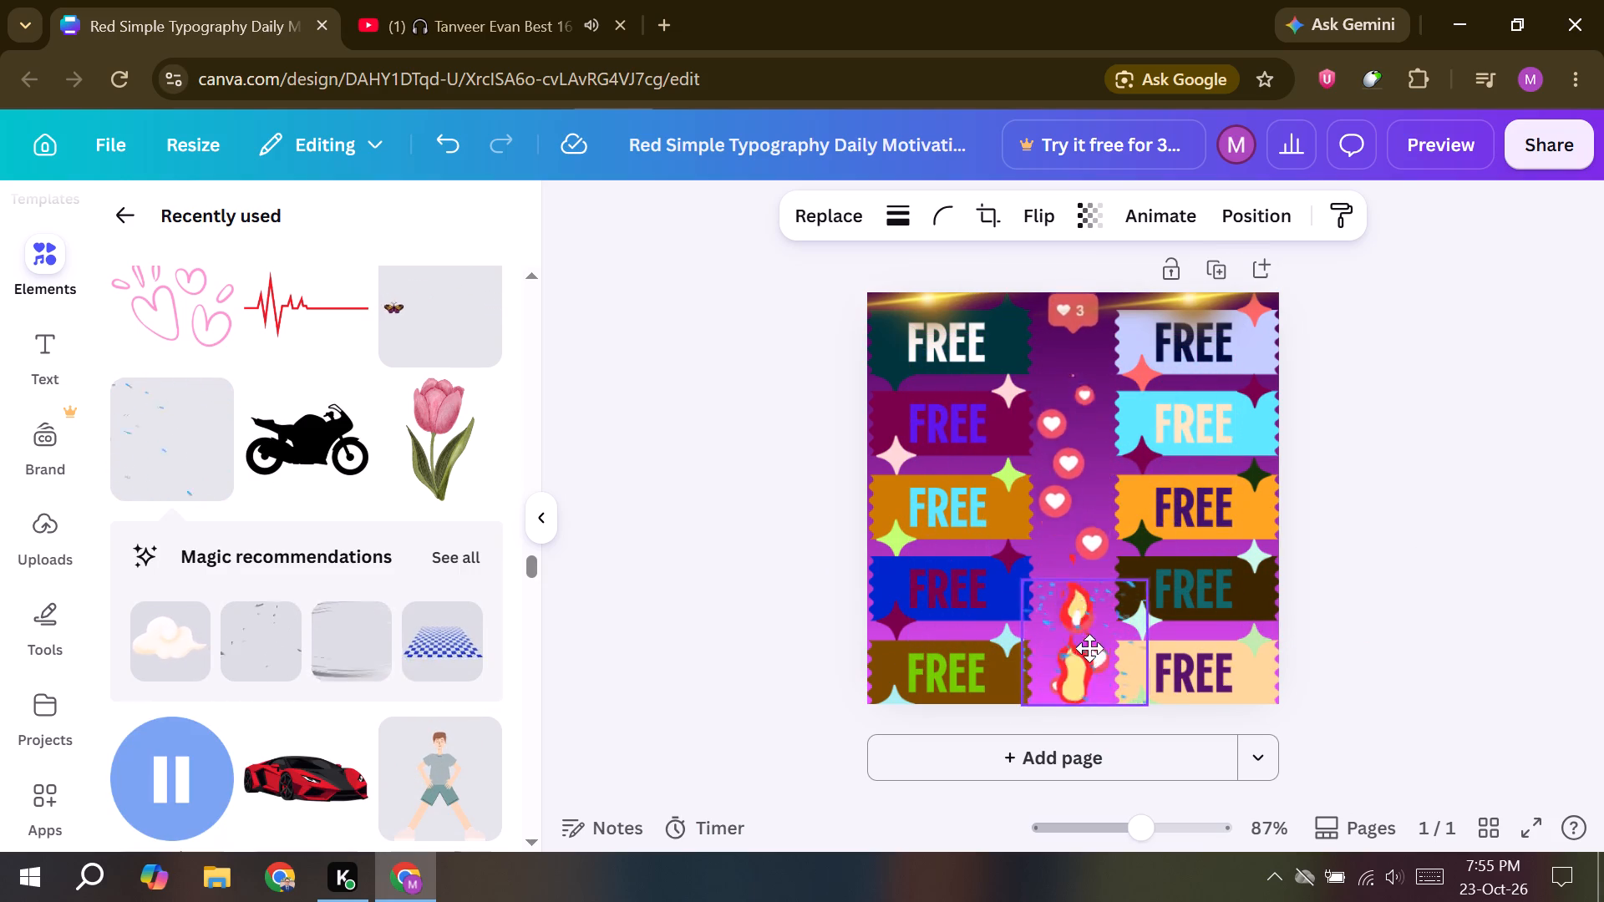
drag(1089, 648, 1080, 648)
click(1426, 536)
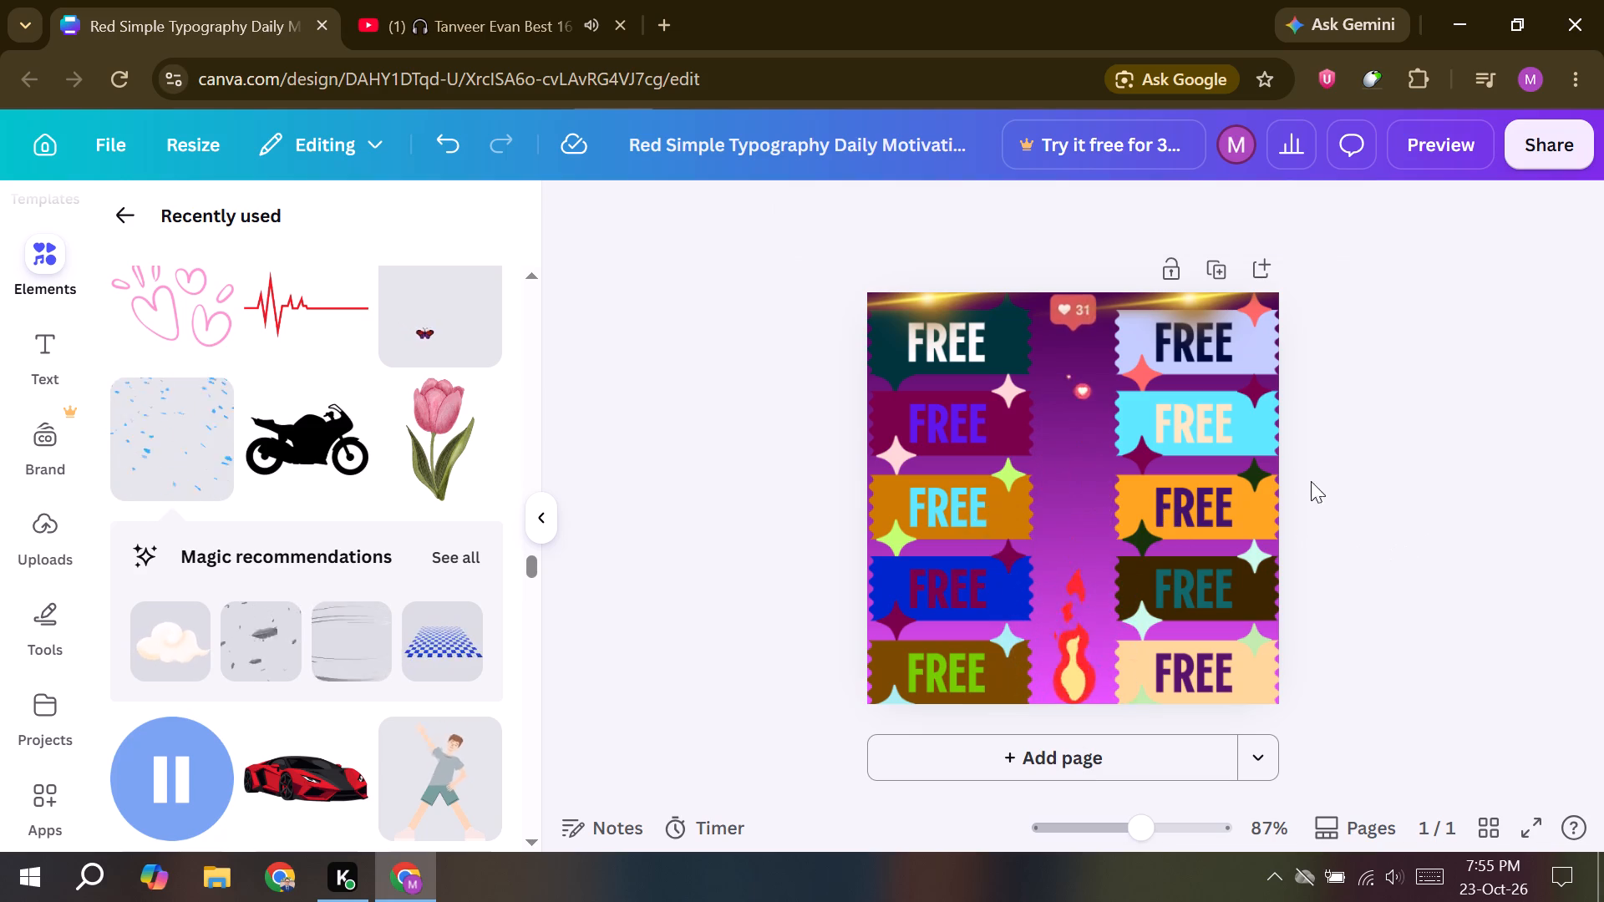
Browse the recently used elements for another decoration to add to the ticket sheet.
scroll(277, 717, down, 3)
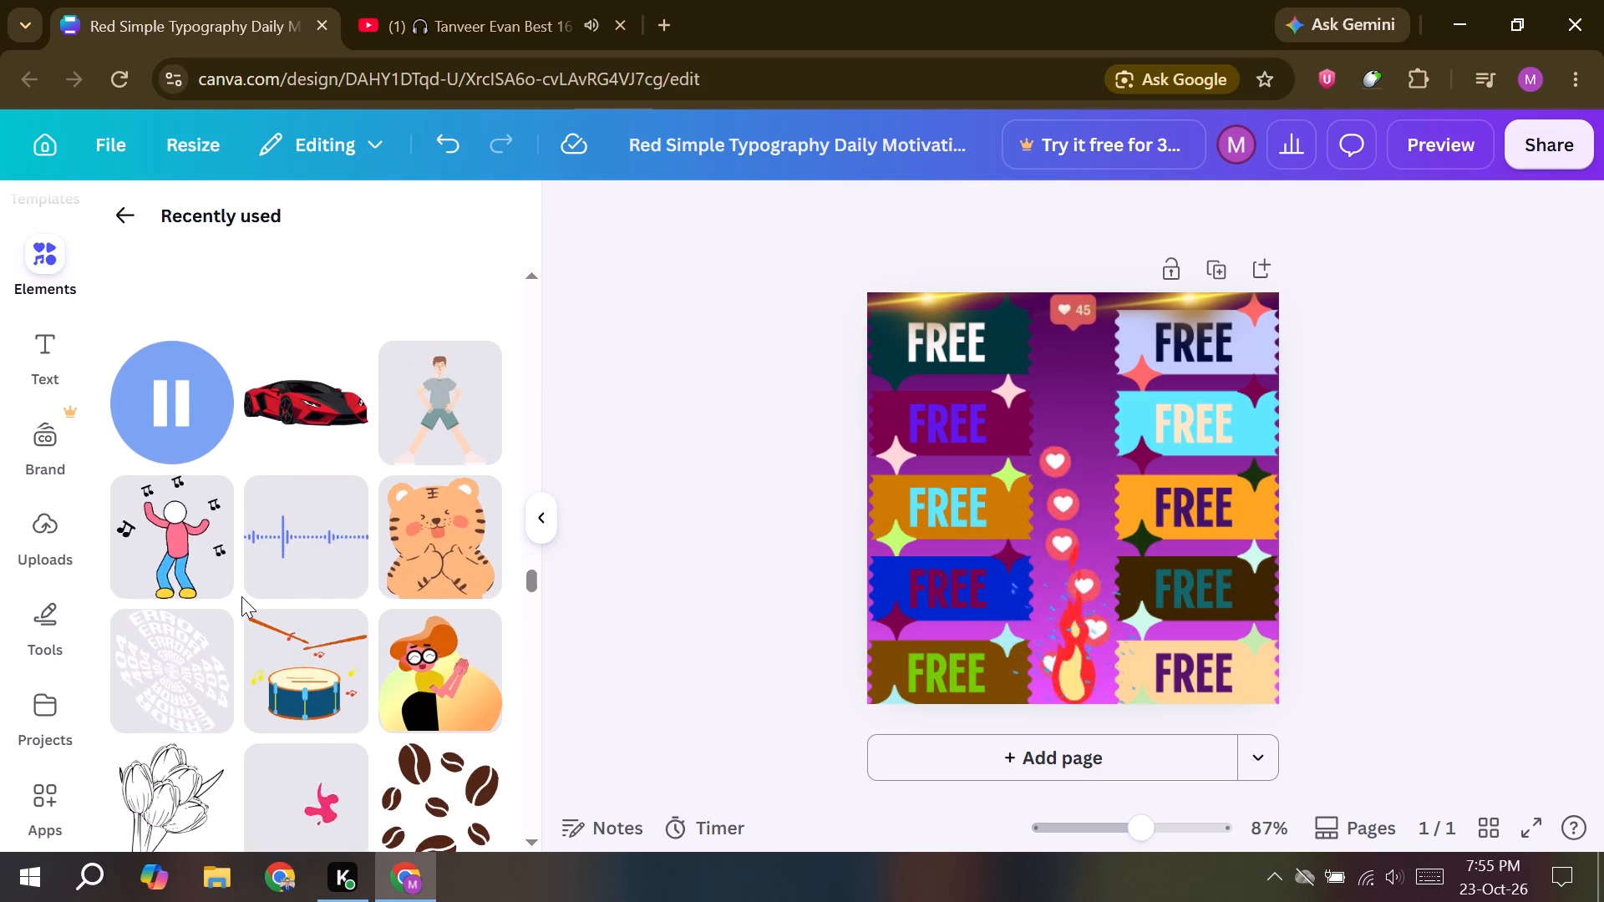
scroll(246, 594, down, 7)
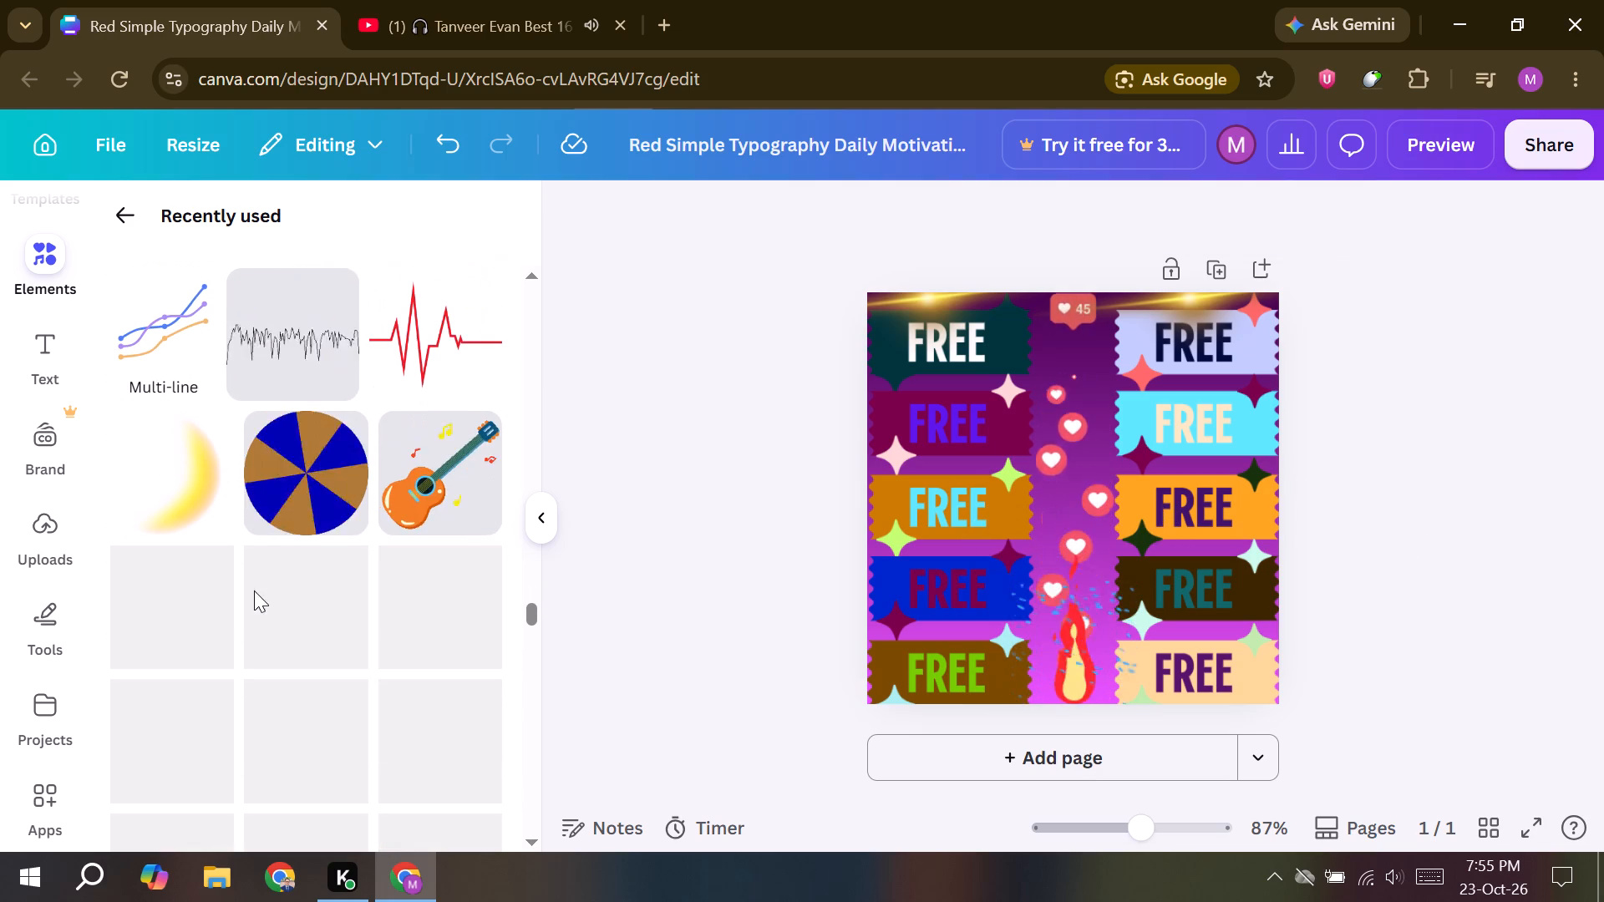
scroll(254, 590, down, 3)
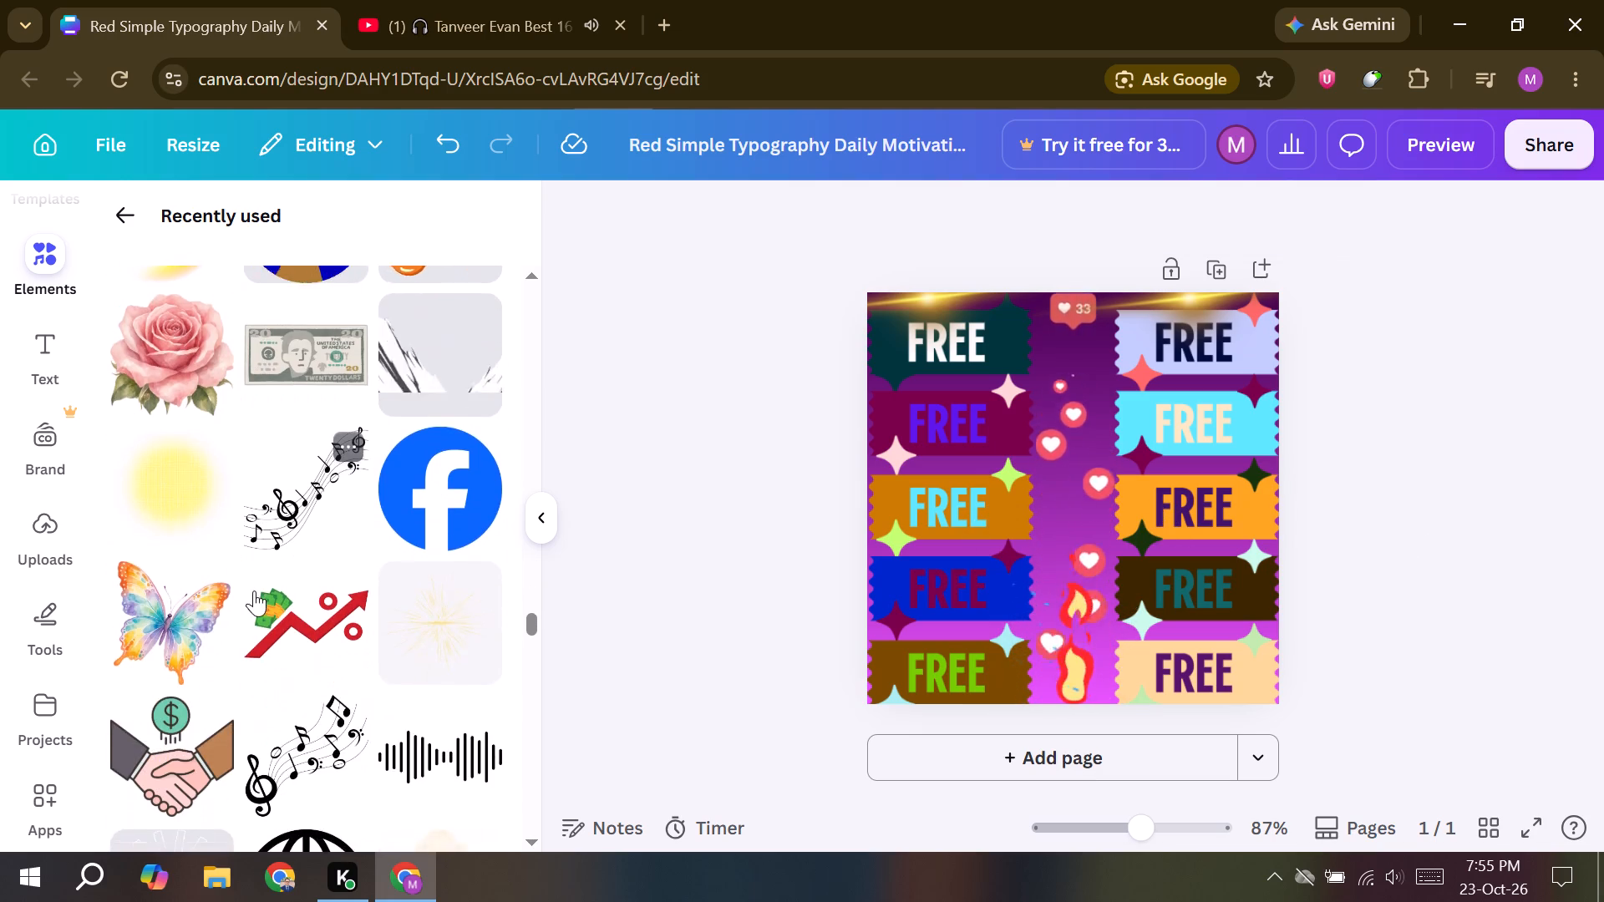
scroll(254, 590, down, 5)
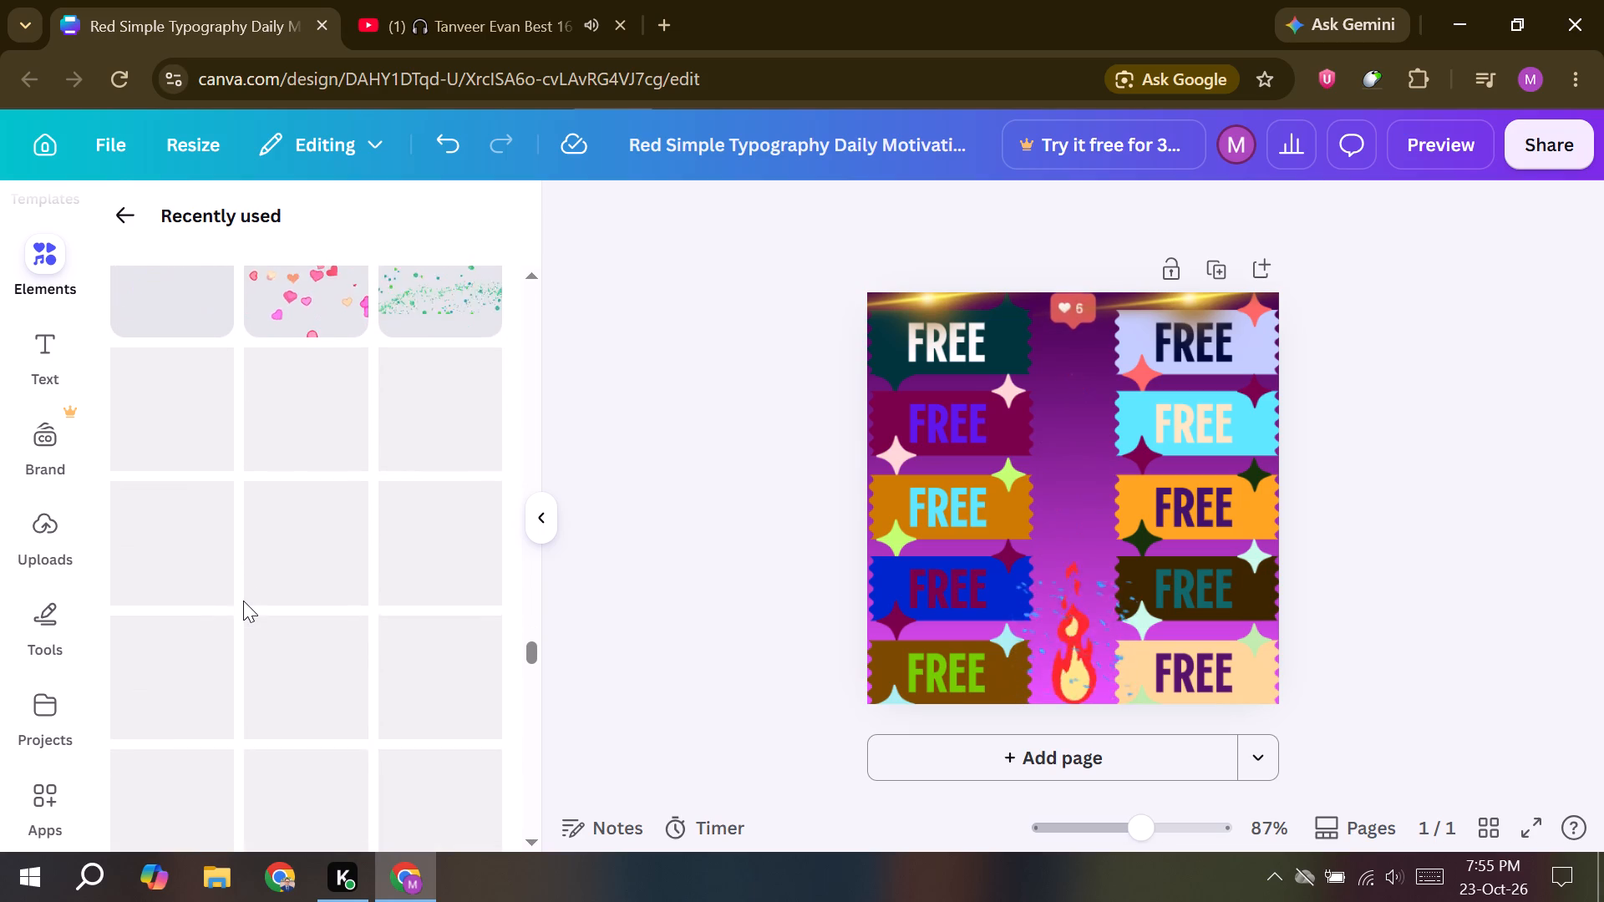
scroll(243, 600, down, 1)
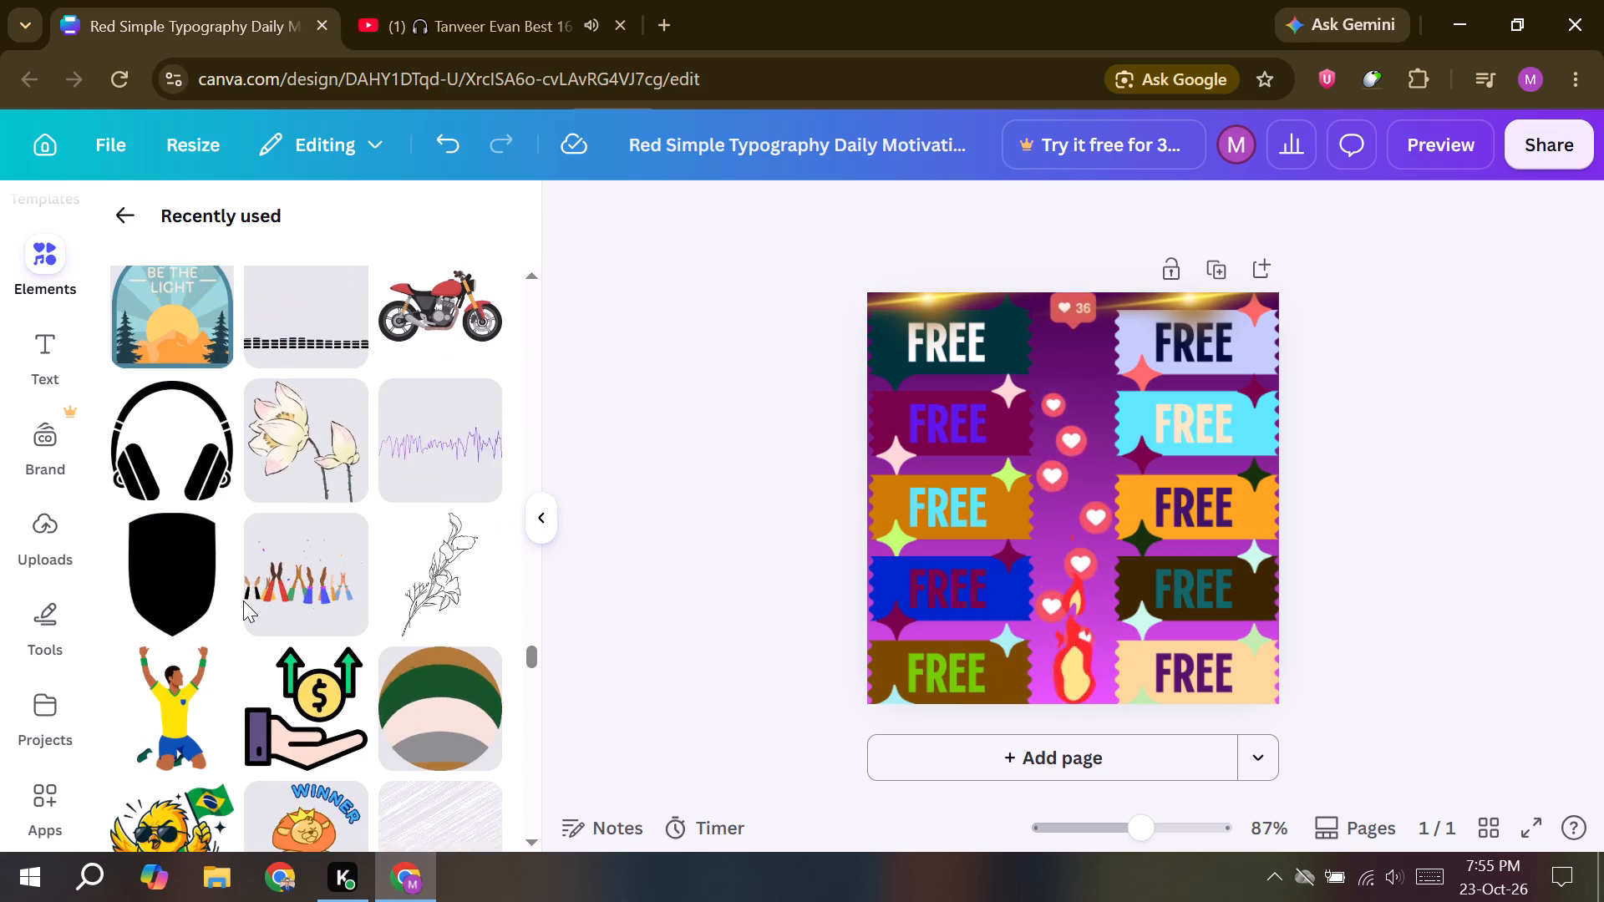
scroll(243, 600, down, 2)
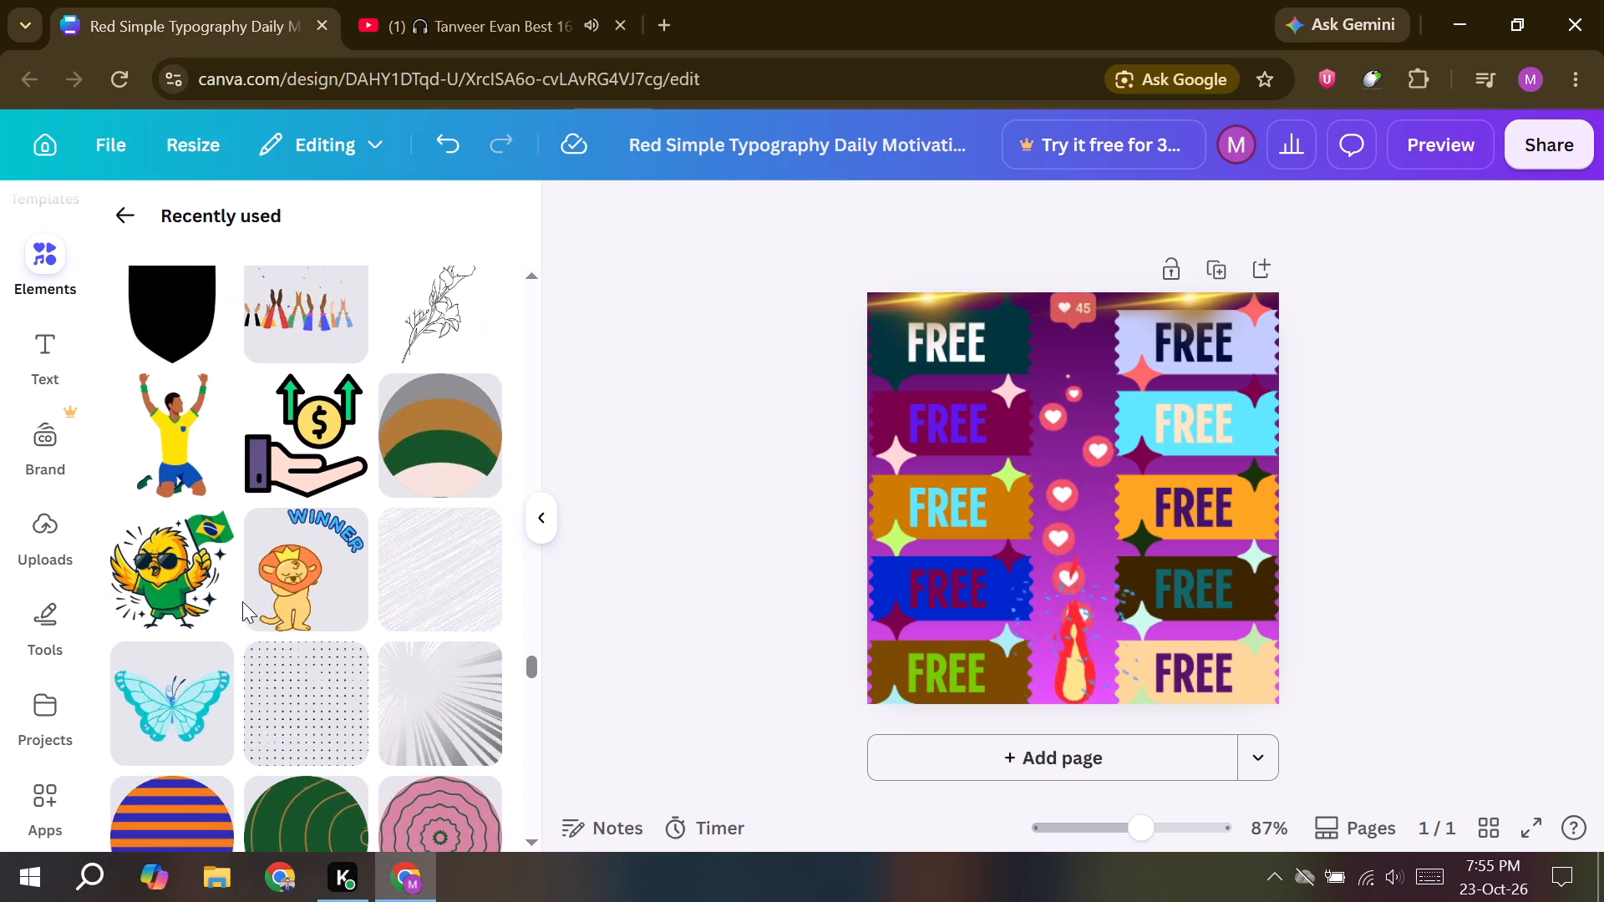
scroll(290, 589, down, 6)
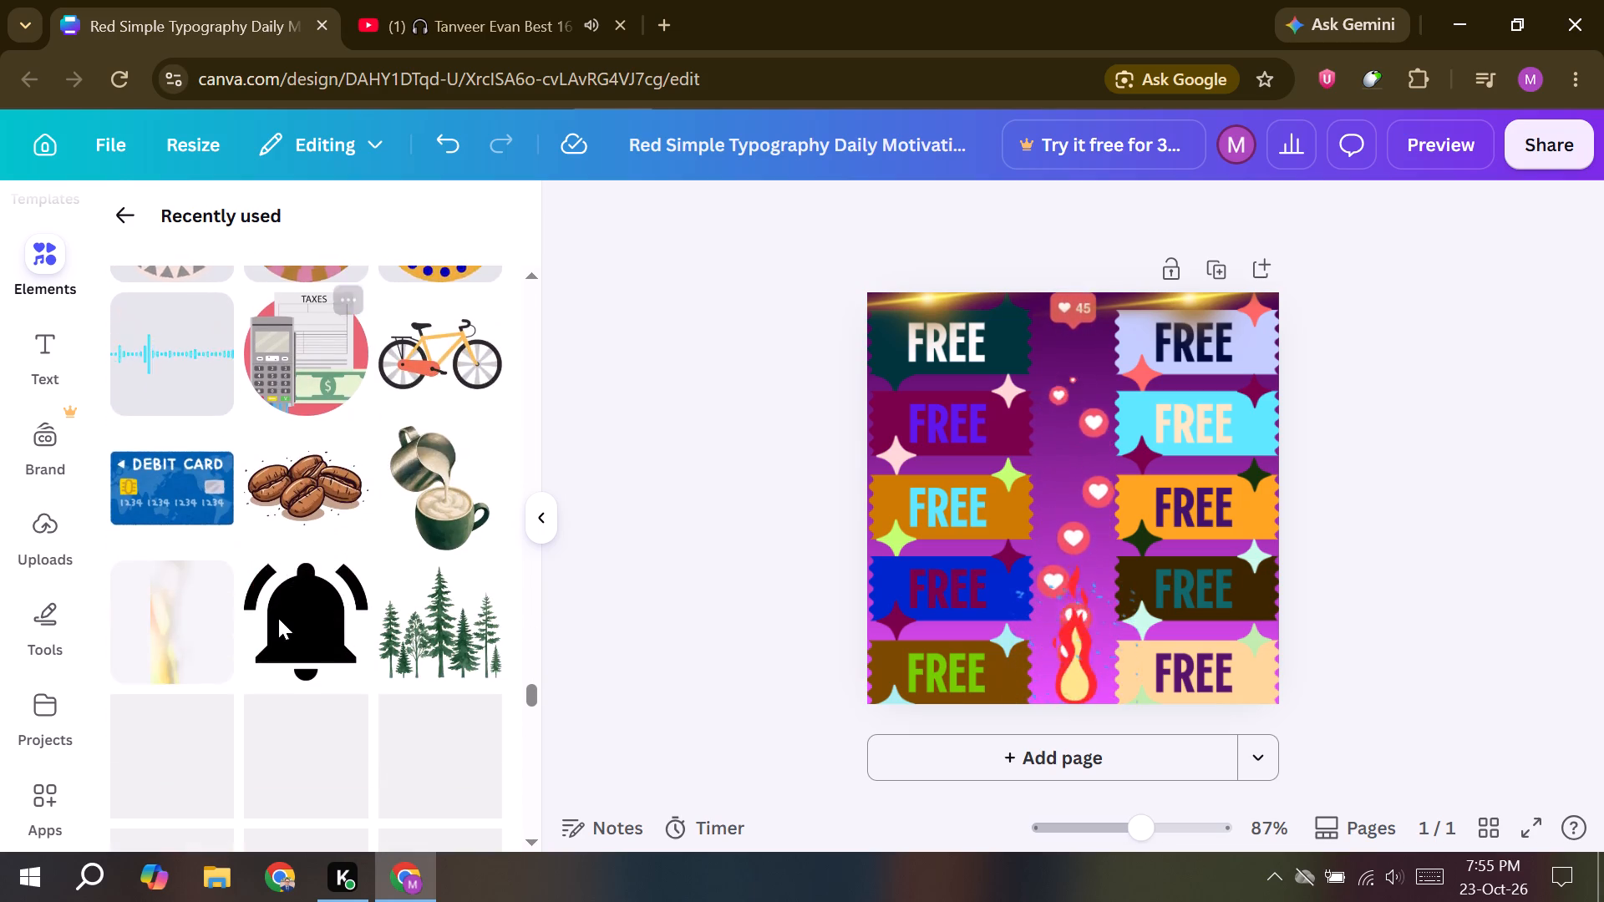
scroll(278, 618, down, 2)
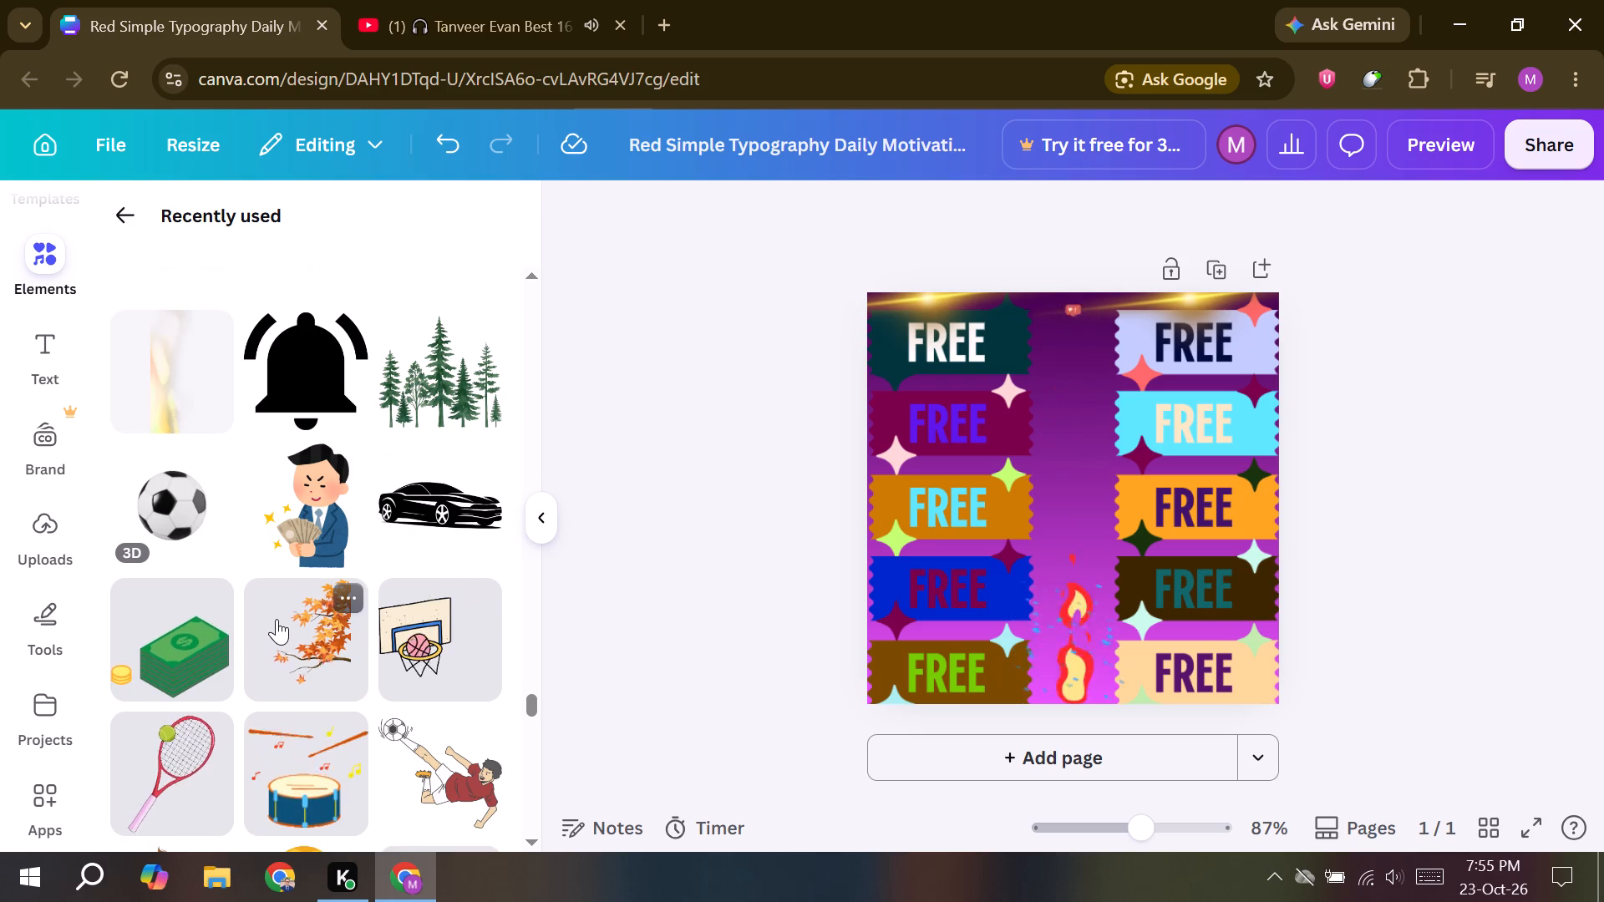
scroll(277, 619, down, 4)
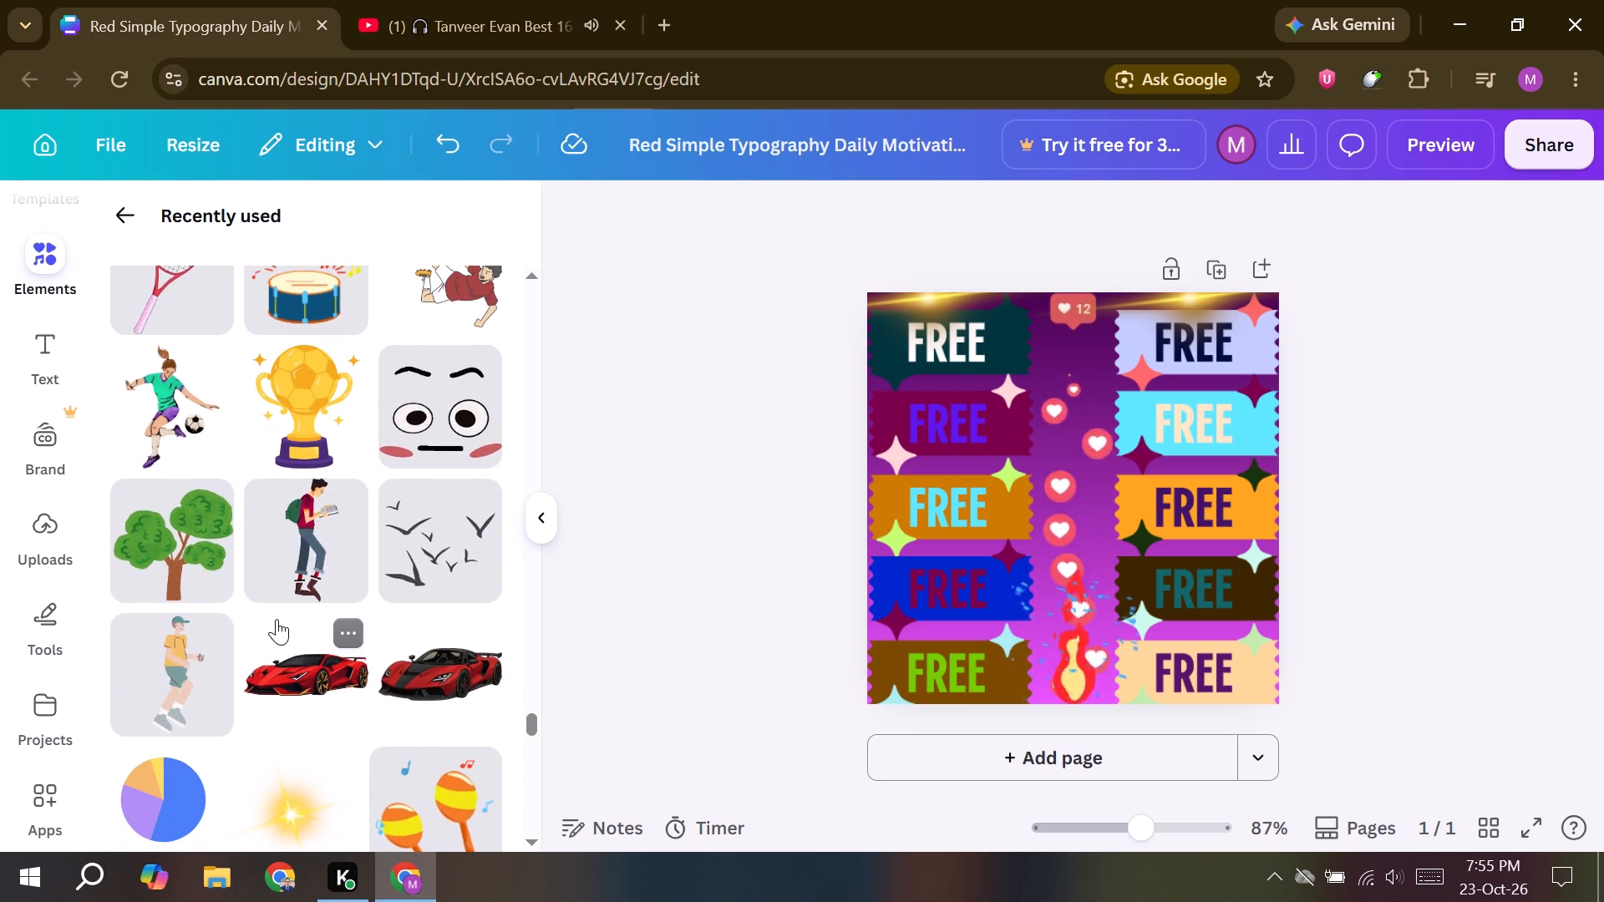
scroll(277, 619, down, 5)
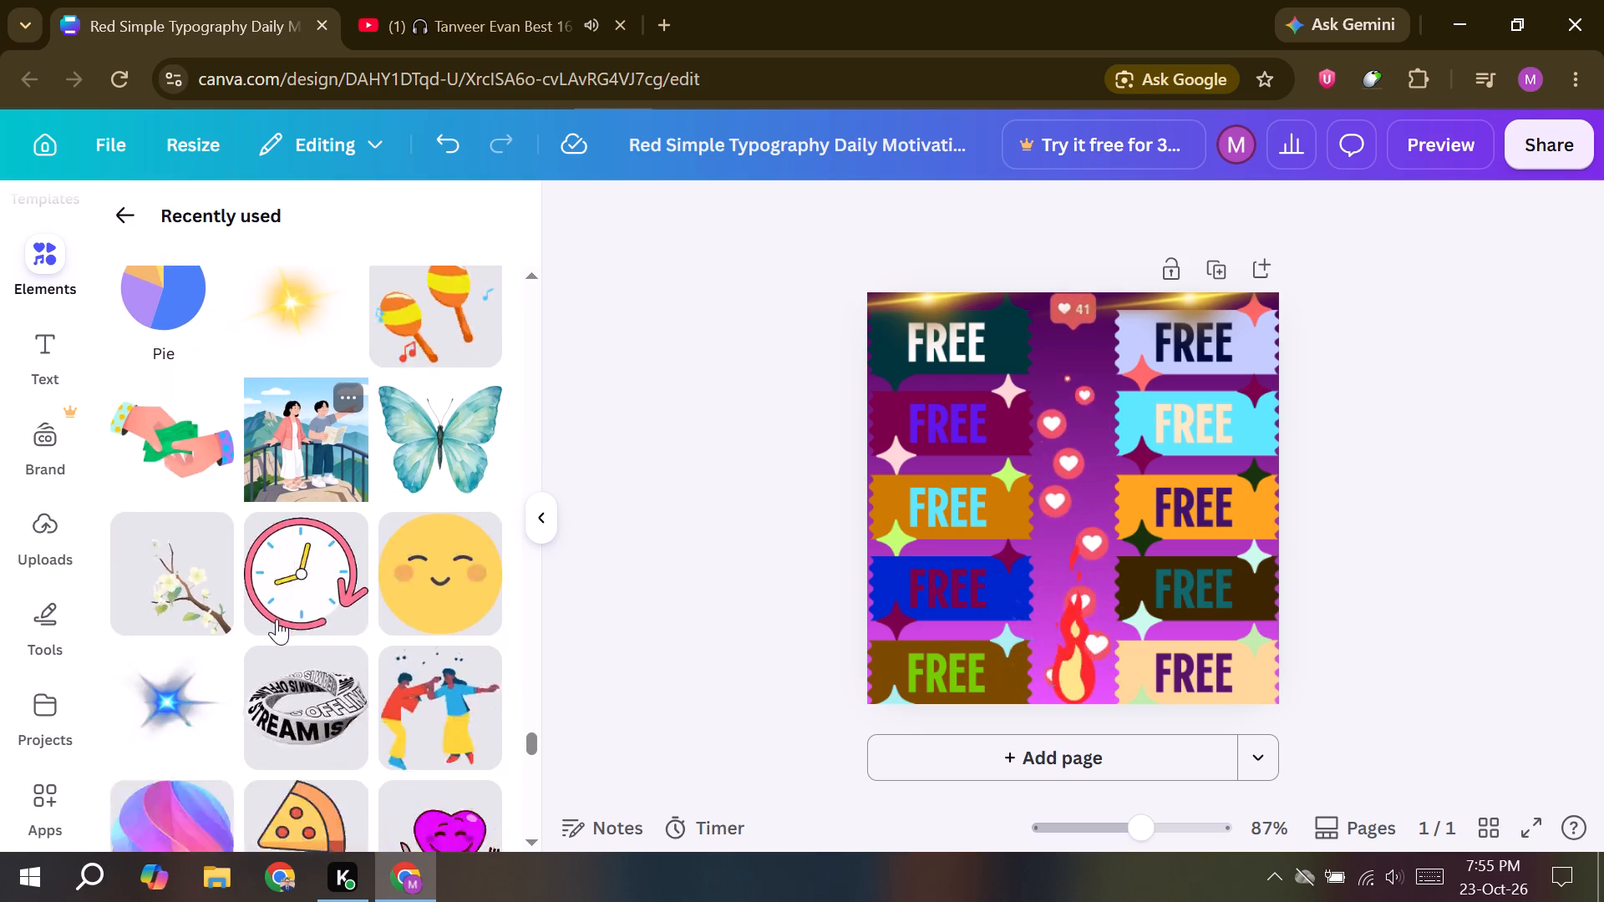
scroll(277, 619, down, 6)
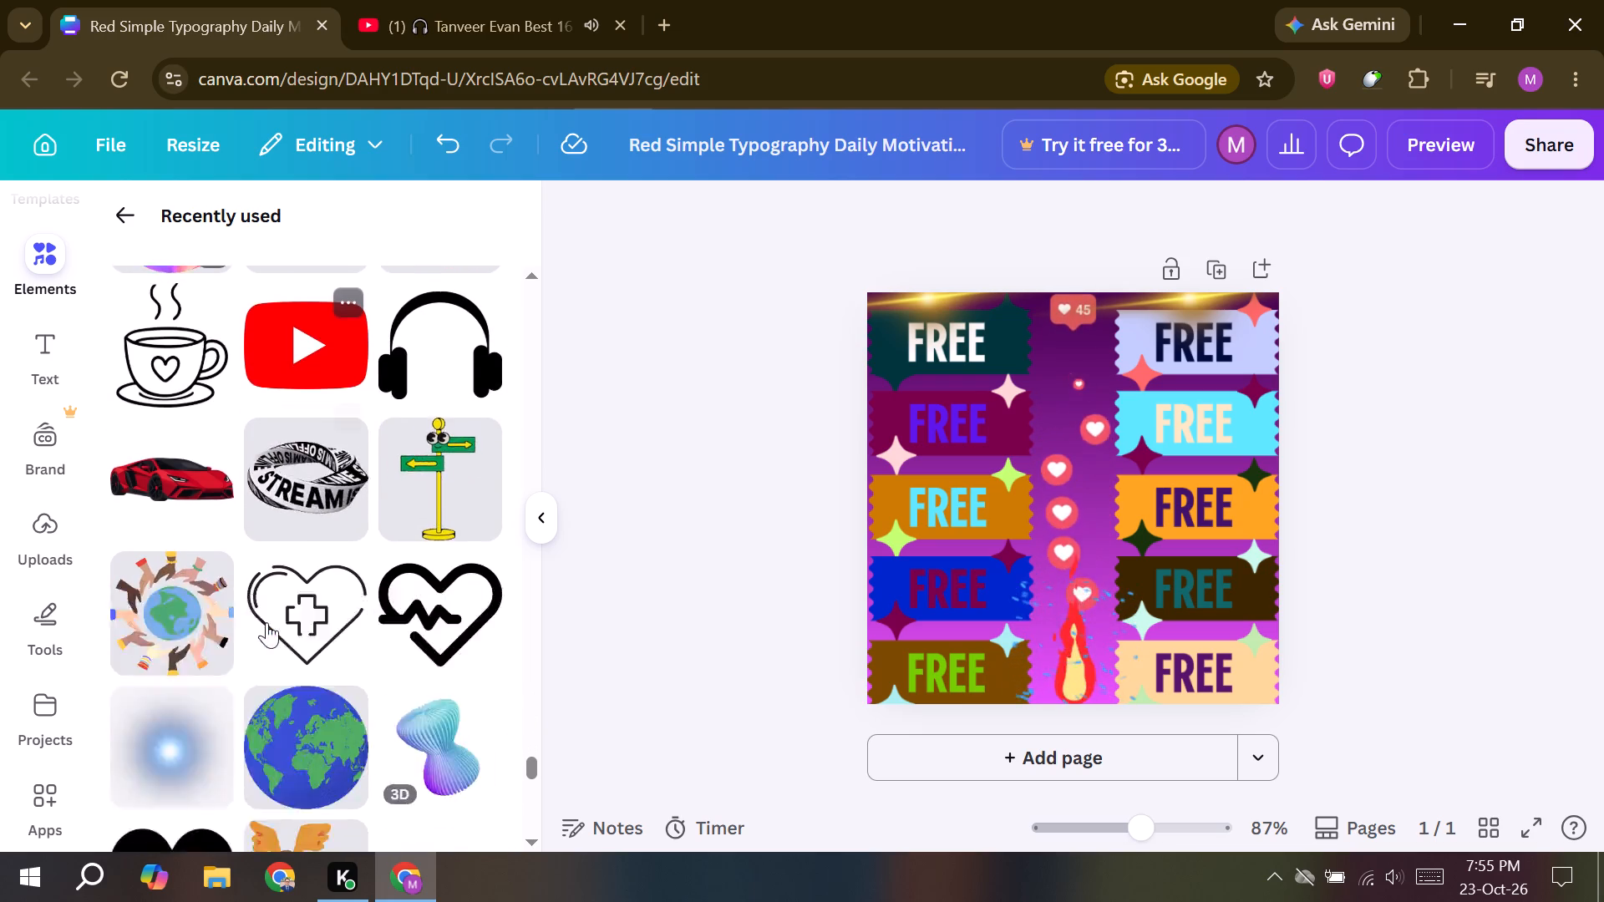
scroll(332, 505, up, 4)
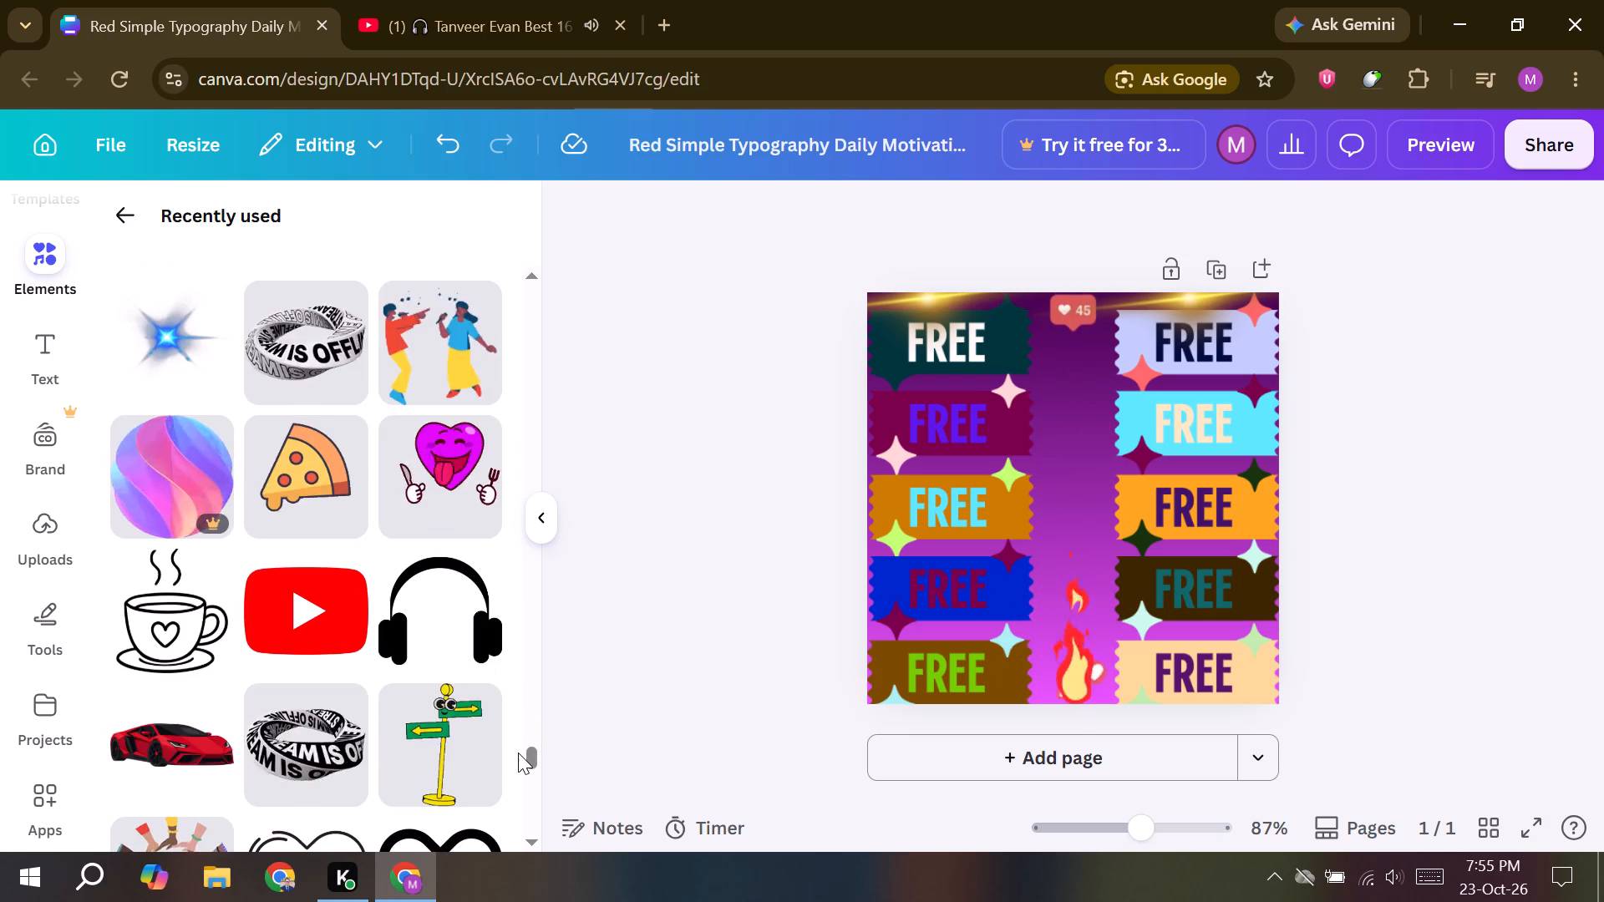
drag(526, 753, 528, 0)
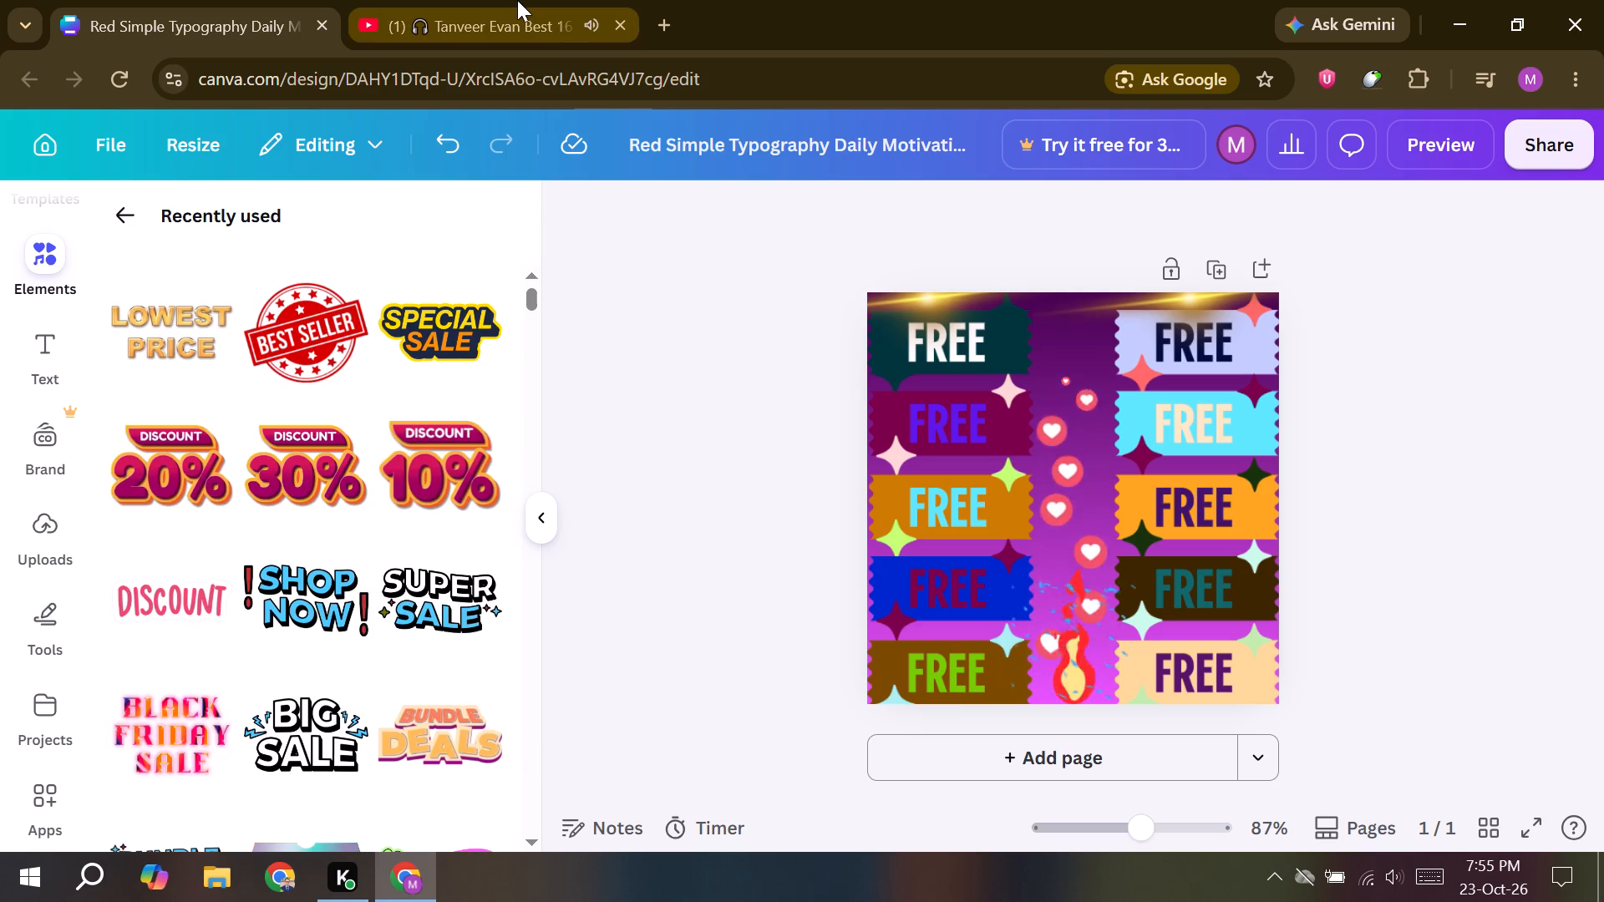
Add the yellow and navy GET OFFER sticker from the recently used elements and rotate it upright so it reads from bottom to top.
scroll(234, 423, down, 3)
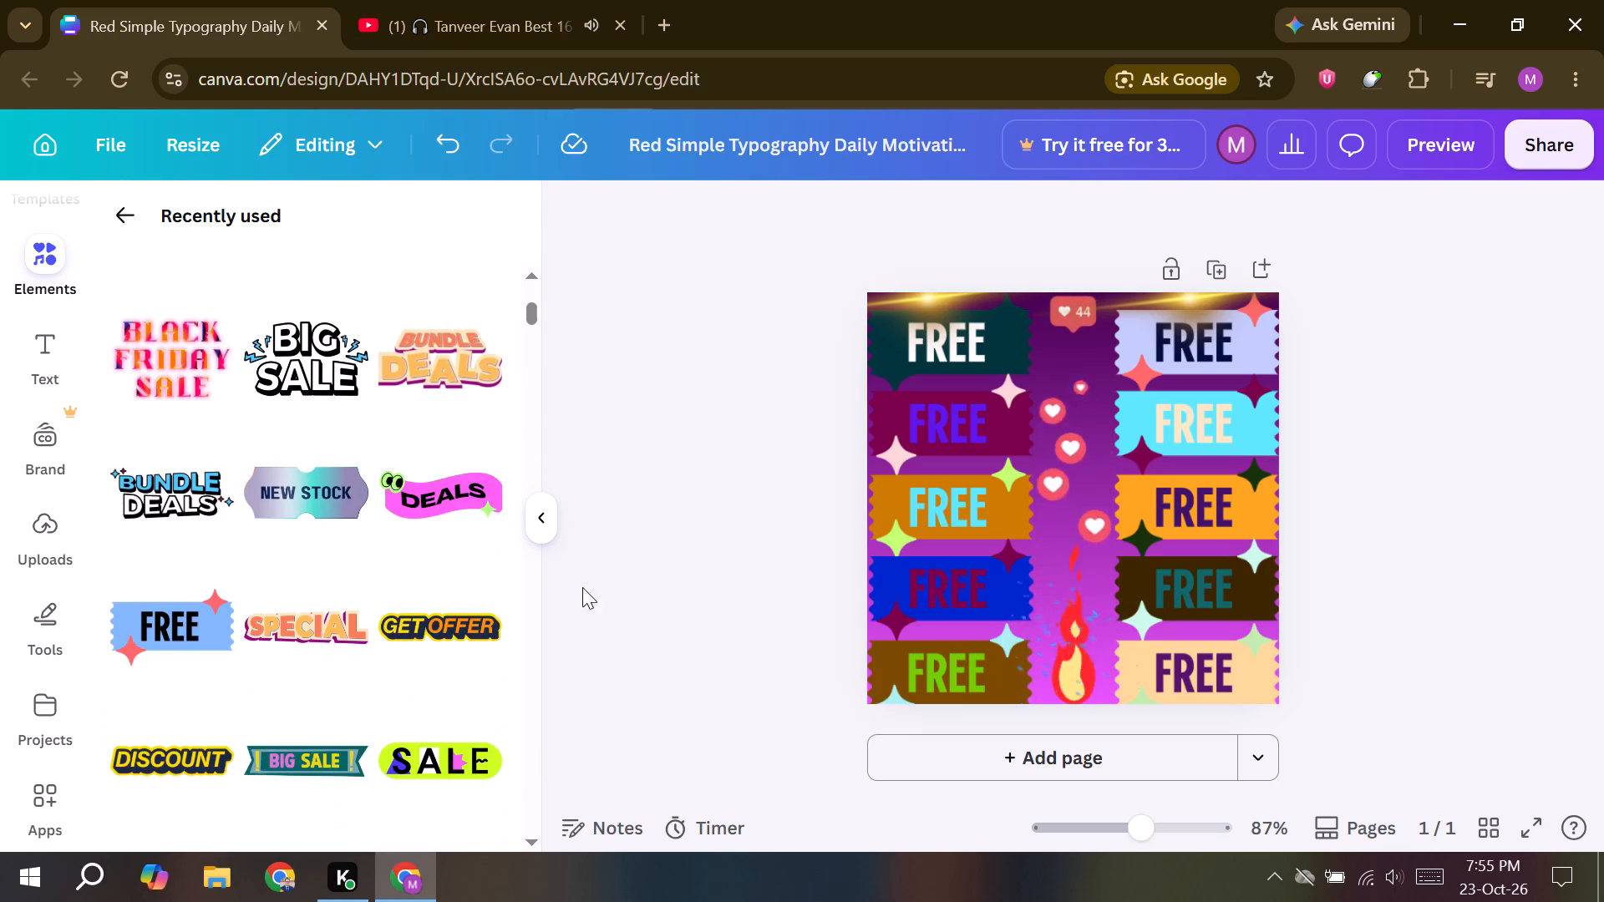
click(422, 629)
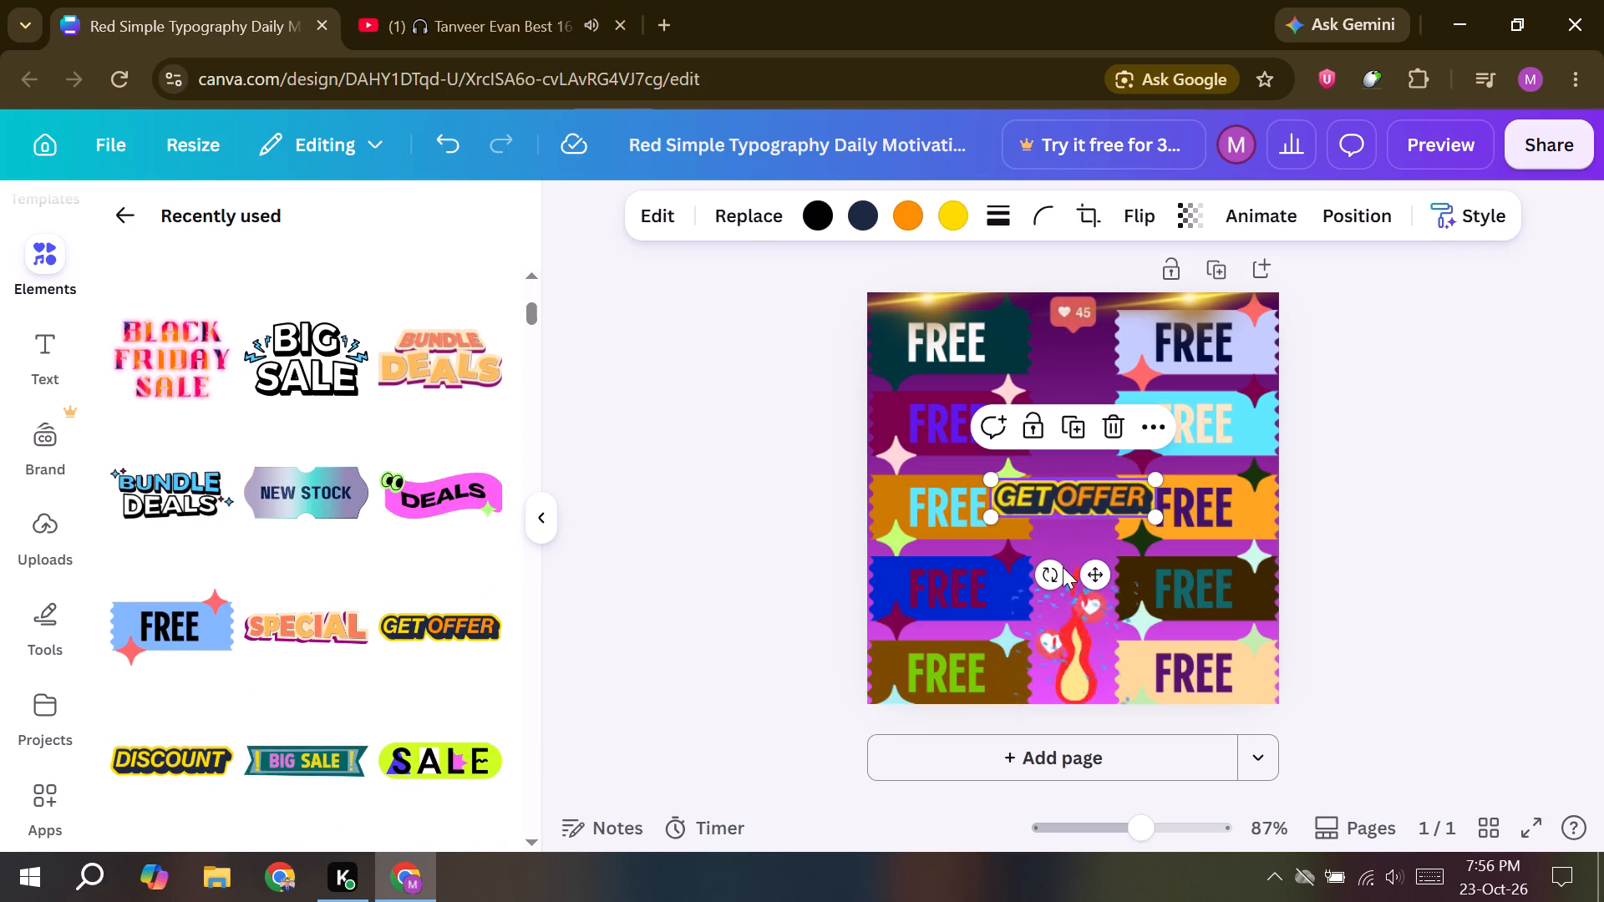
drag(1048, 575, 1131, 510)
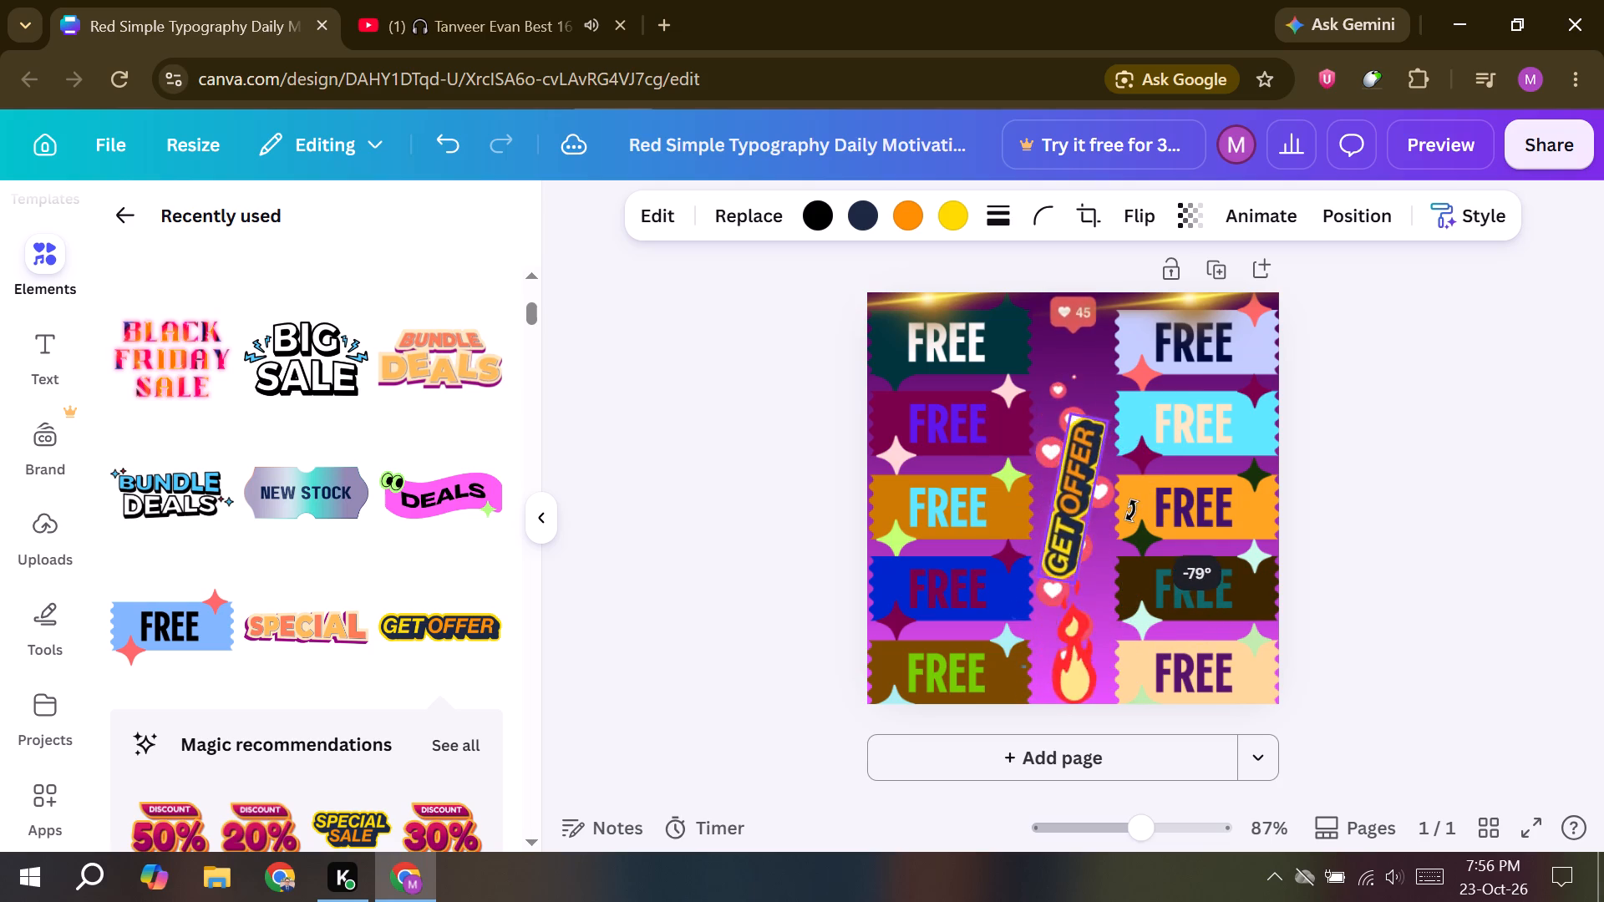
drag(1131, 510, 1126, 492)
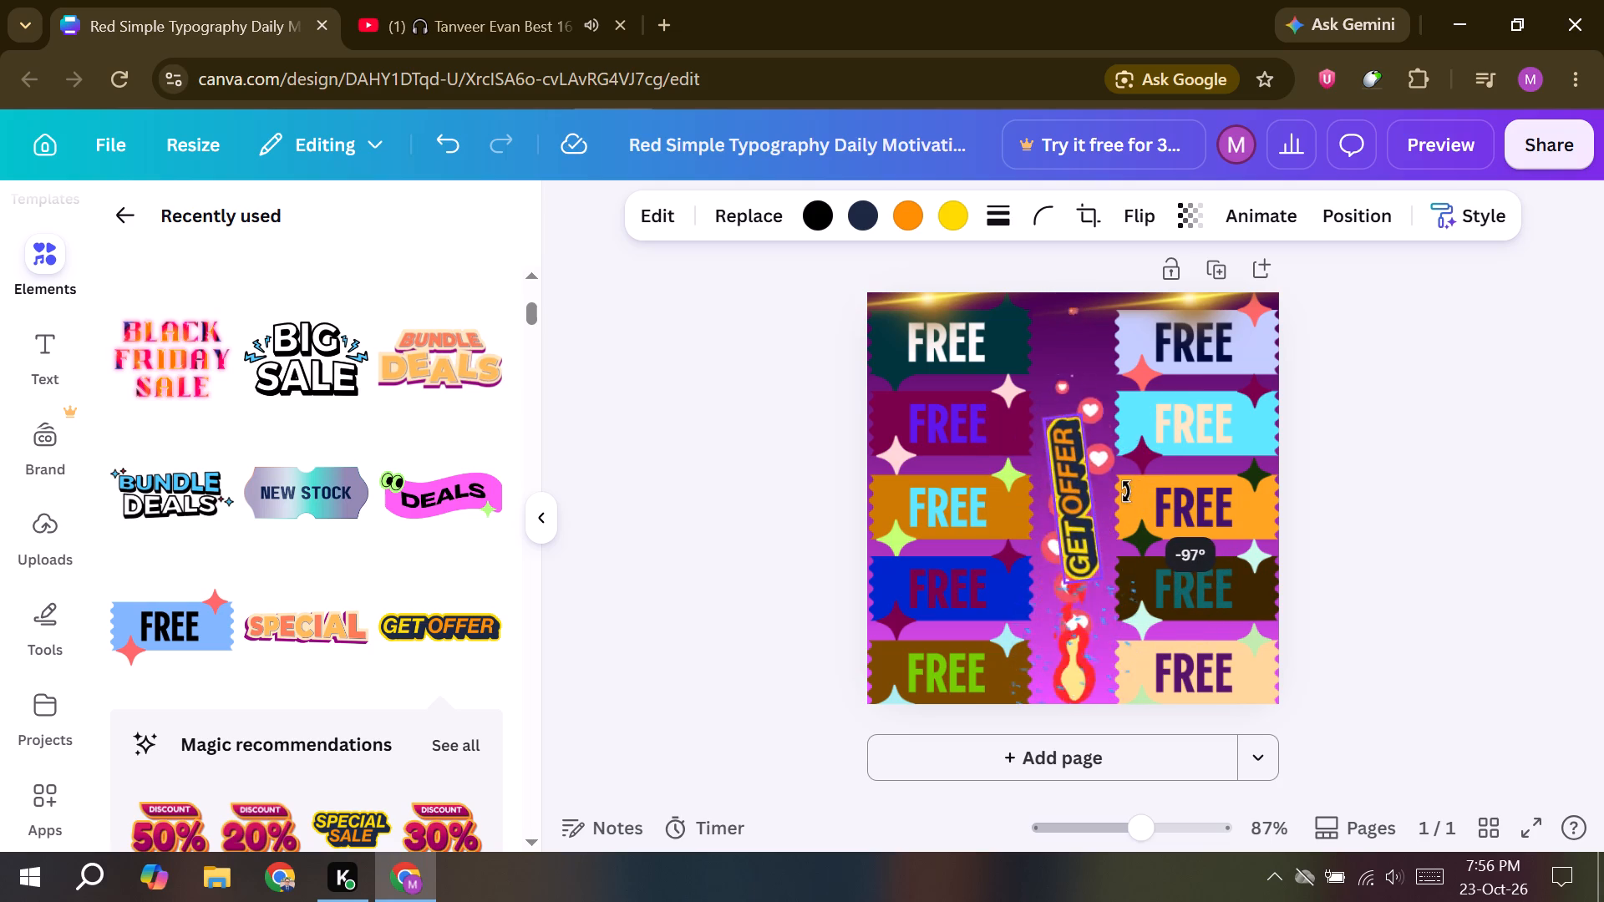
drag(1126, 492, 1123, 502)
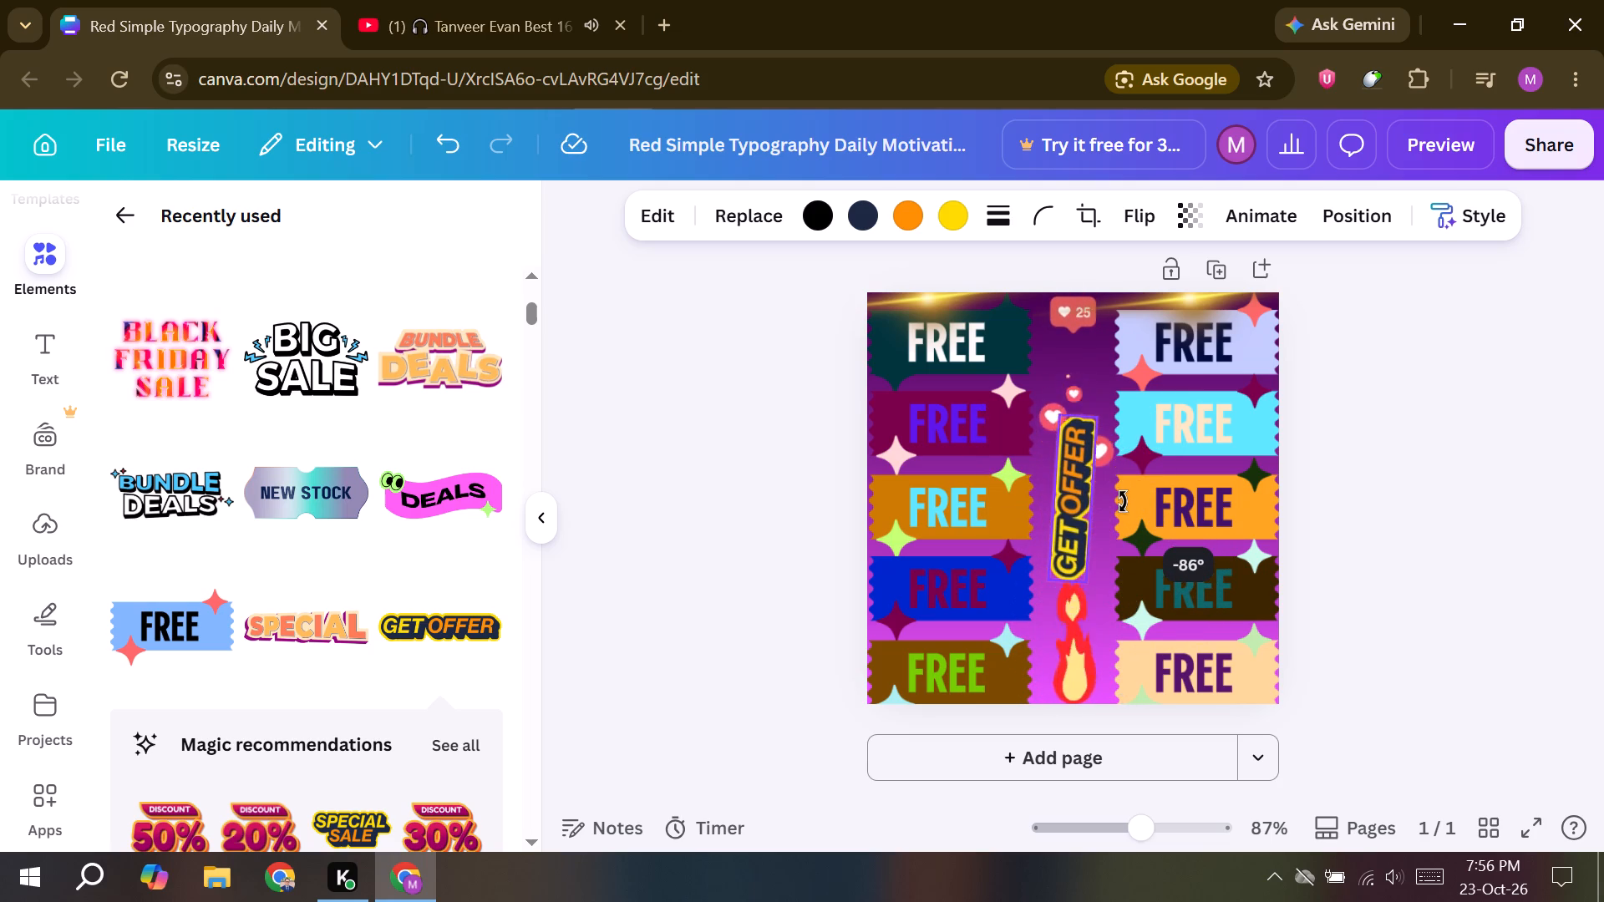
drag(1123, 502, 1129, 503)
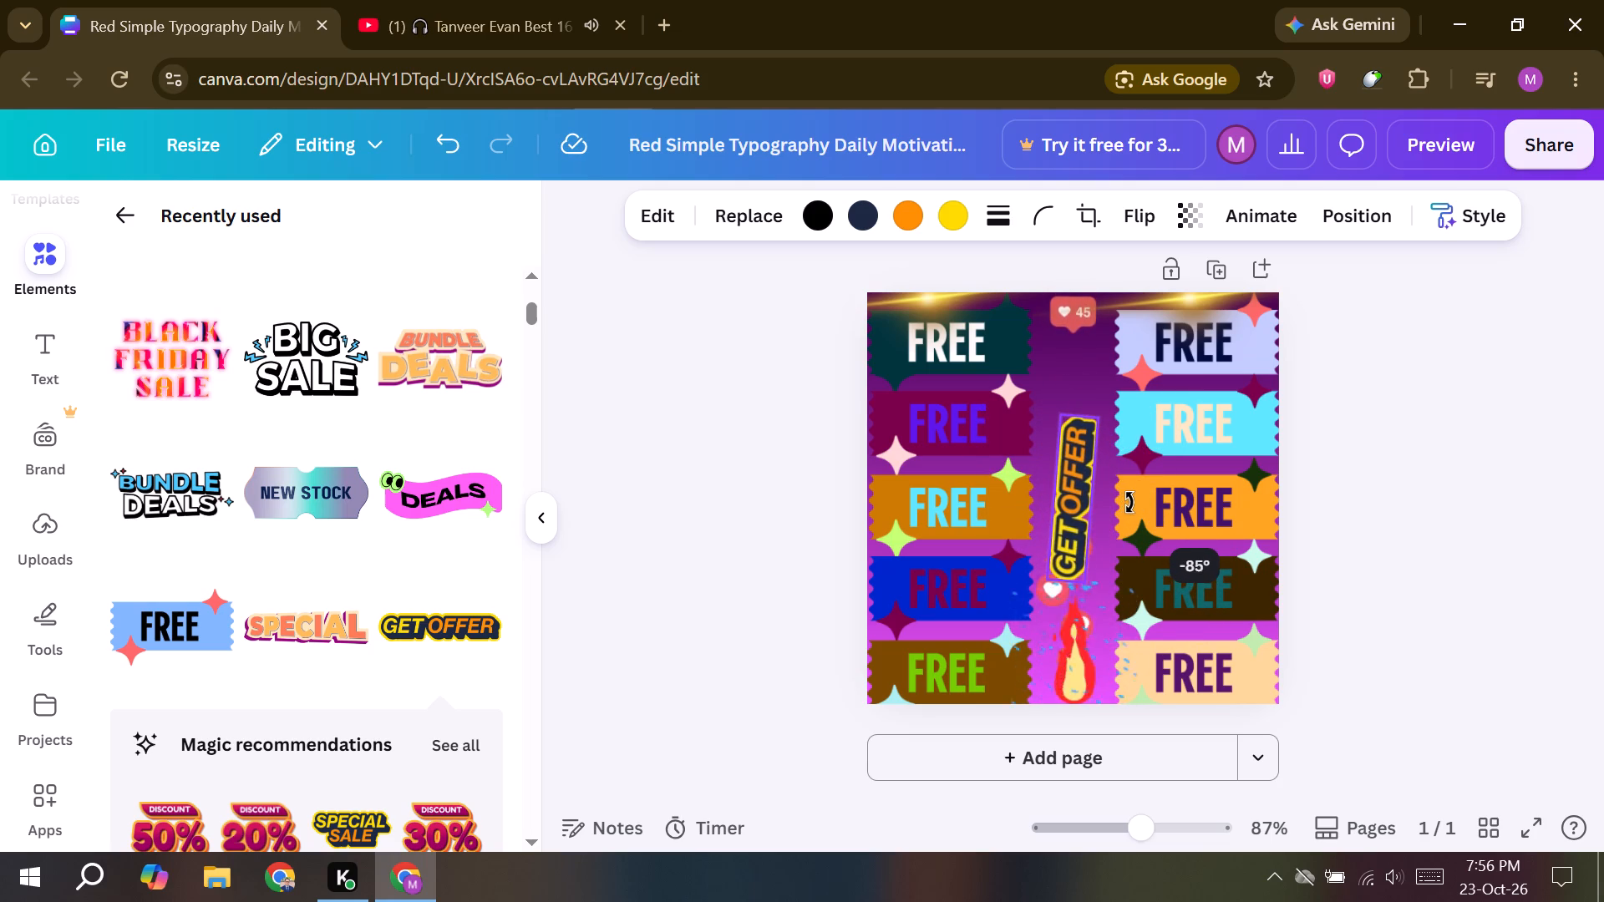
drag(1129, 503, 1137, 500)
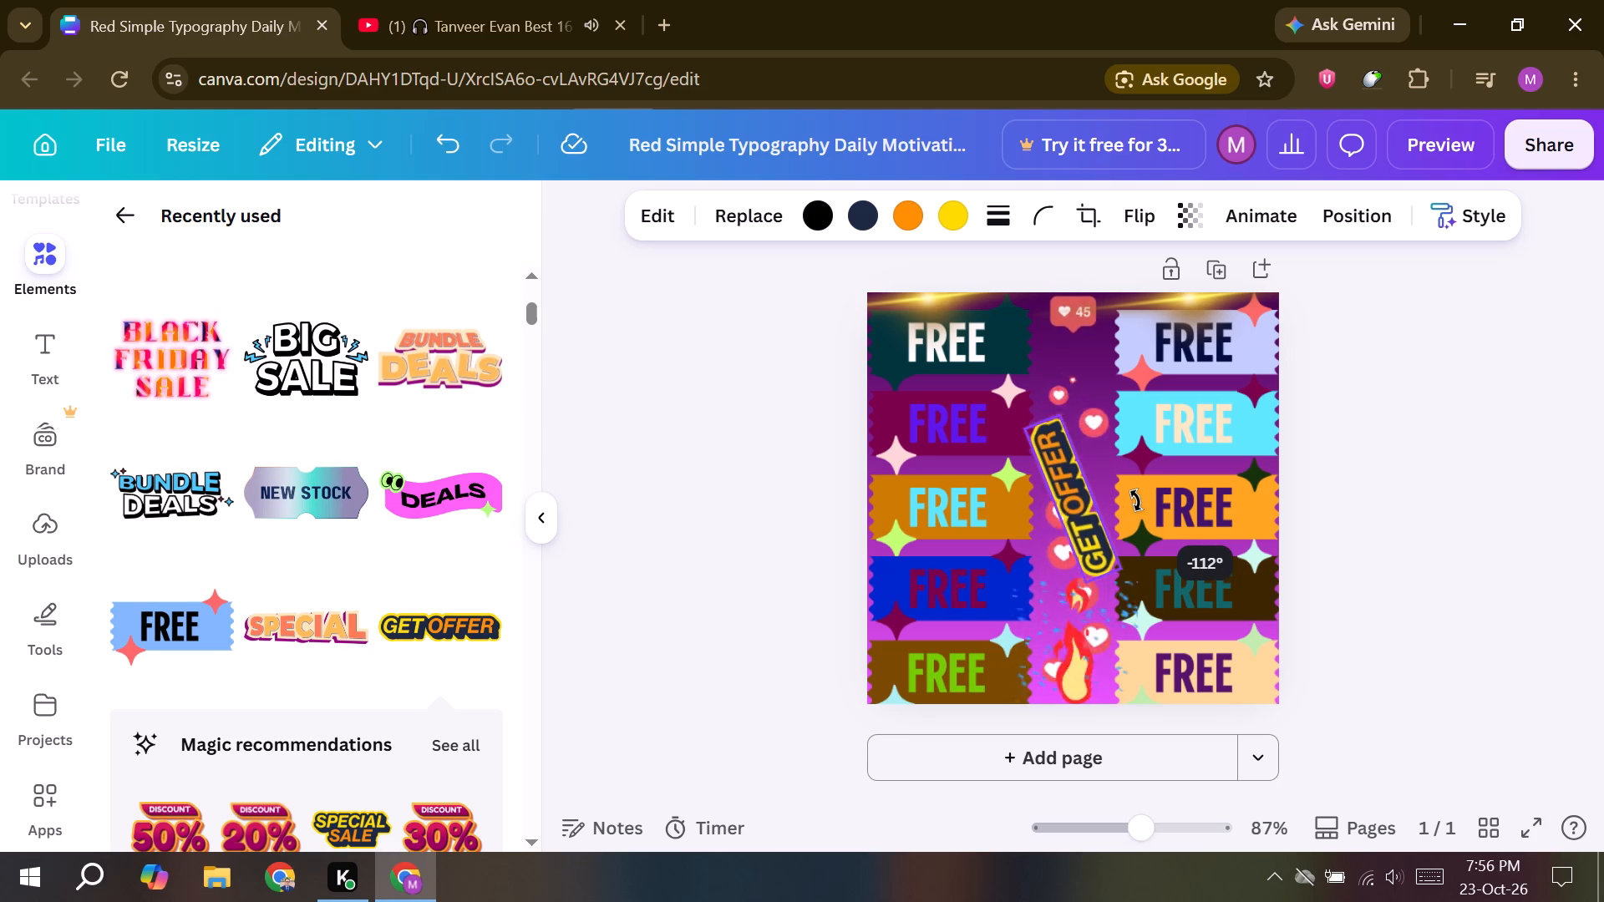
drag(1137, 500, 1130, 502)
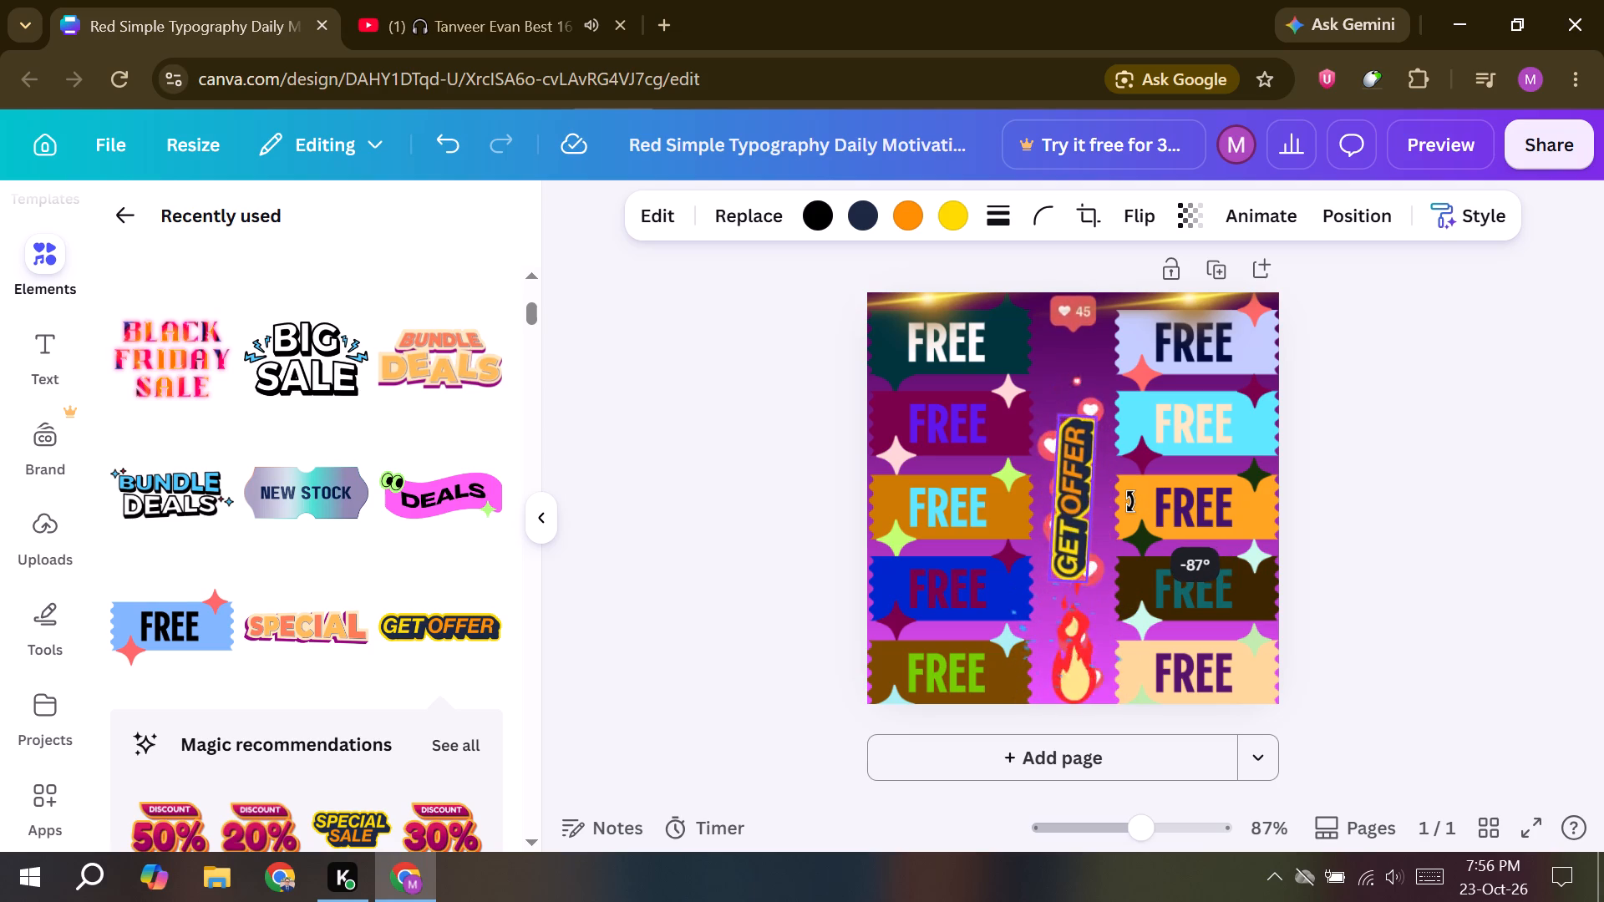
drag(1130, 502, 1133, 499)
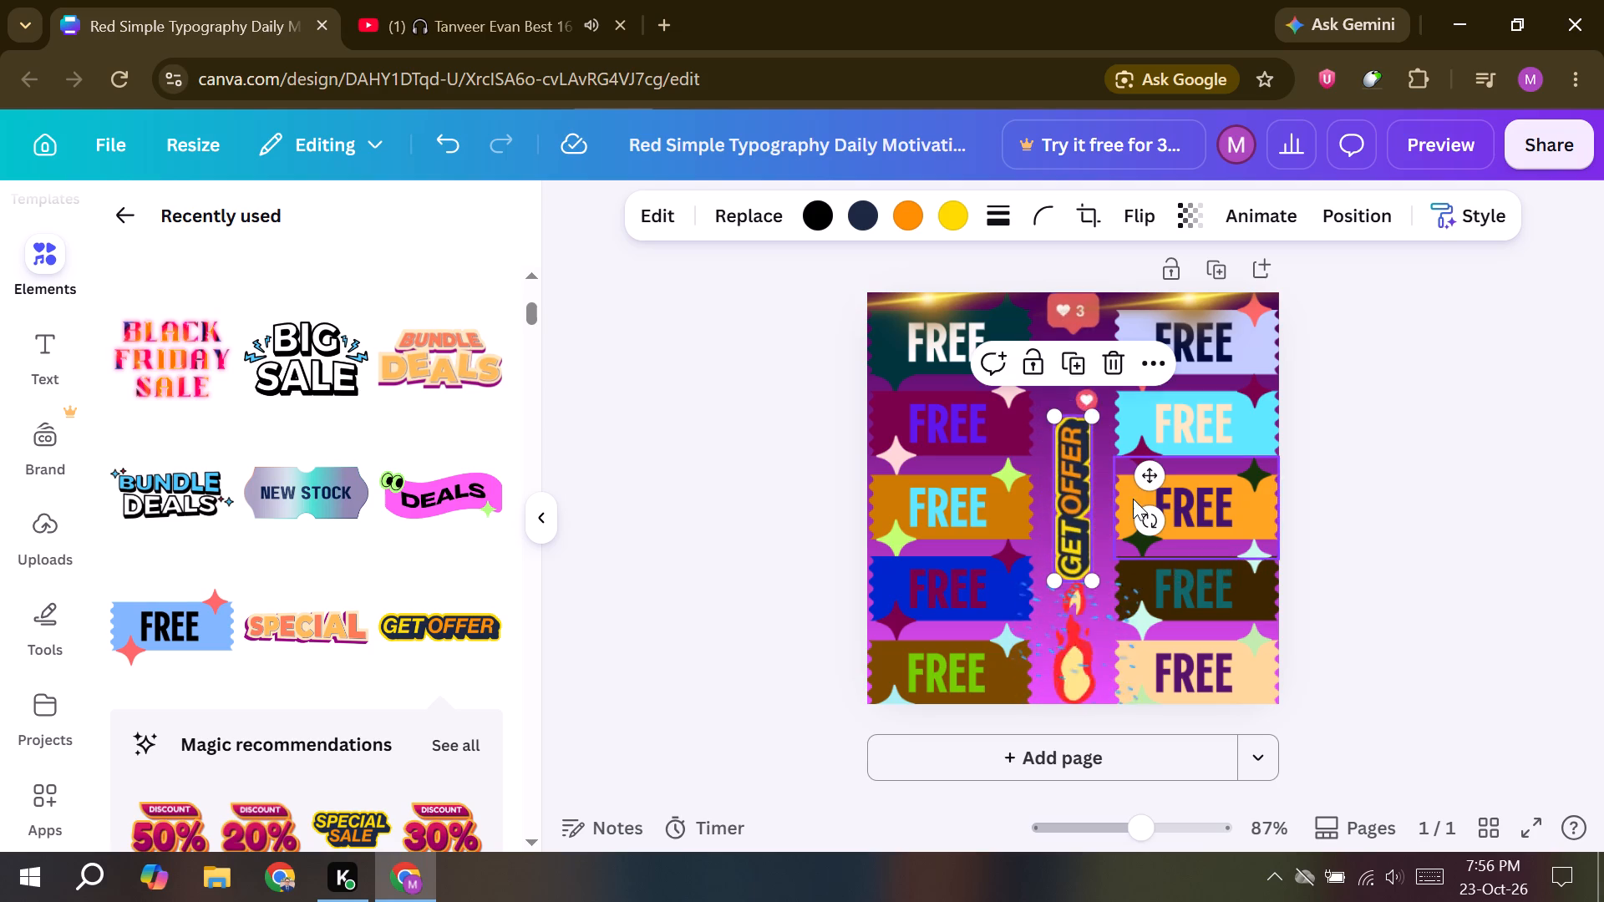
Shrink the vertical GET OFFER sticker and place it in the middle gap beside the top-row right FREE sticker, below the golden flare.
drag(1073, 489, 1050, 609)
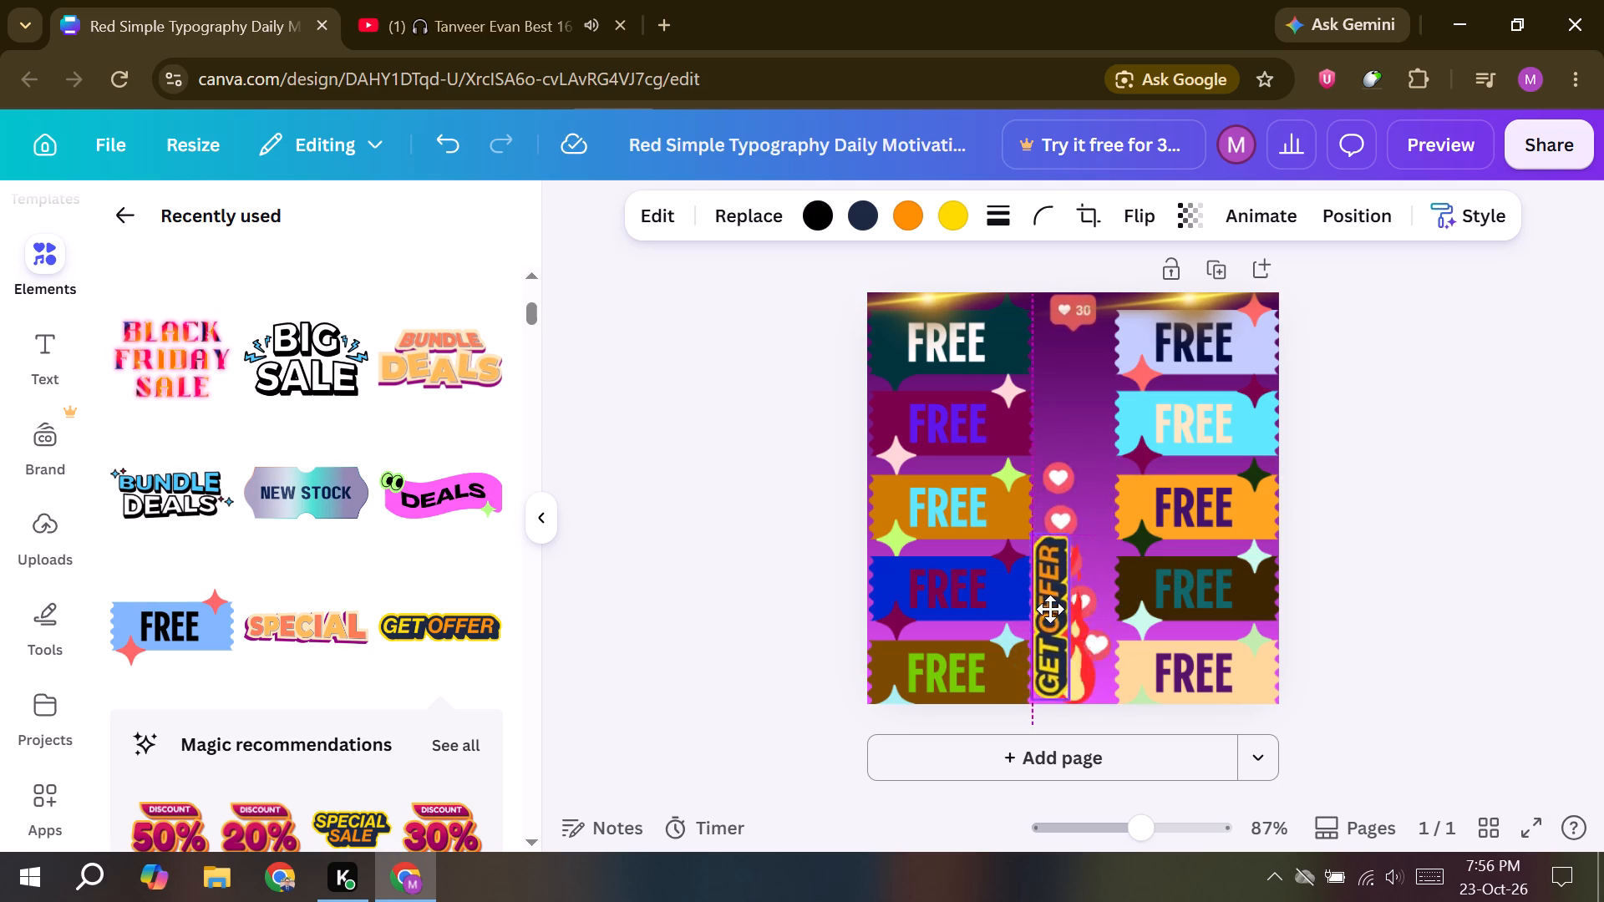
drag(1050, 609, 1255, 600)
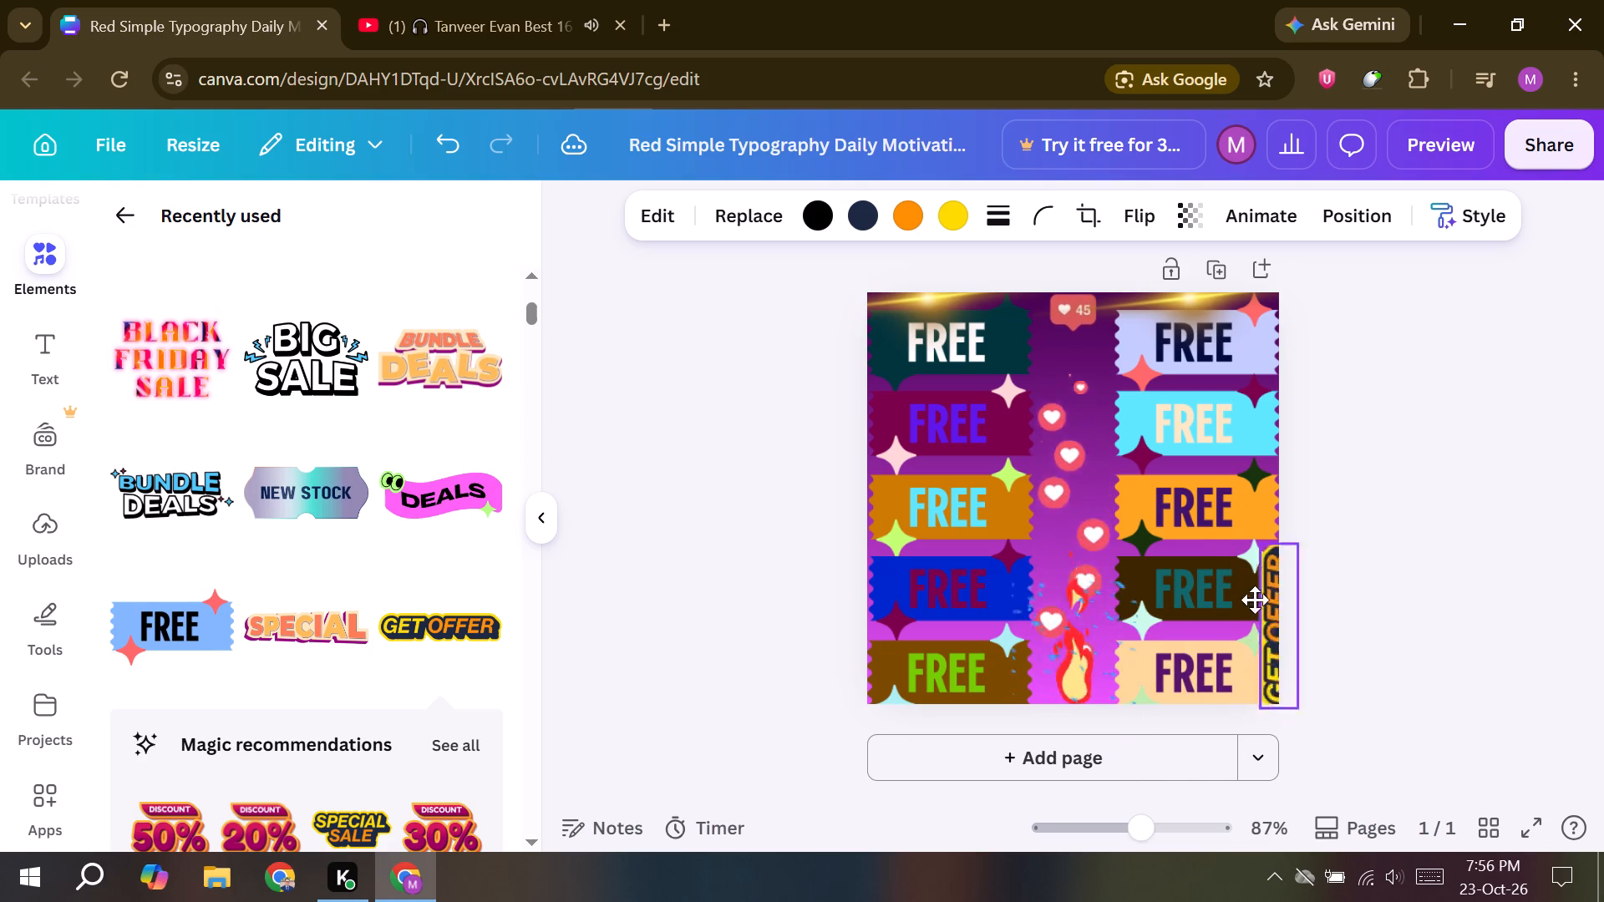
drag(1255, 600, 1237, 586)
drag(1221, 678, 1222, 667)
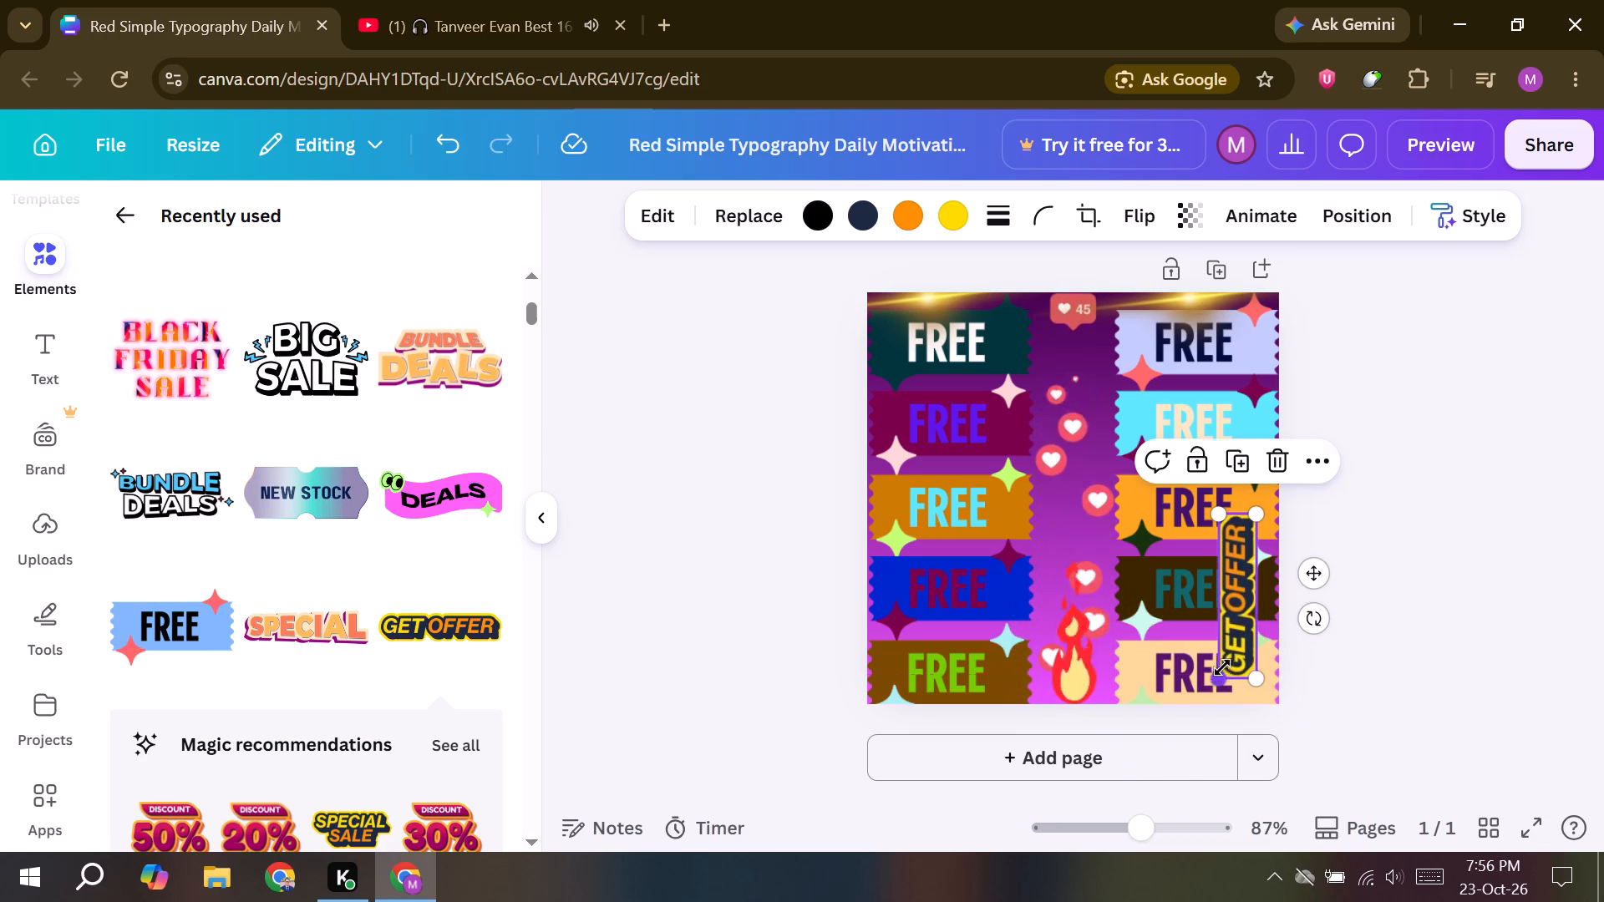
drag(1222, 667, 1246, 626)
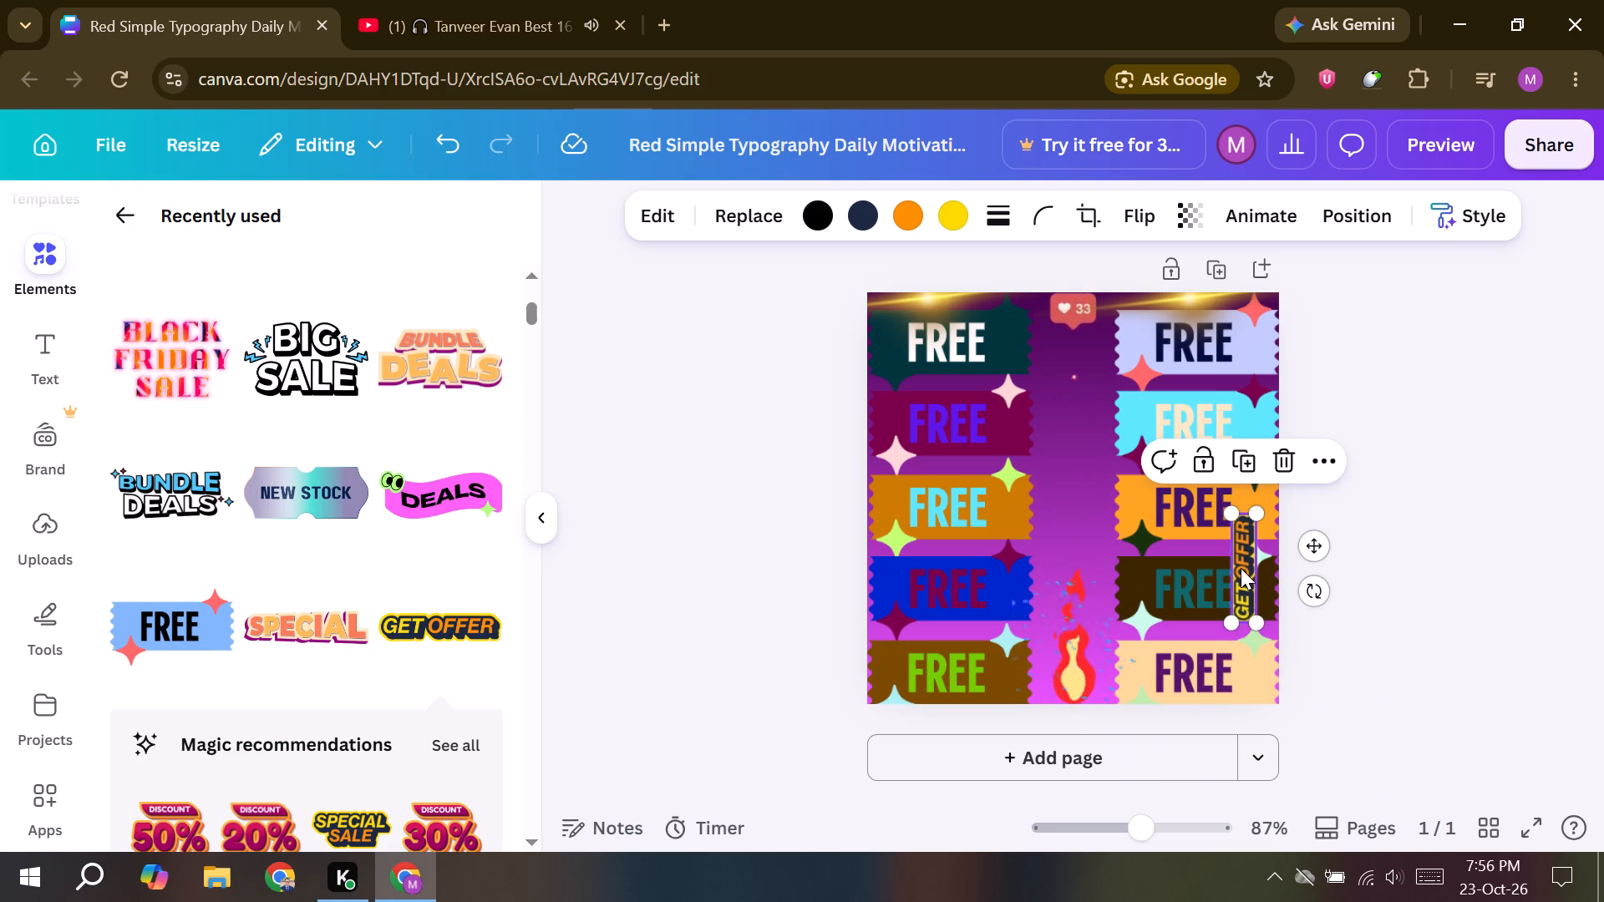
drag(1241, 568, 1094, 369)
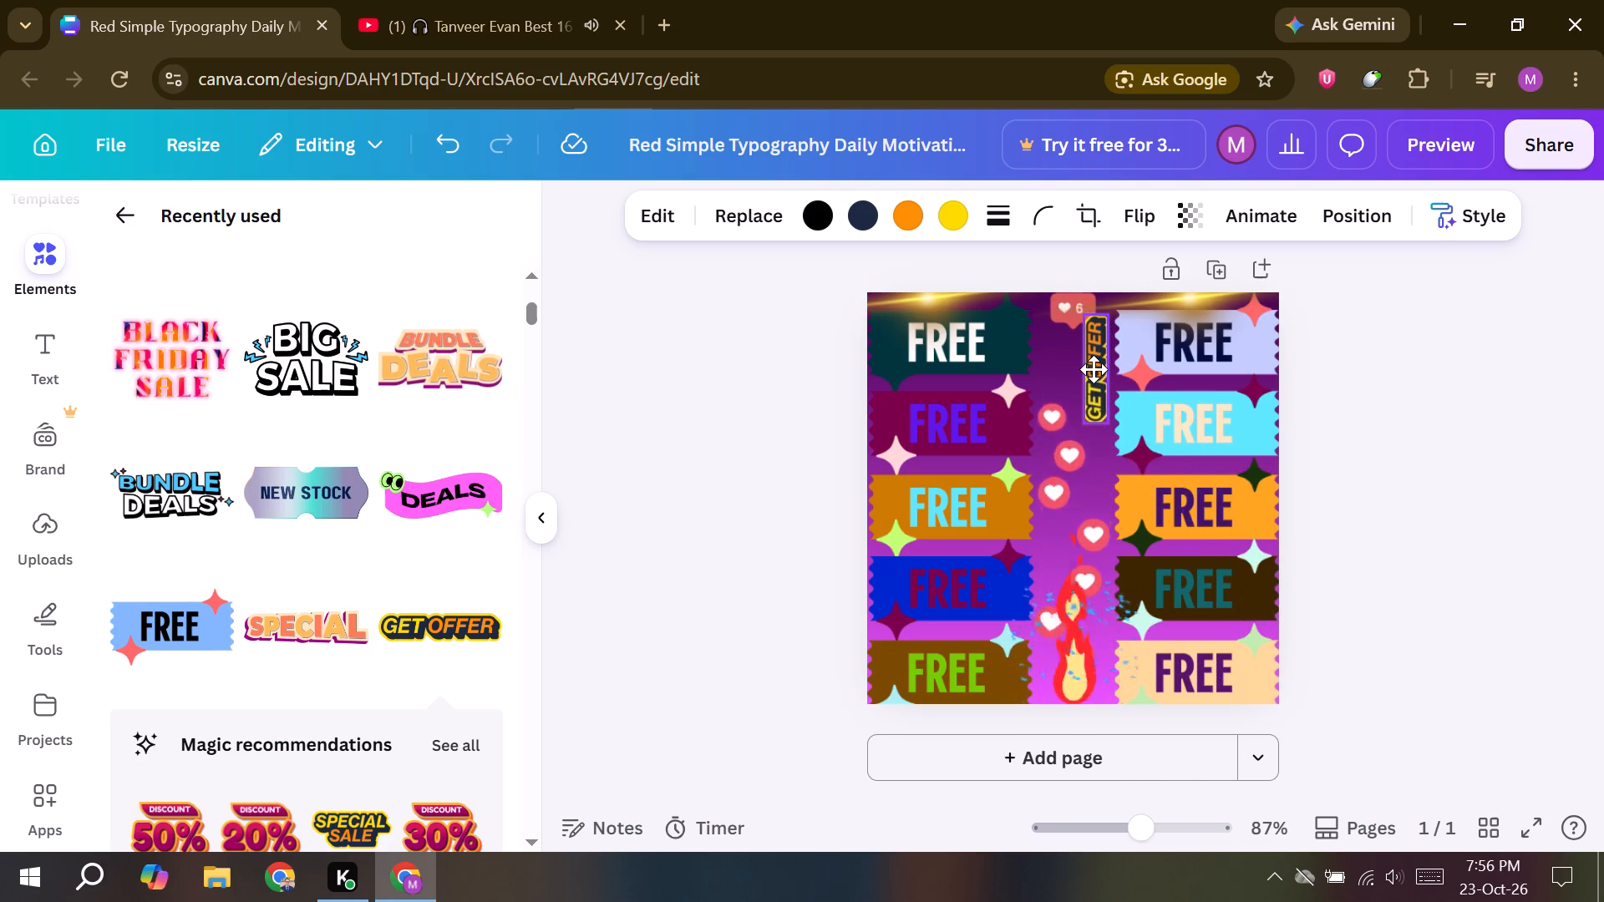
drag(1094, 369, 1099, 374)
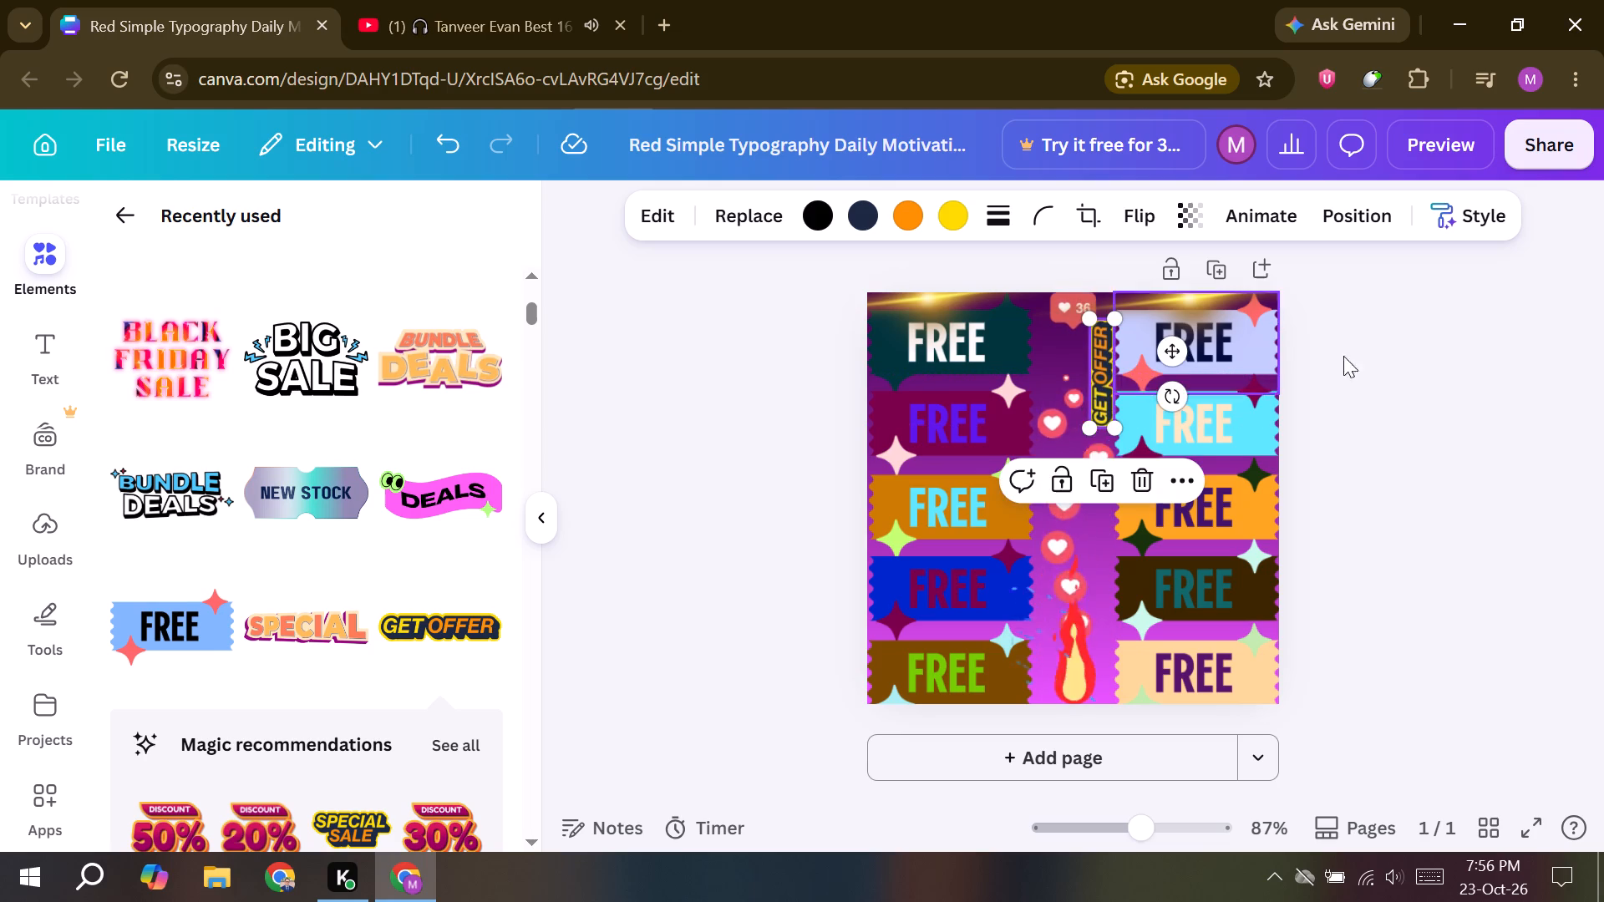
click(1406, 347)
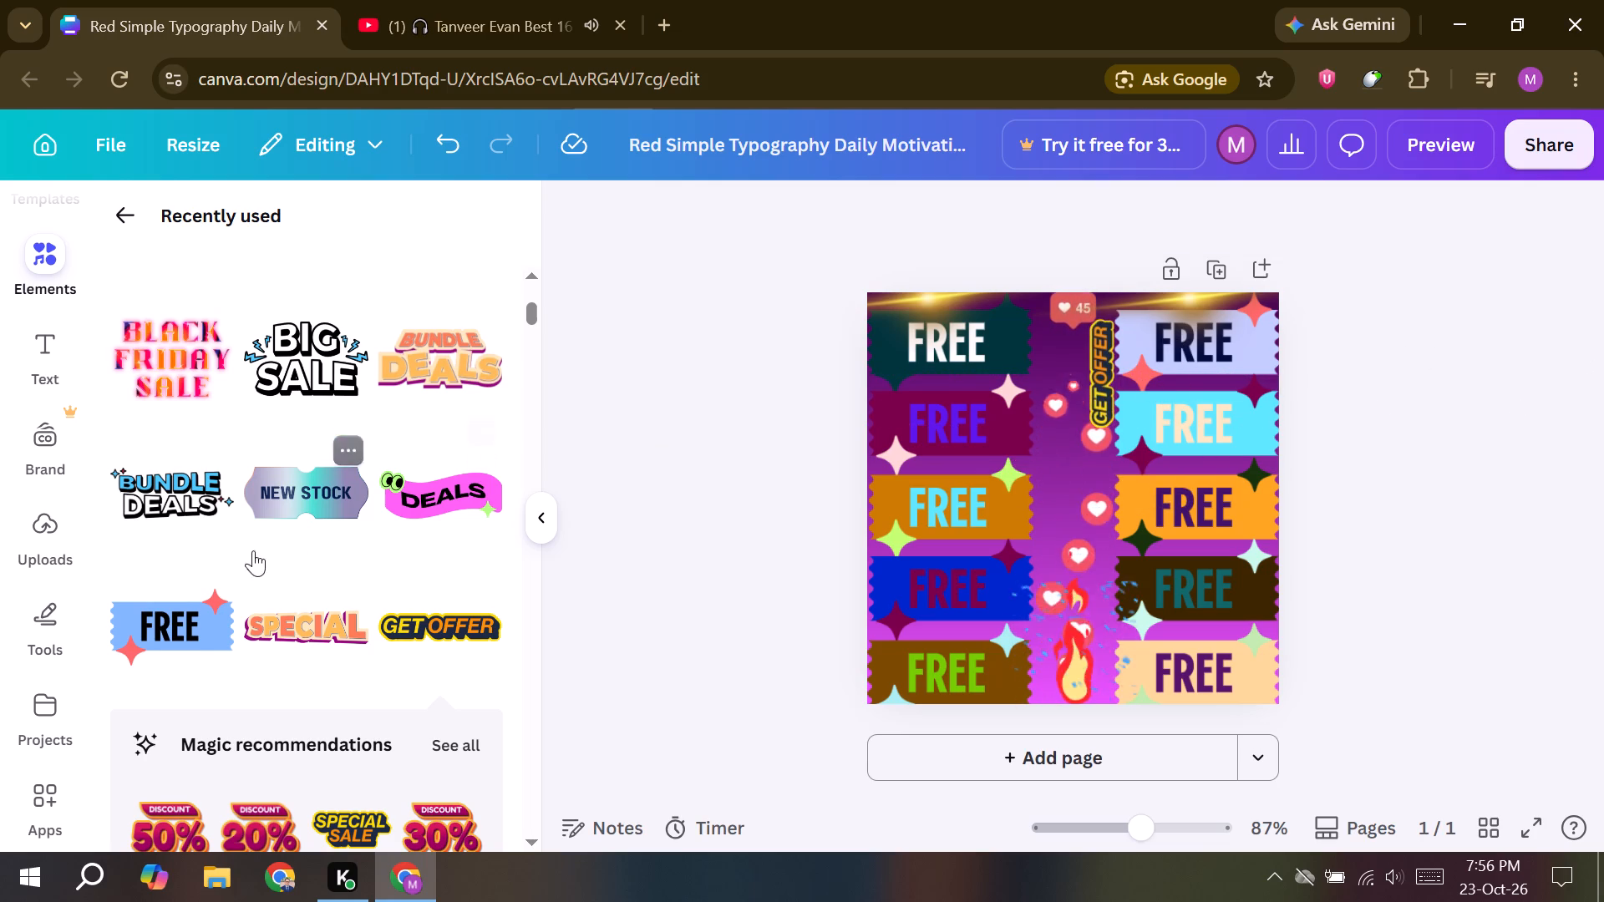
Add the animated white smoke swirl from the recently used elements, rotate it upright, and place it in the middle gap above the flame.
scroll(297, 627, down, 5)
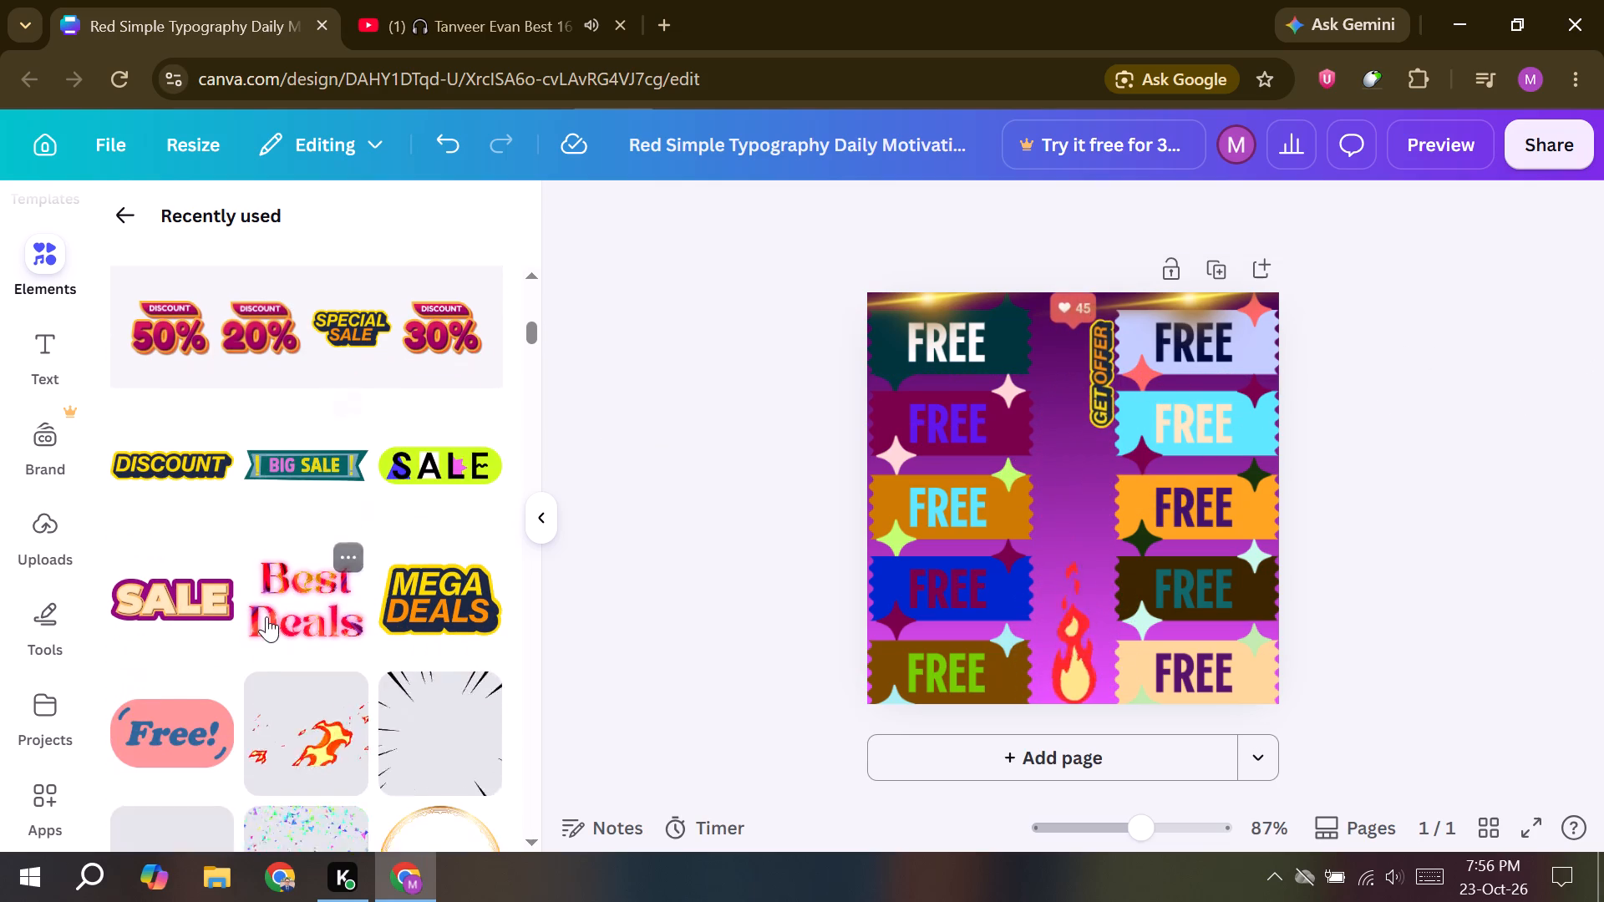
scroll(266, 616, down, 1)
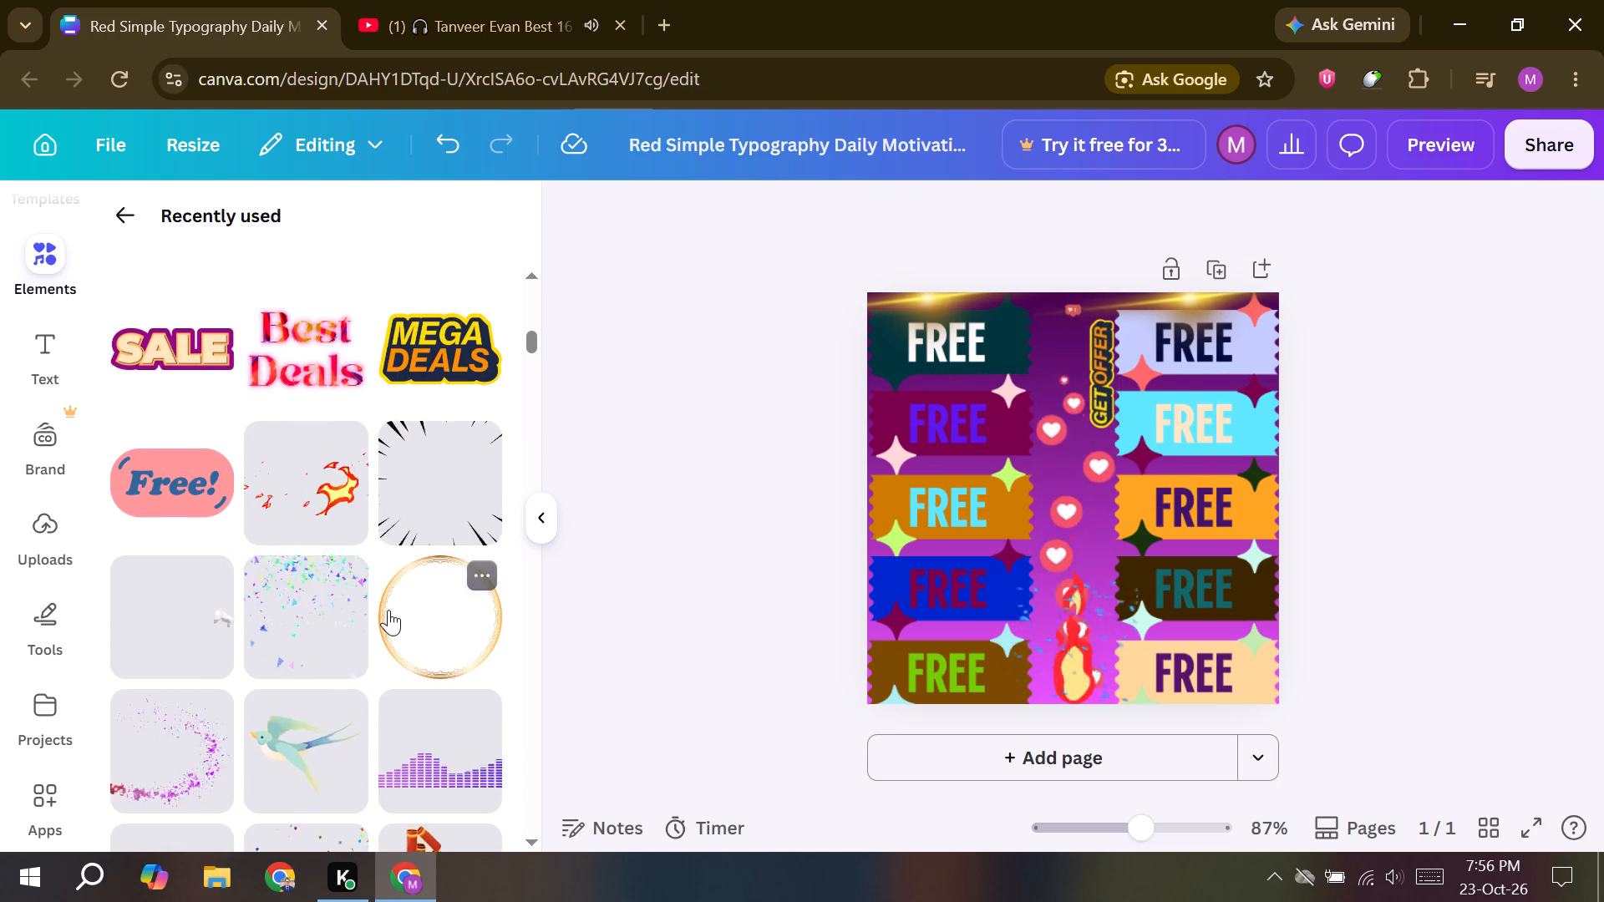
click(191, 651)
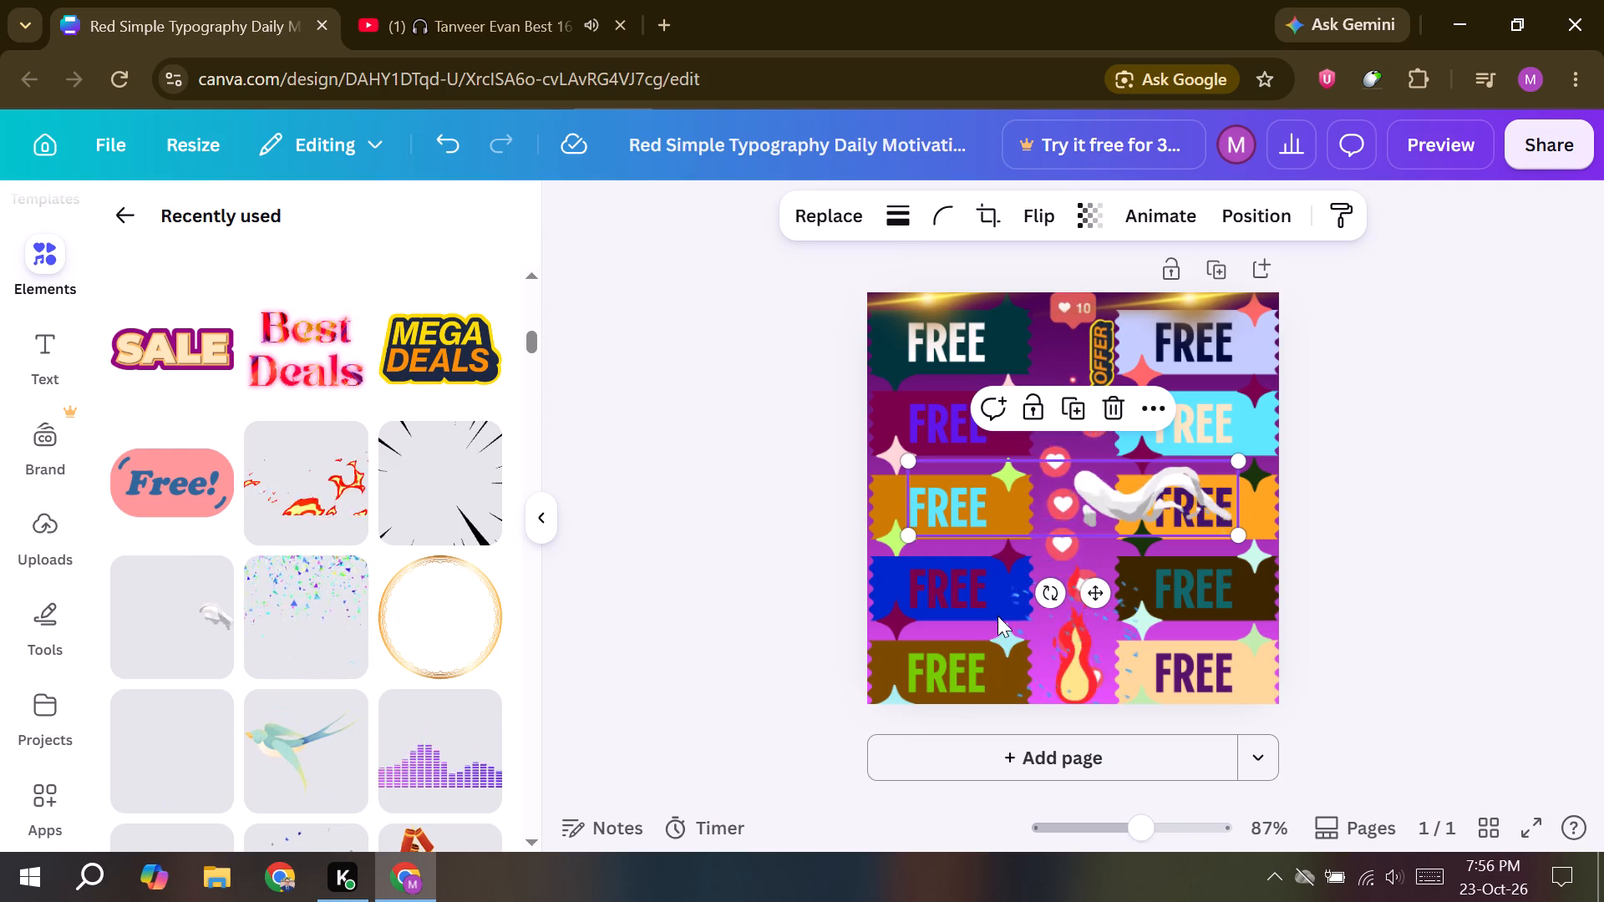
drag(1039, 595, 1155, 509)
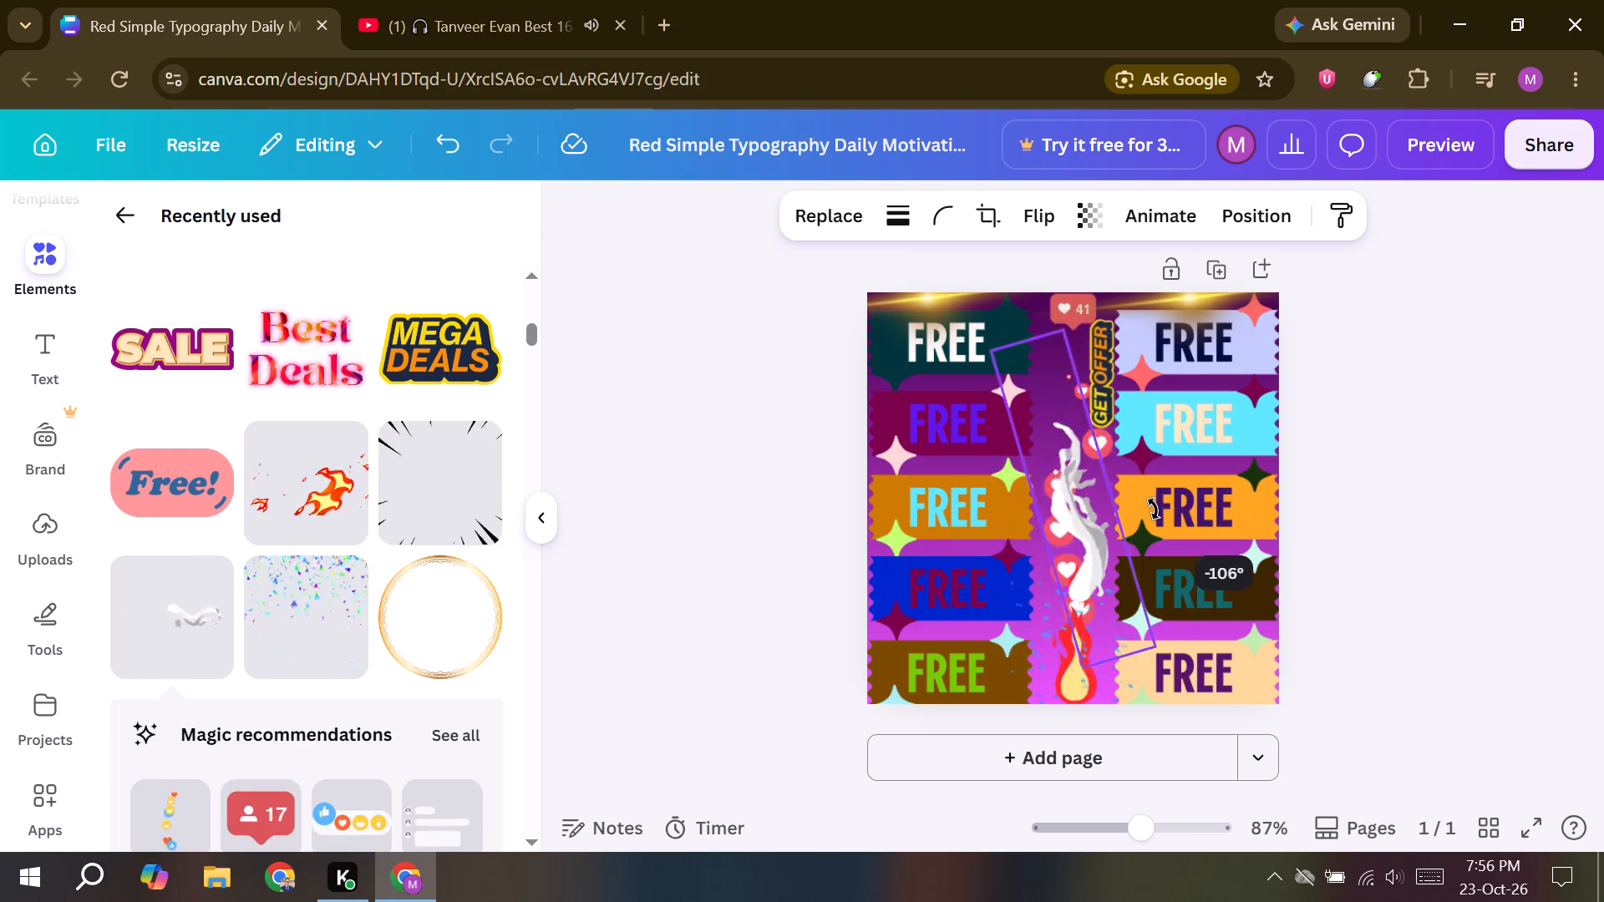
drag(1155, 509, 1137, 531)
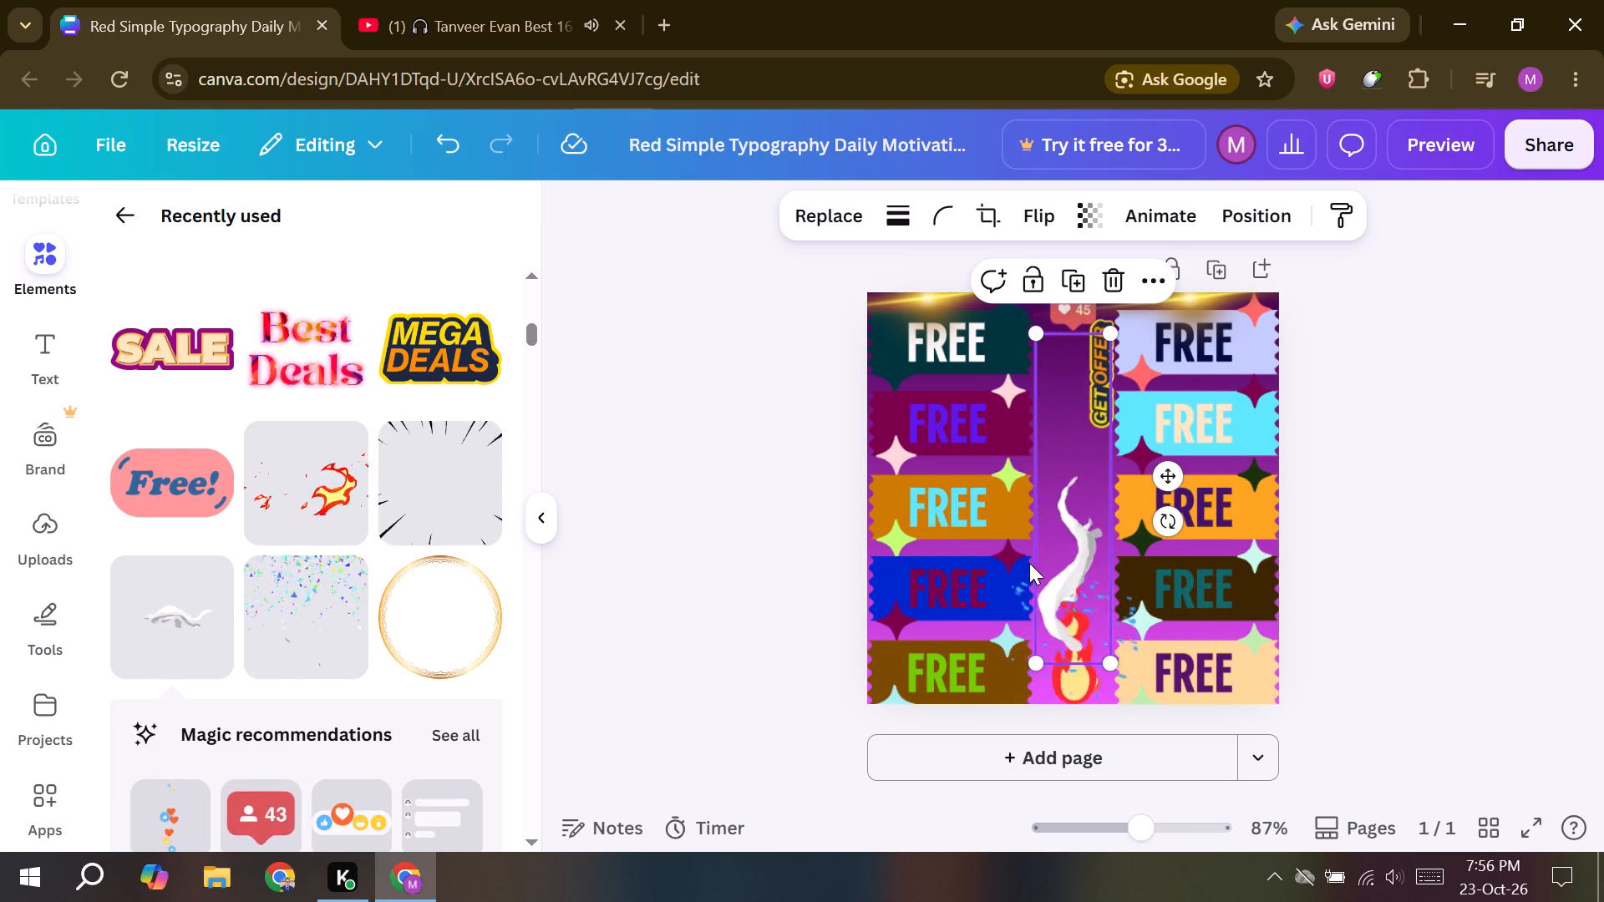
drag(1073, 573, 1074, 594)
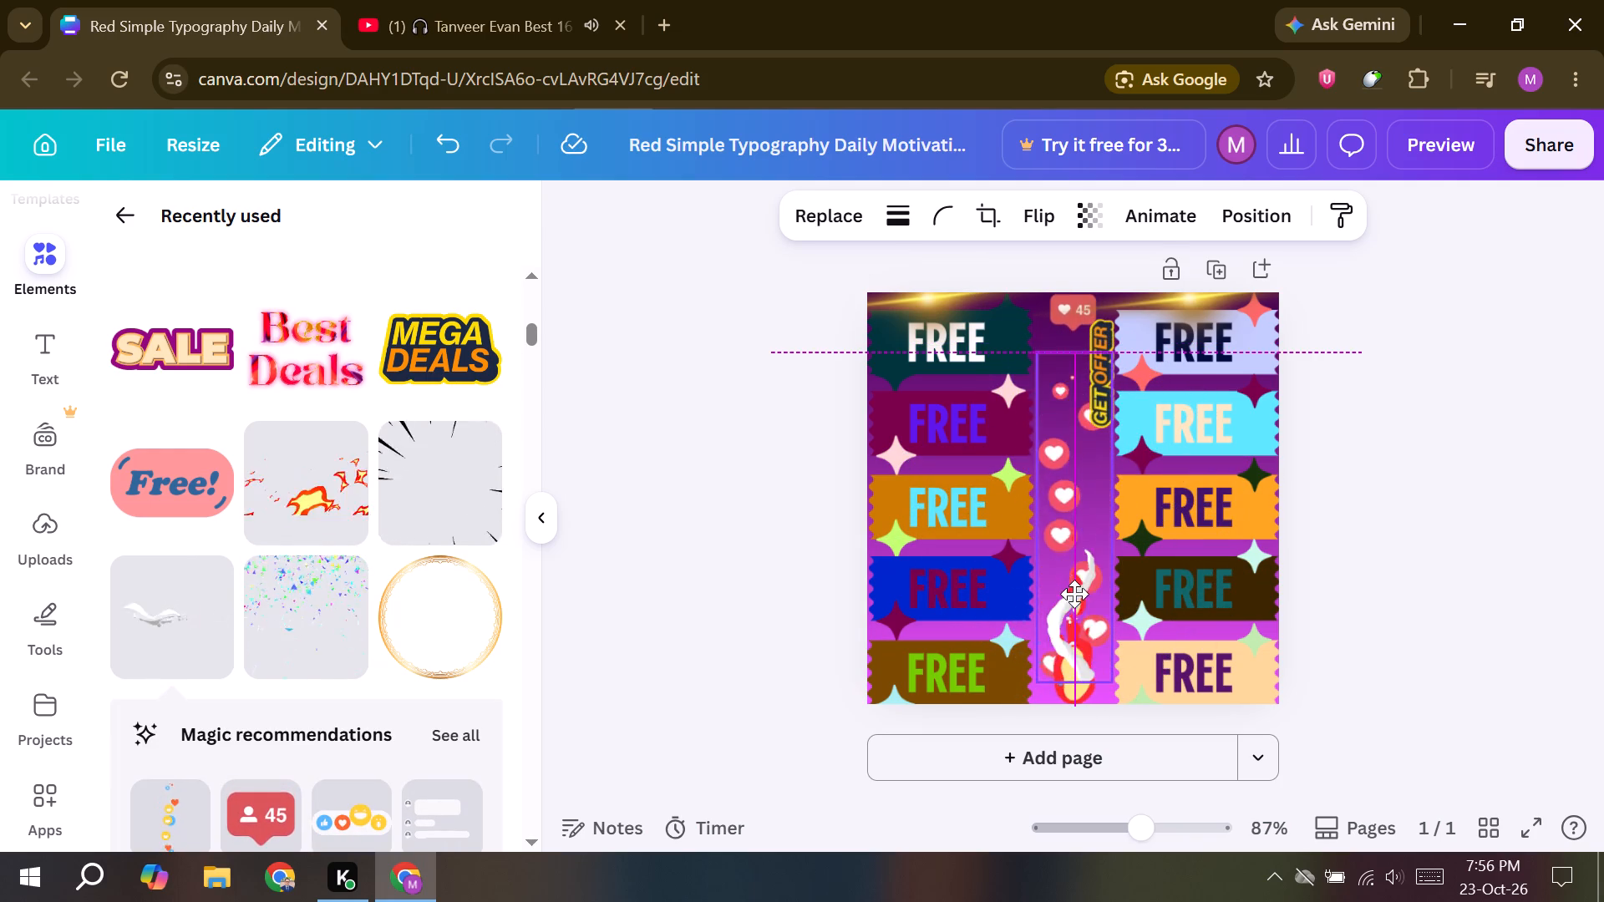
drag(1074, 594, 1075, 617)
click(1414, 522)
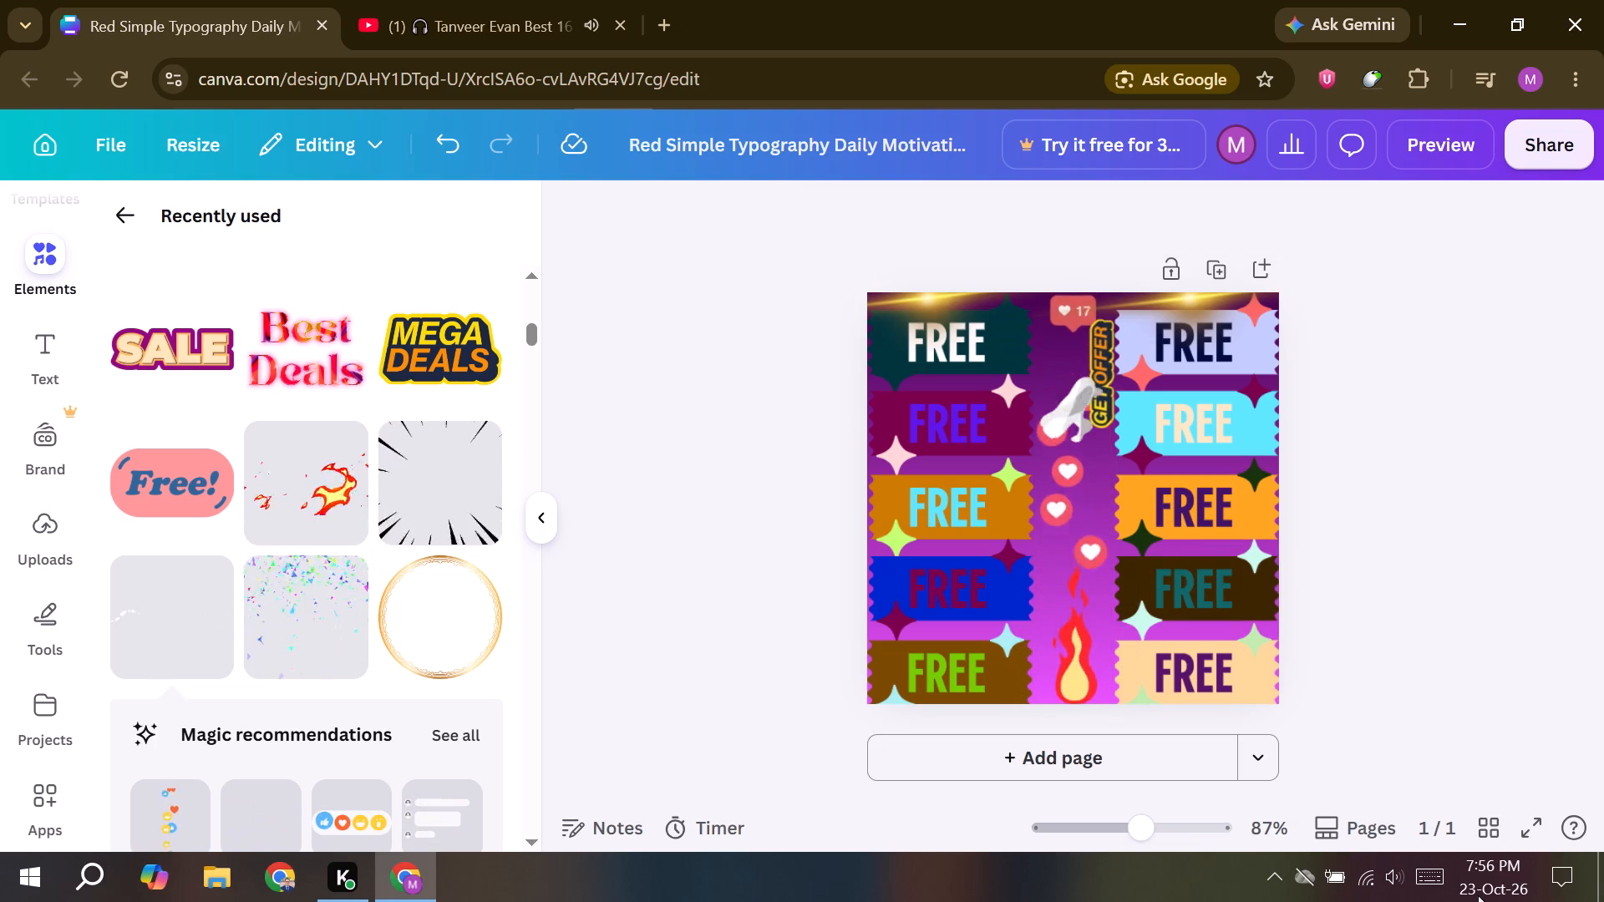
click(1484, 899)
click(971, 901)
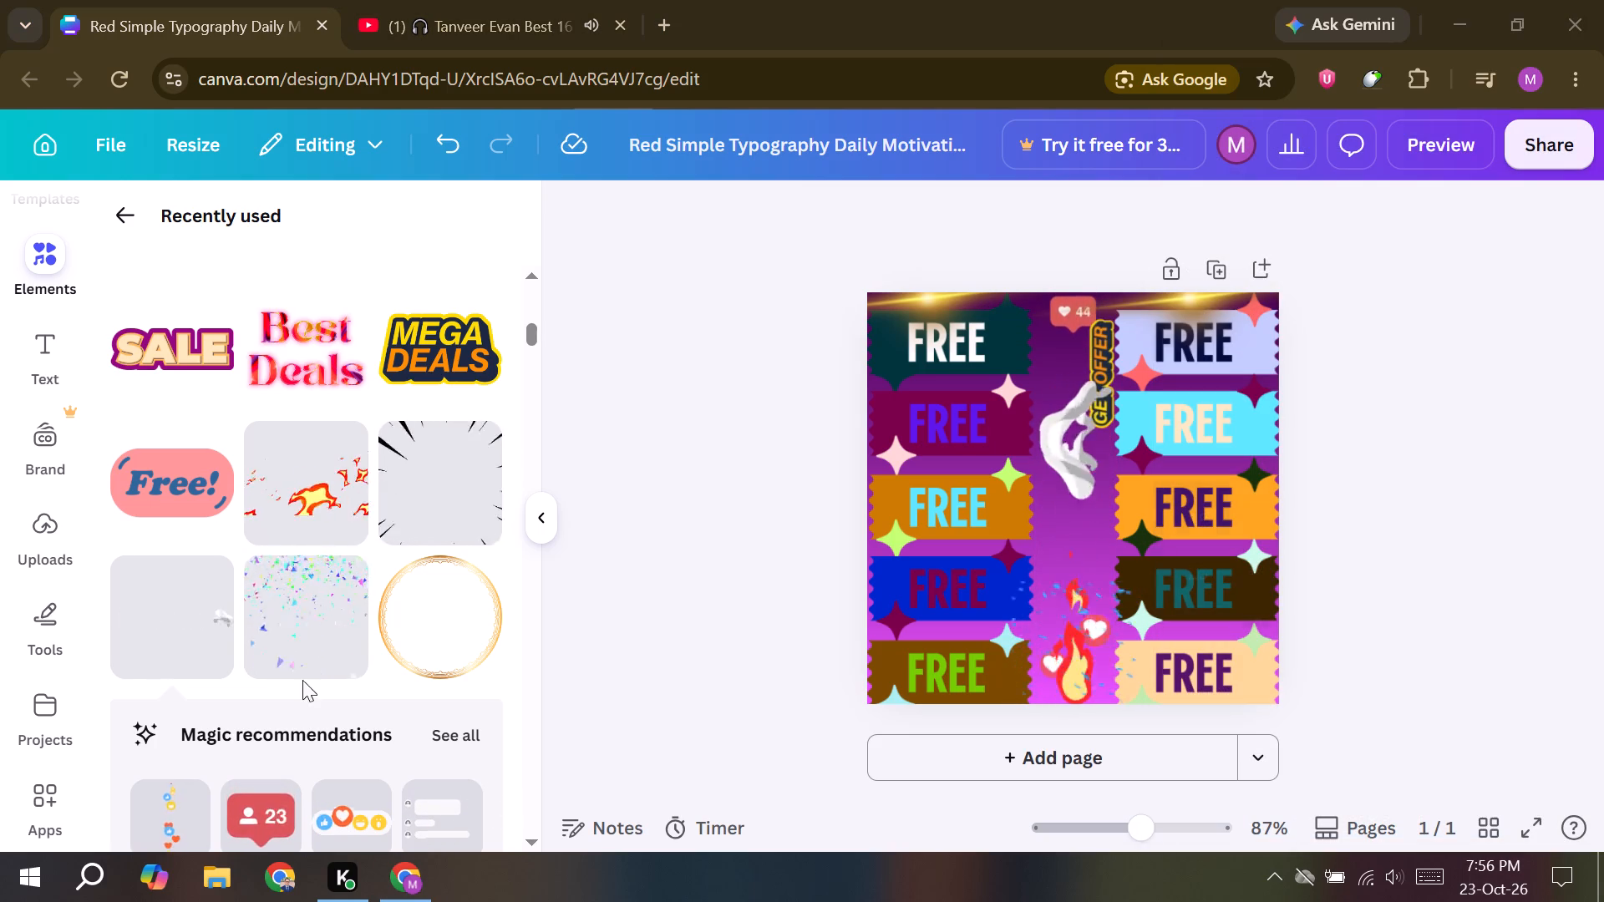
Add the animated fire burst from the recently used elements and rotate it a quarter turn so it stands upright.
scroll(251, 611, down, 1)
scroll(299, 363, down, 3)
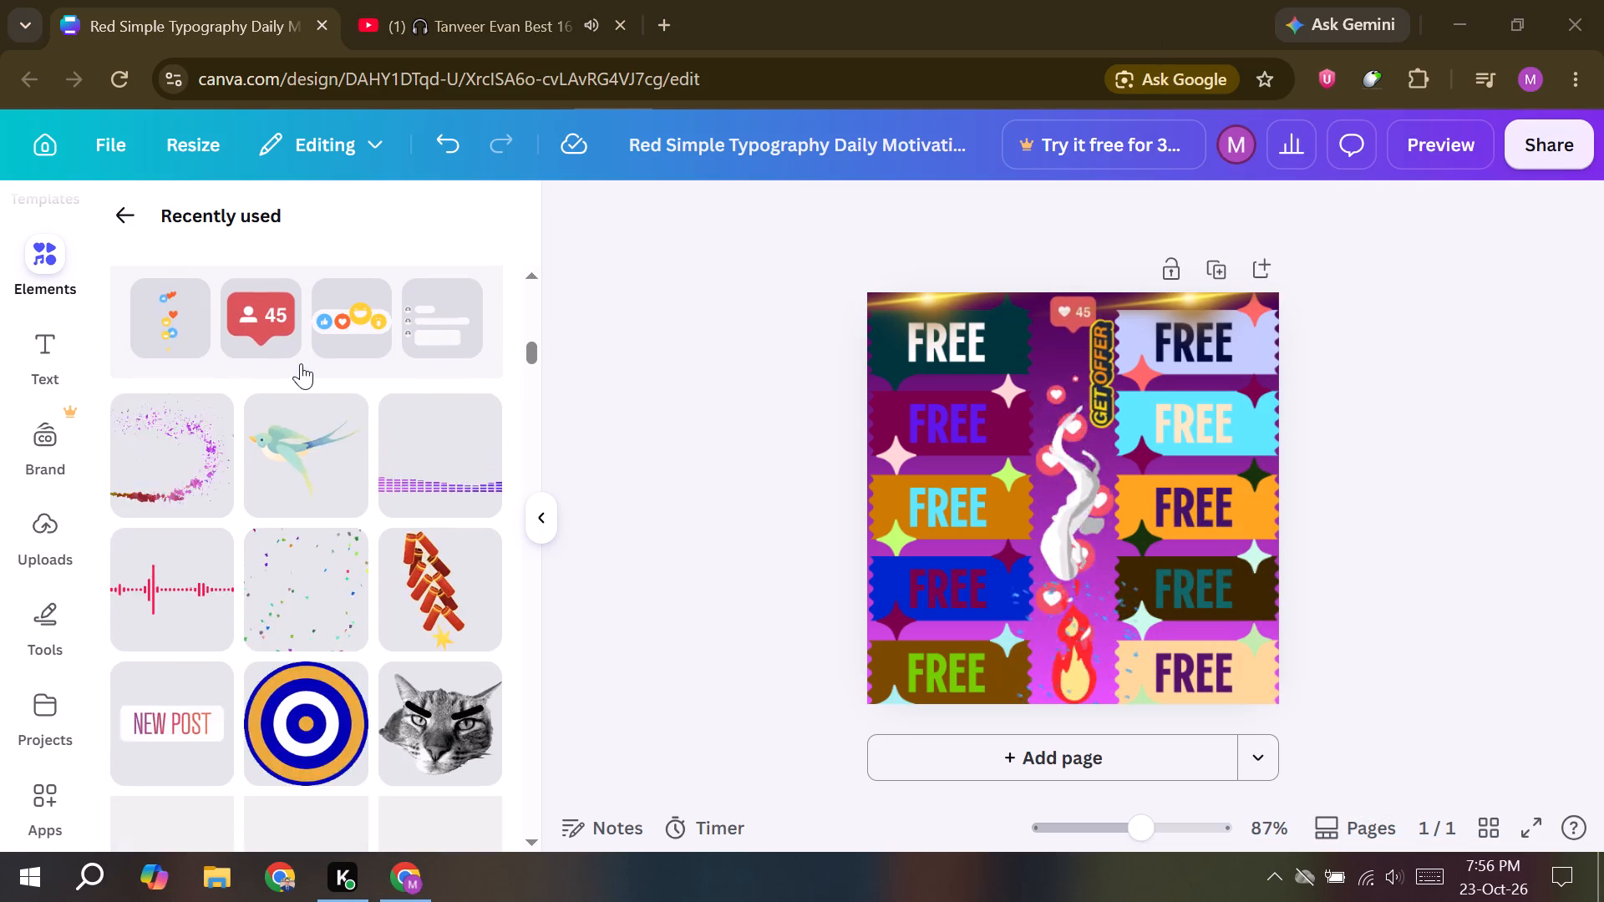
scroll(309, 530, up, 2)
scroll(277, 432, up, 1)
click(286, 389)
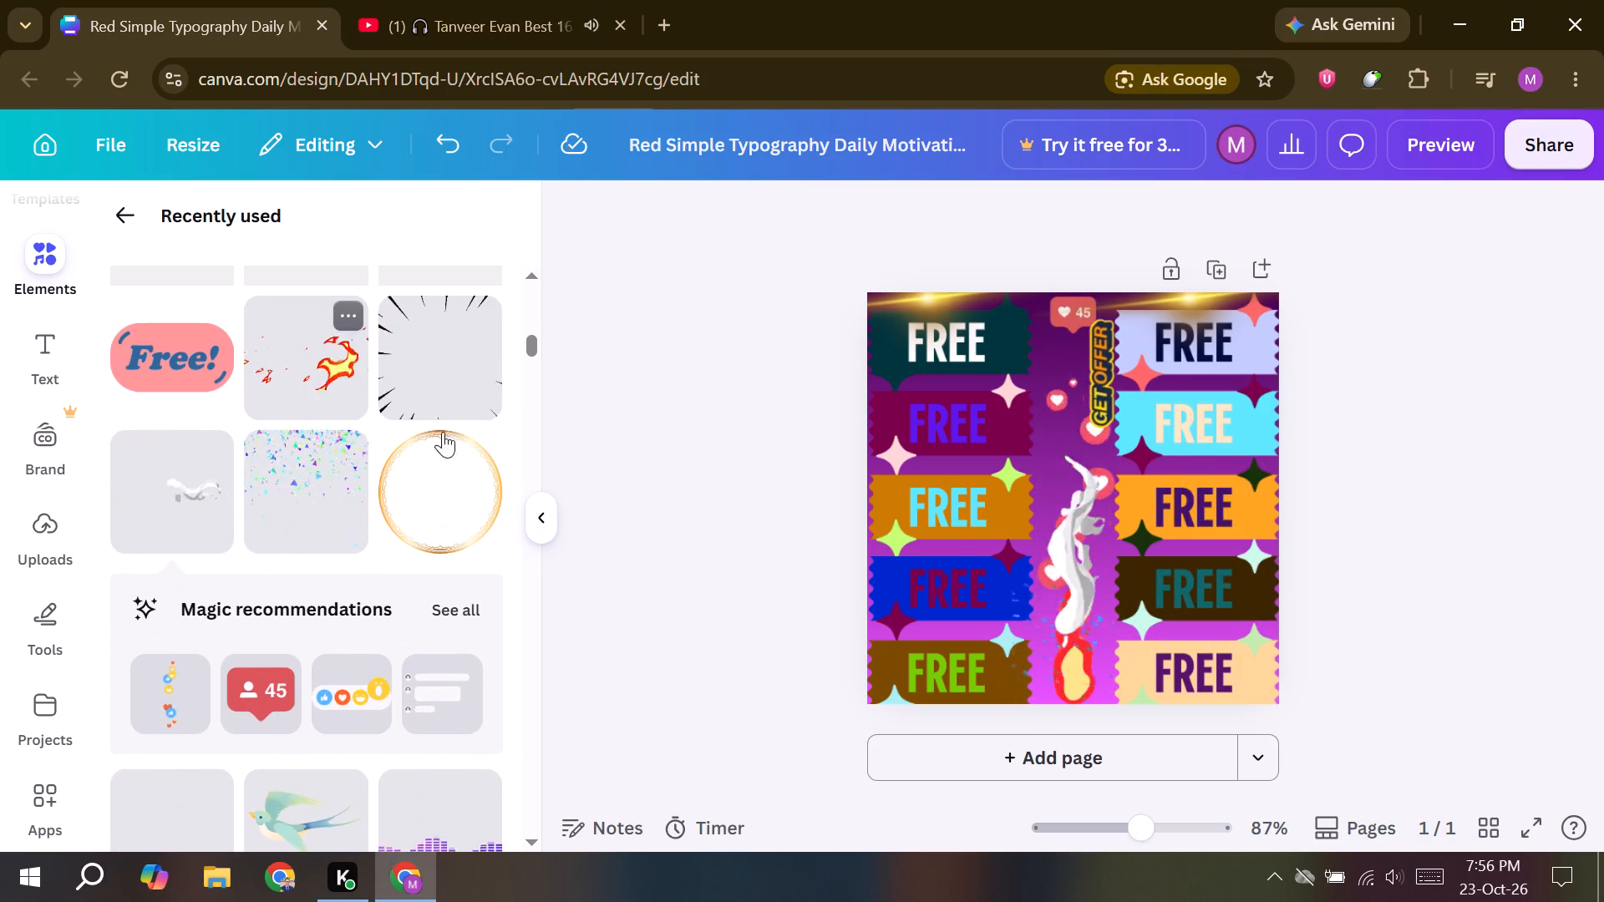
drag(1074, 638, 1201, 503)
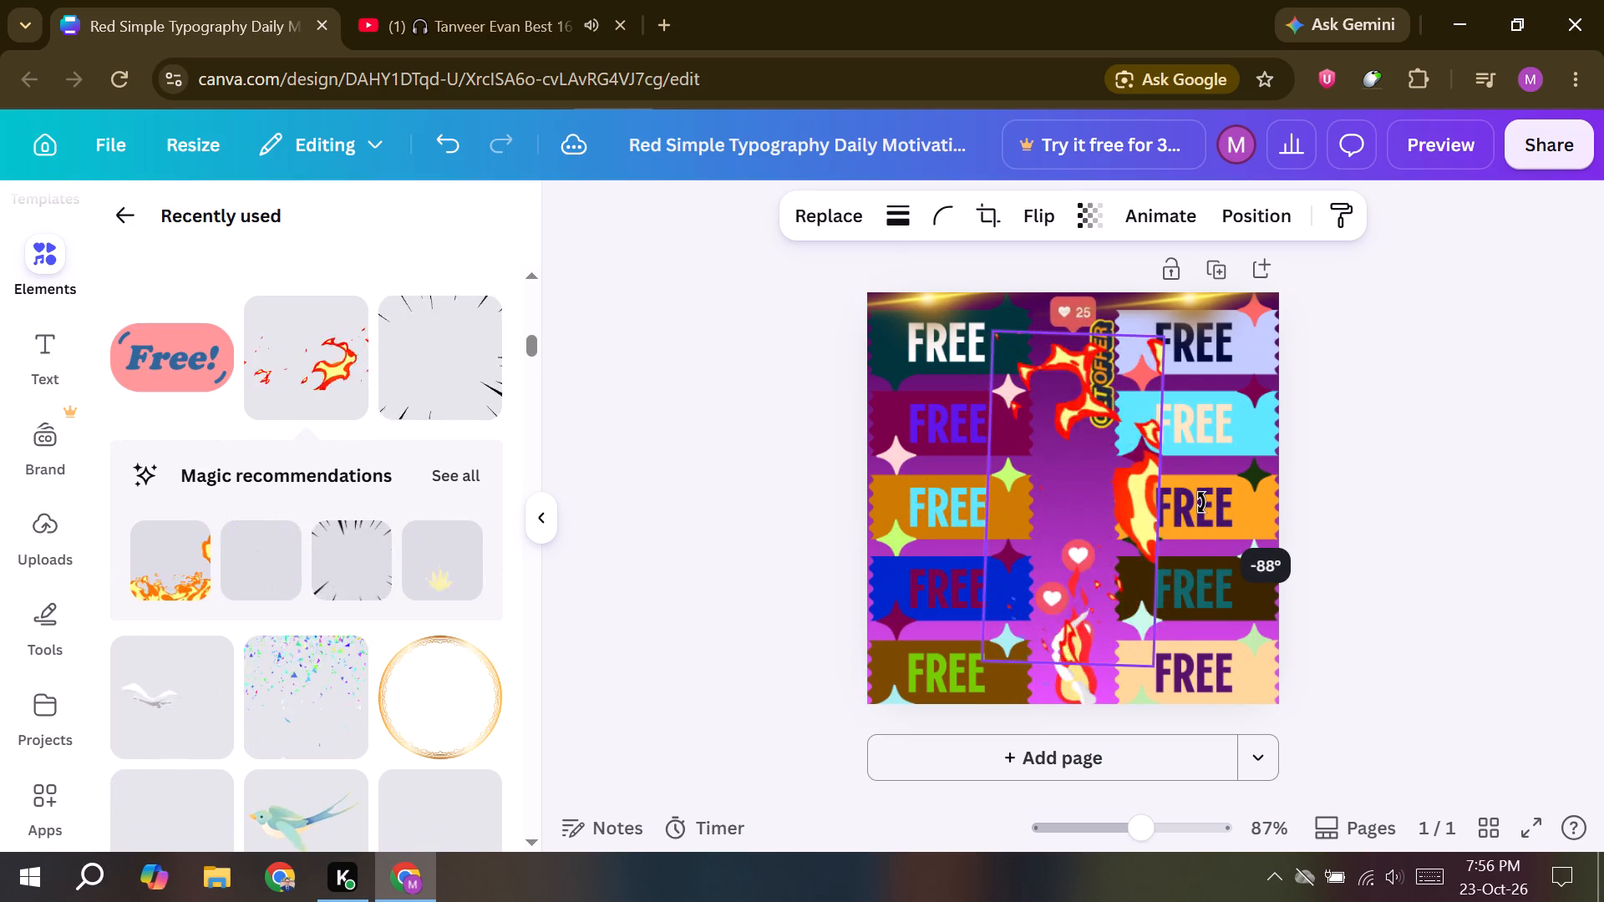
drag(1201, 503, 1201, 499)
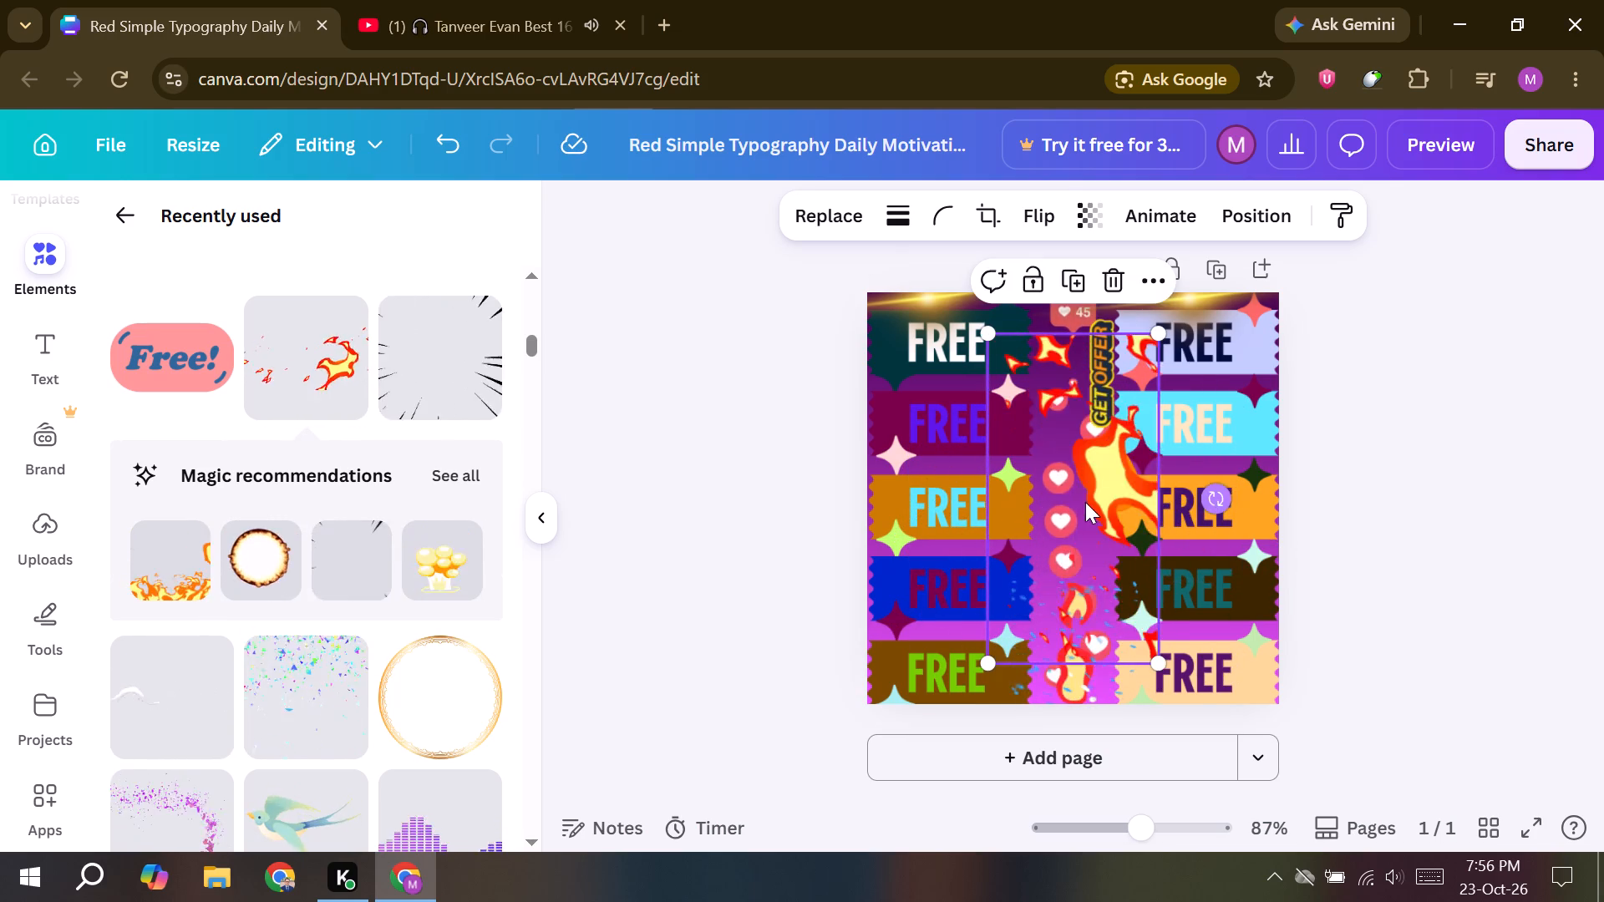
Shrink the upright fire burst and place it over the flame at the bottom of the middle gap.
drag(984, 331, 1016, 416)
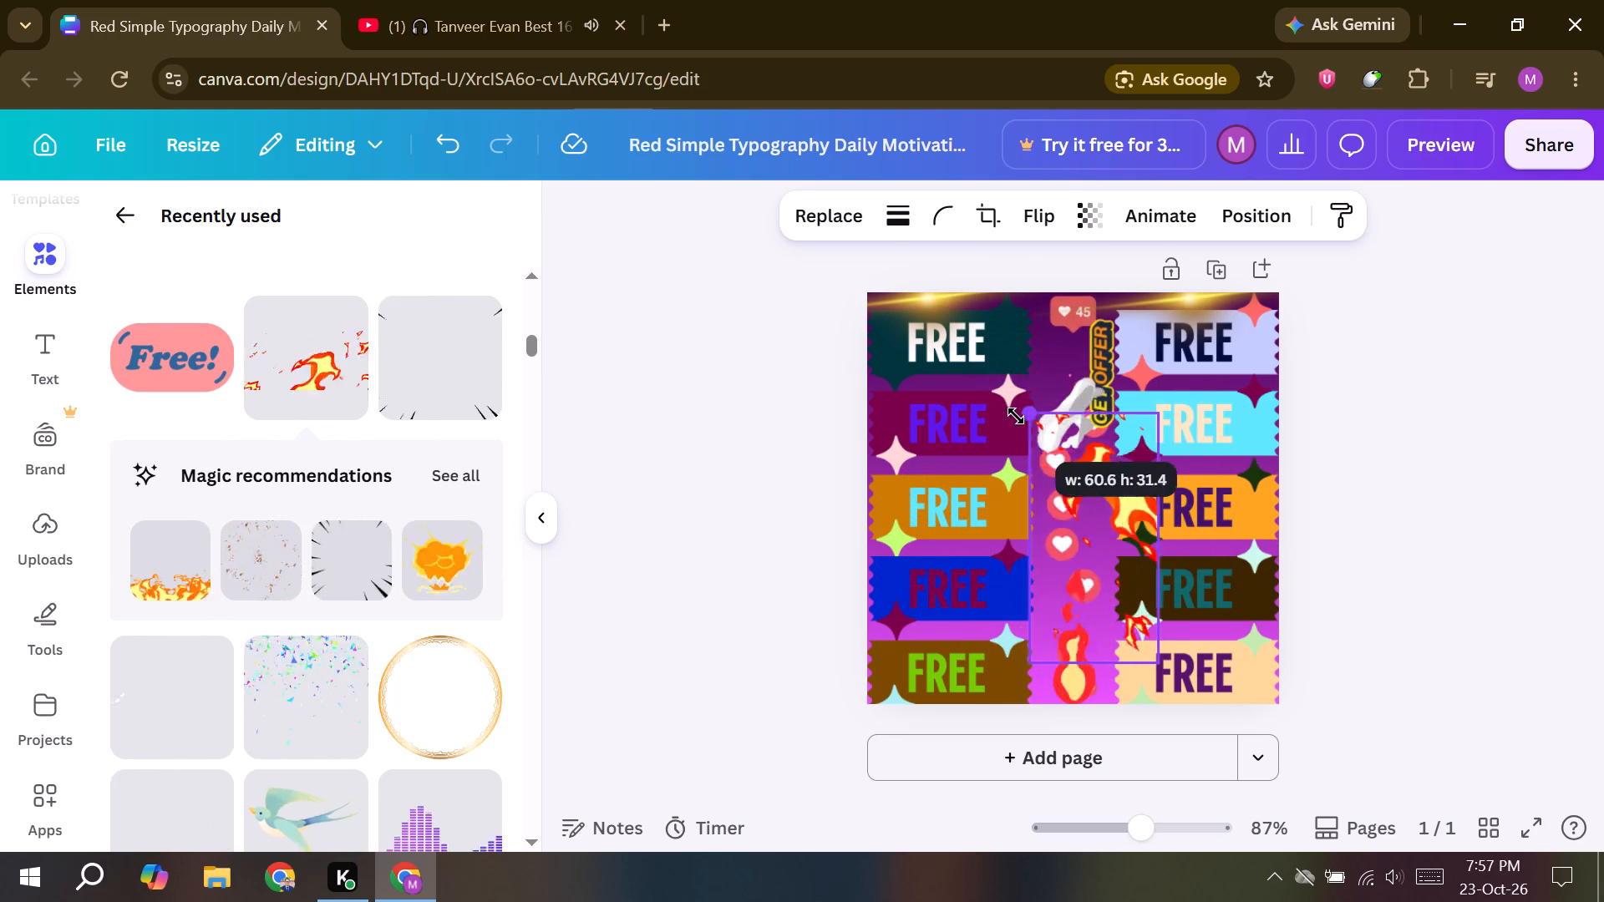
drag(1016, 416, 1028, 453)
drag(1103, 595, 1085, 636)
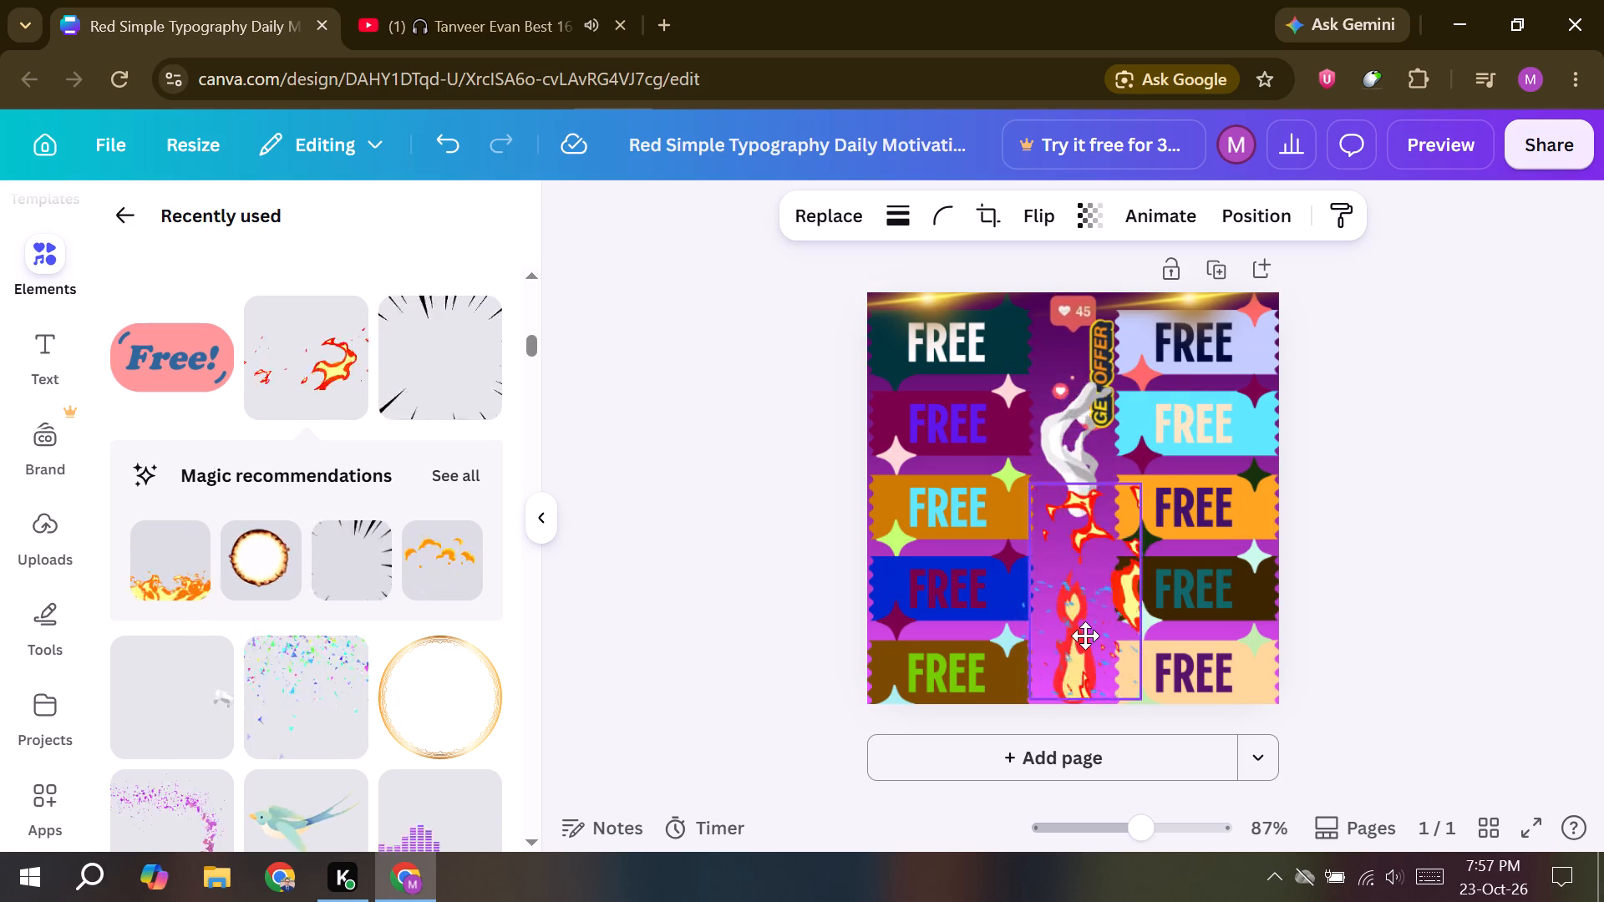
drag(1085, 636, 1083, 643)
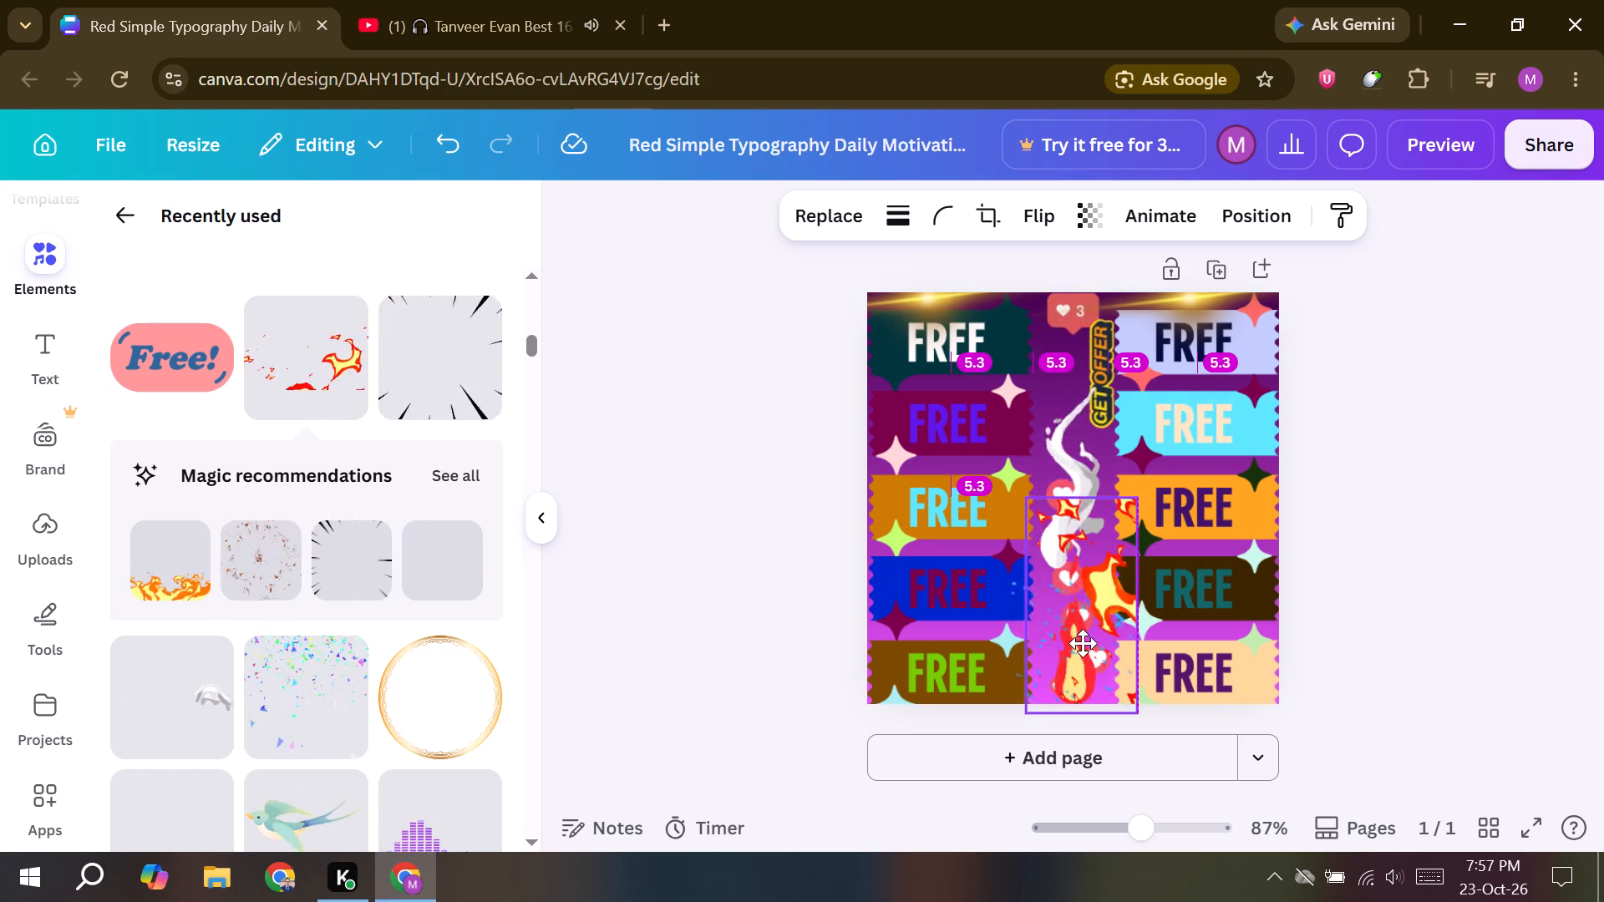
drag(1083, 643, 1075, 641)
click(1352, 545)
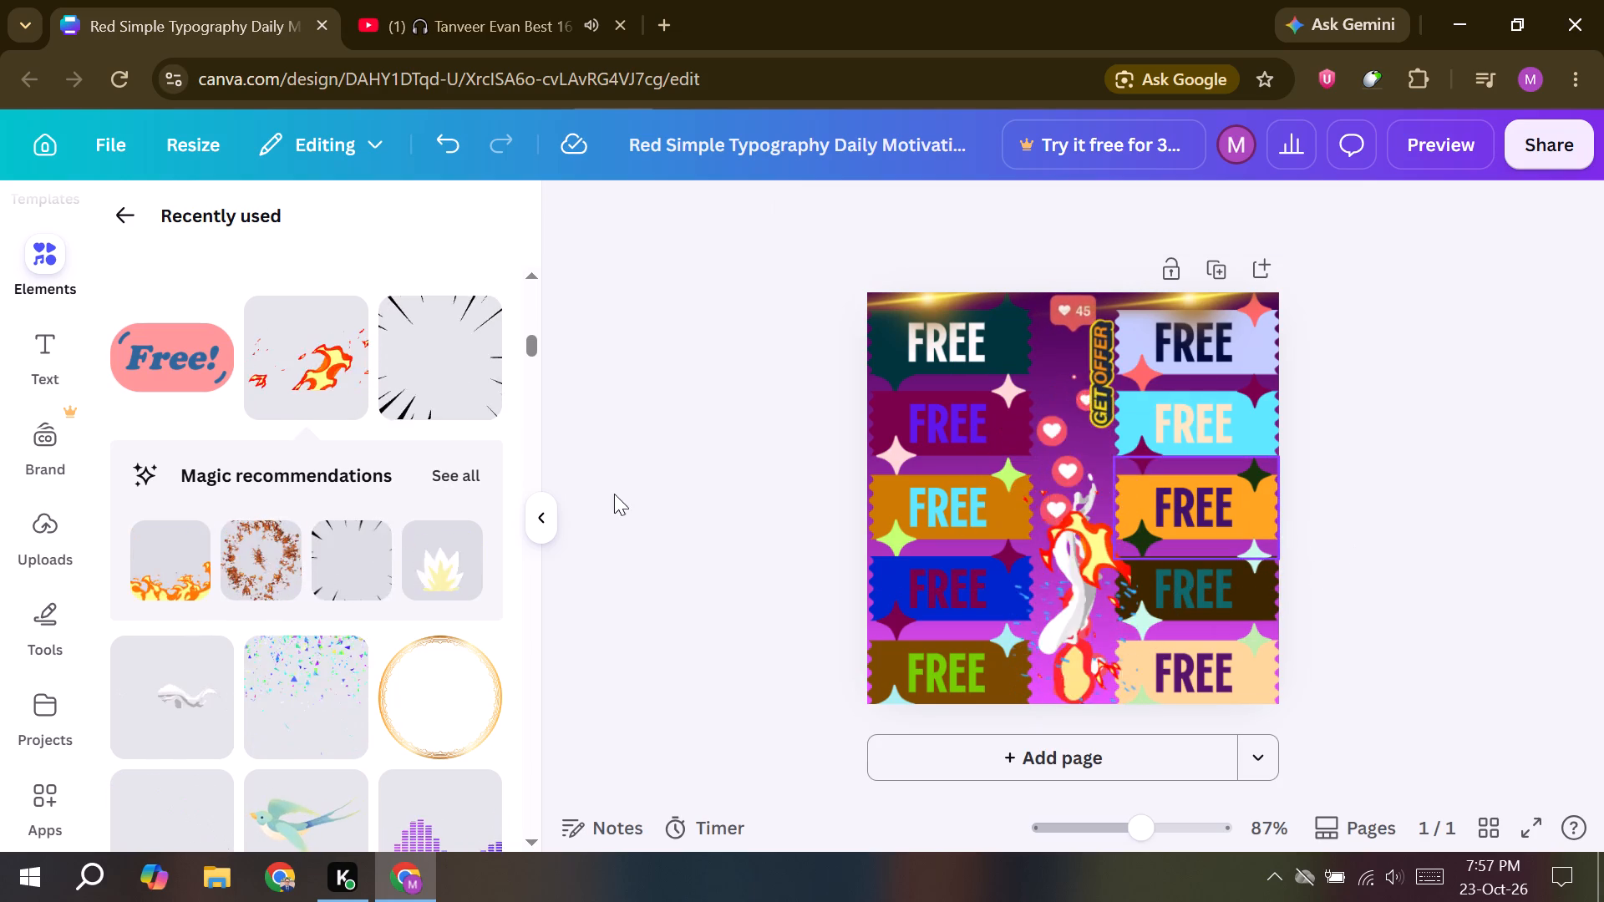
Add the animated pink and purple particle swirl from the recently used elements and enlarge it to cover nearly the whole page.
scroll(343, 562, down, 2)
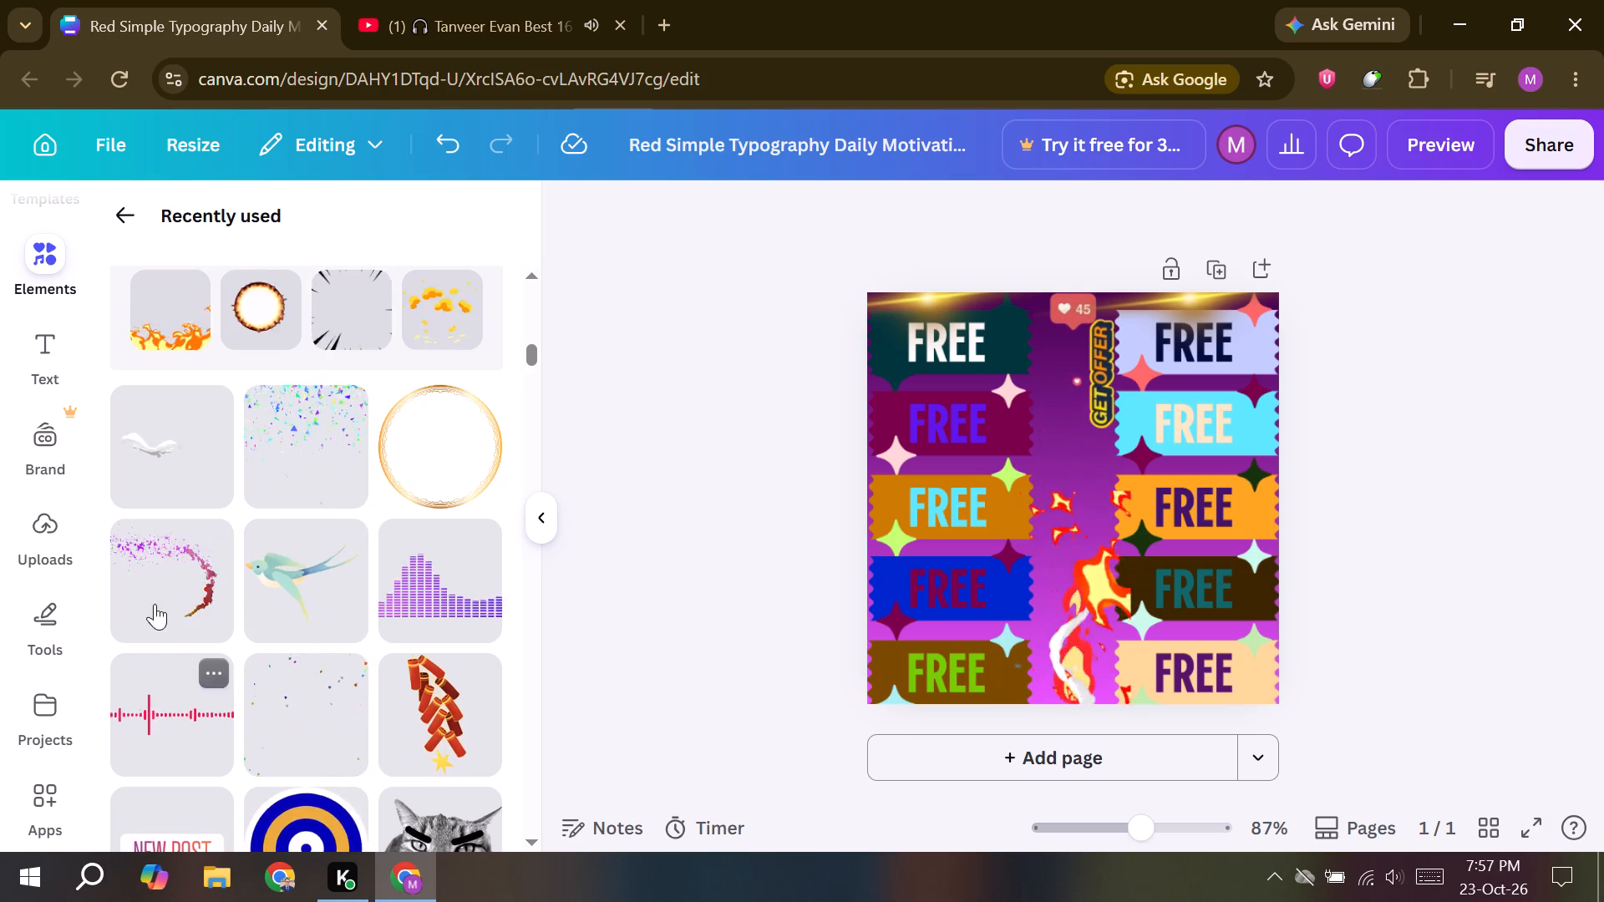
click(159, 580)
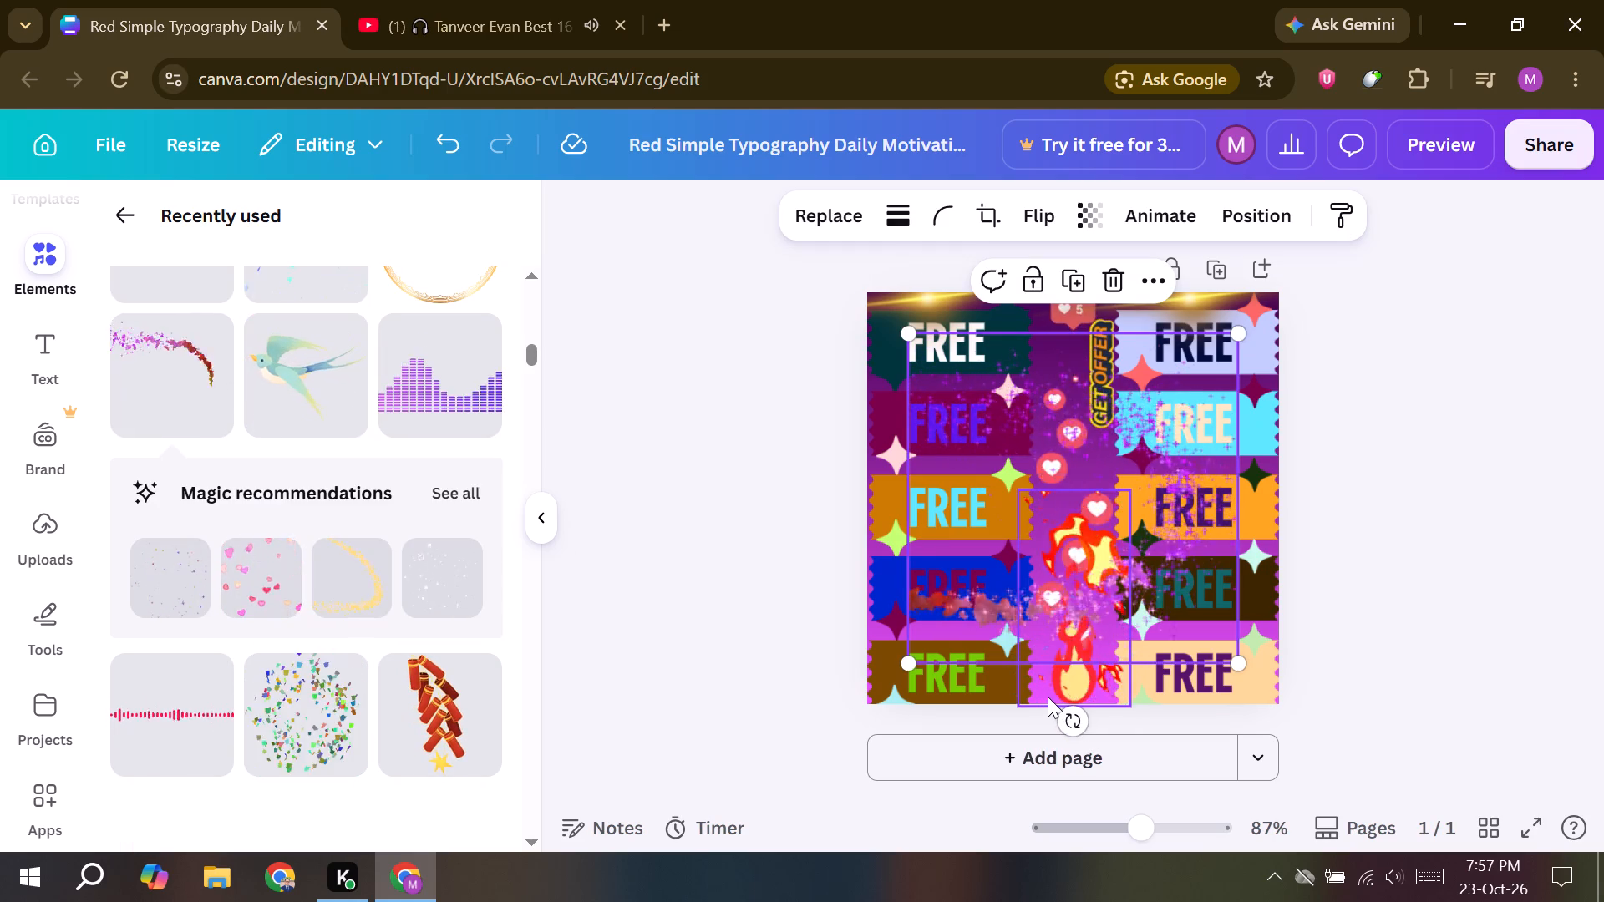
drag(909, 338, 866, 302)
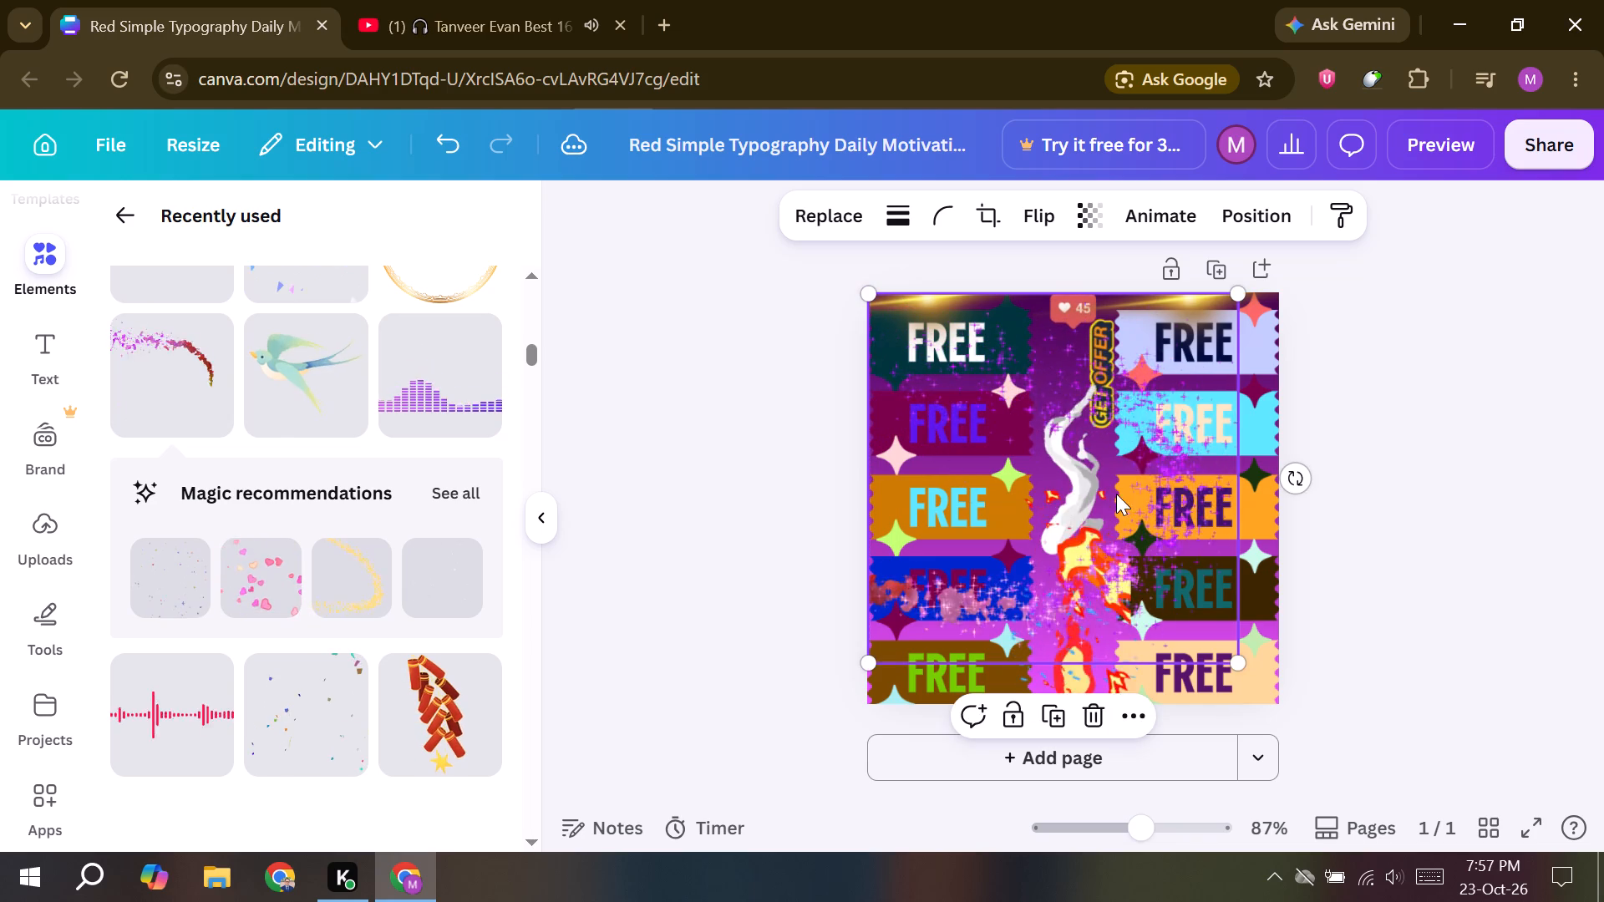
drag(1238, 664, 1272, 694)
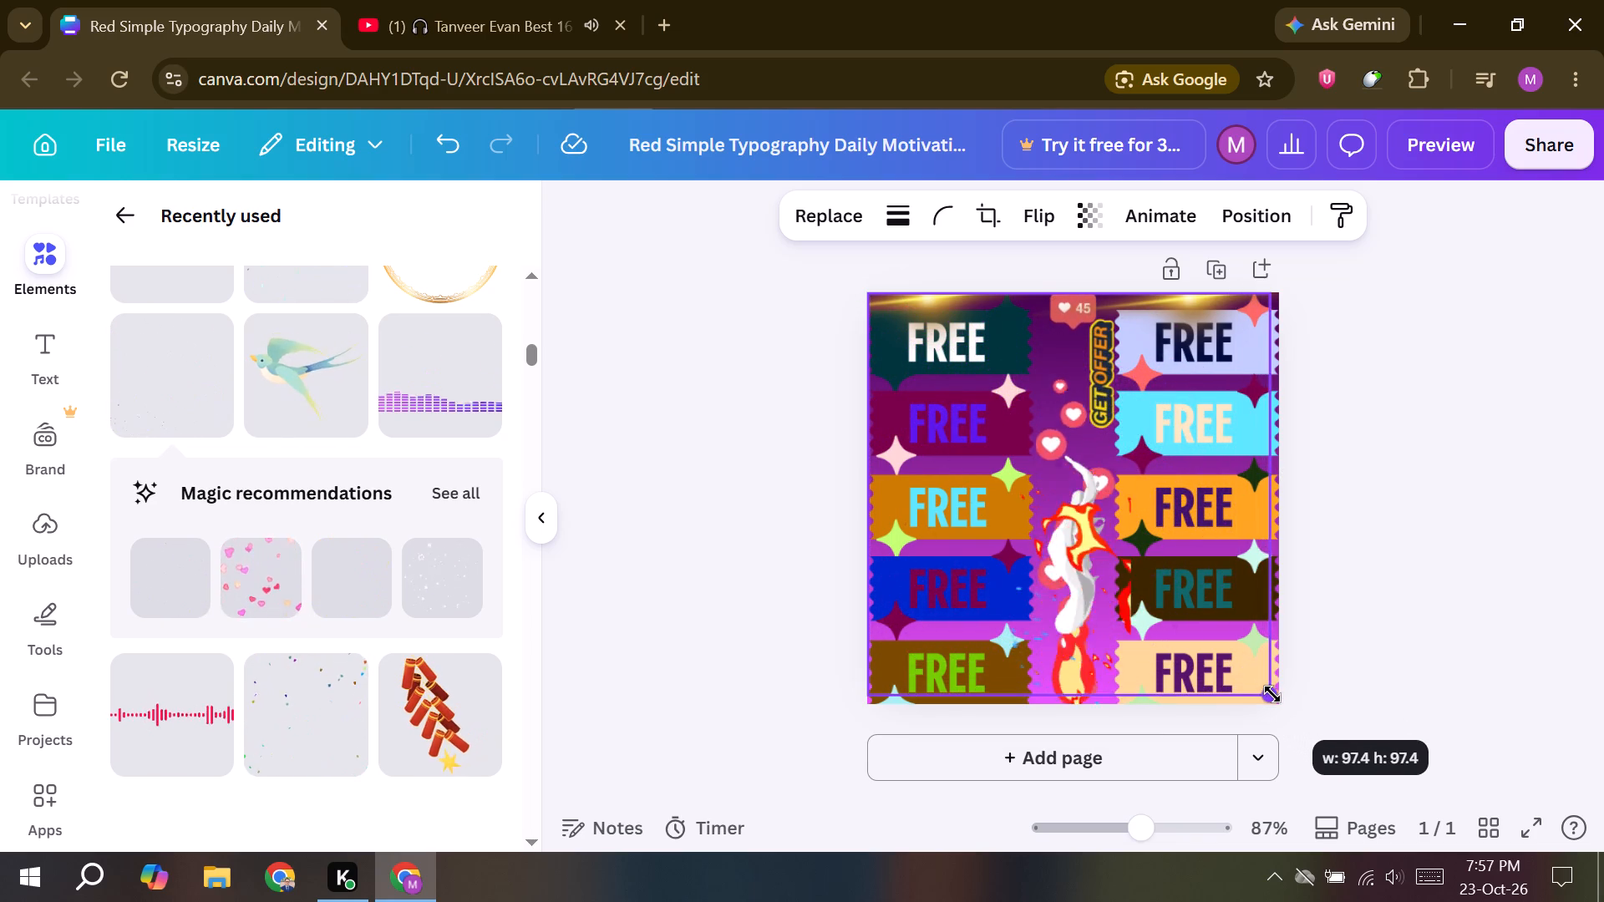
drag(1272, 694, 1282, 696)
click(1449, 634)
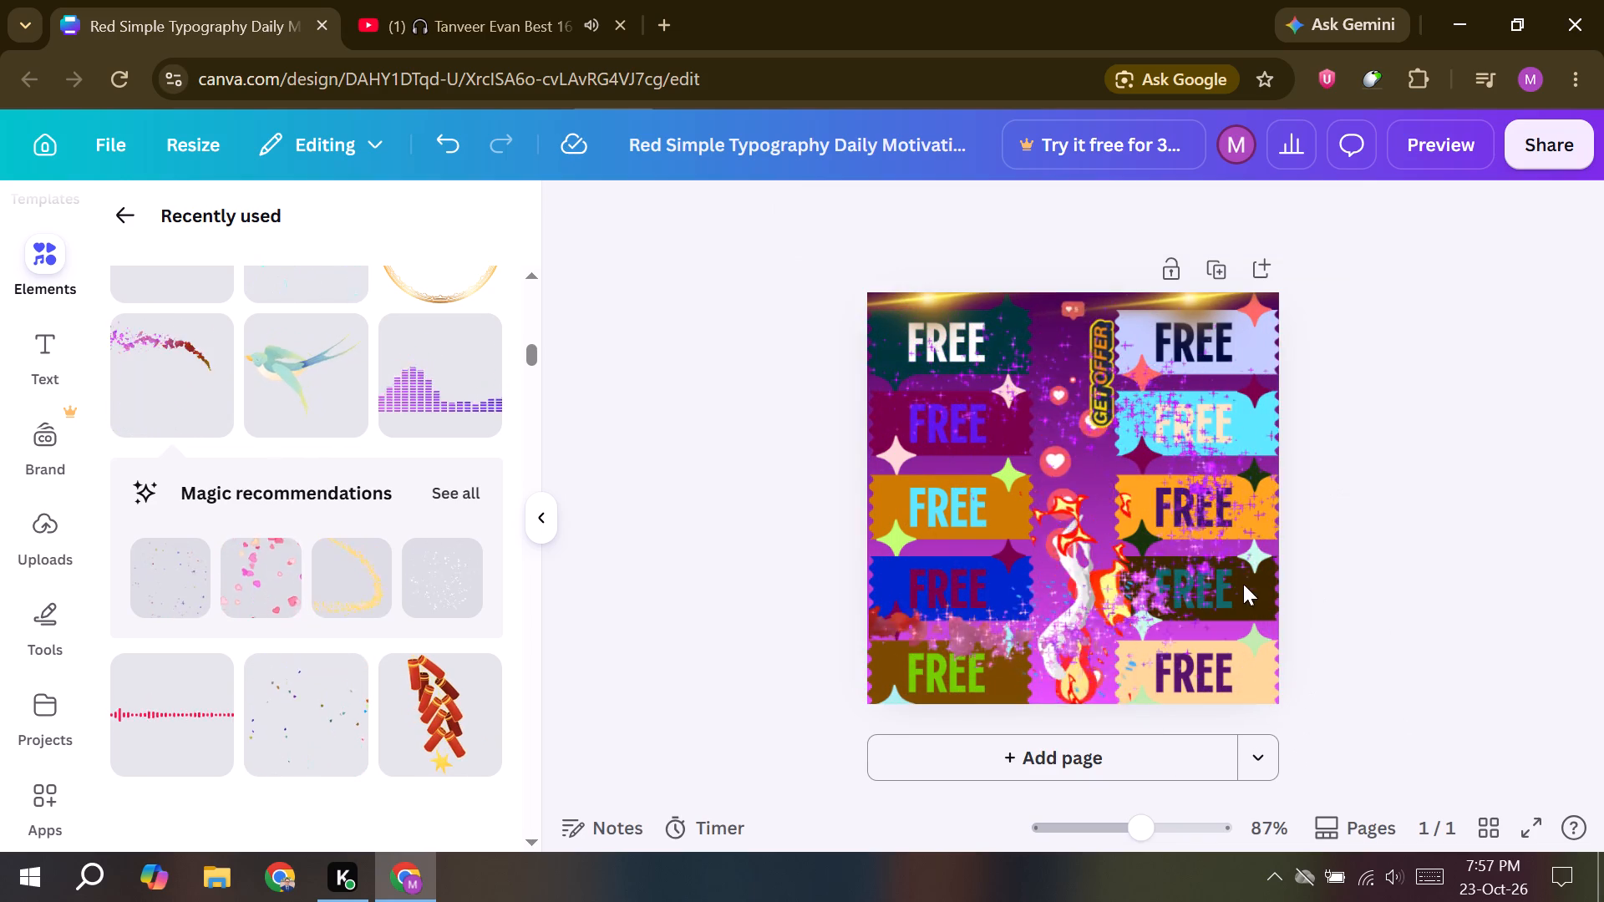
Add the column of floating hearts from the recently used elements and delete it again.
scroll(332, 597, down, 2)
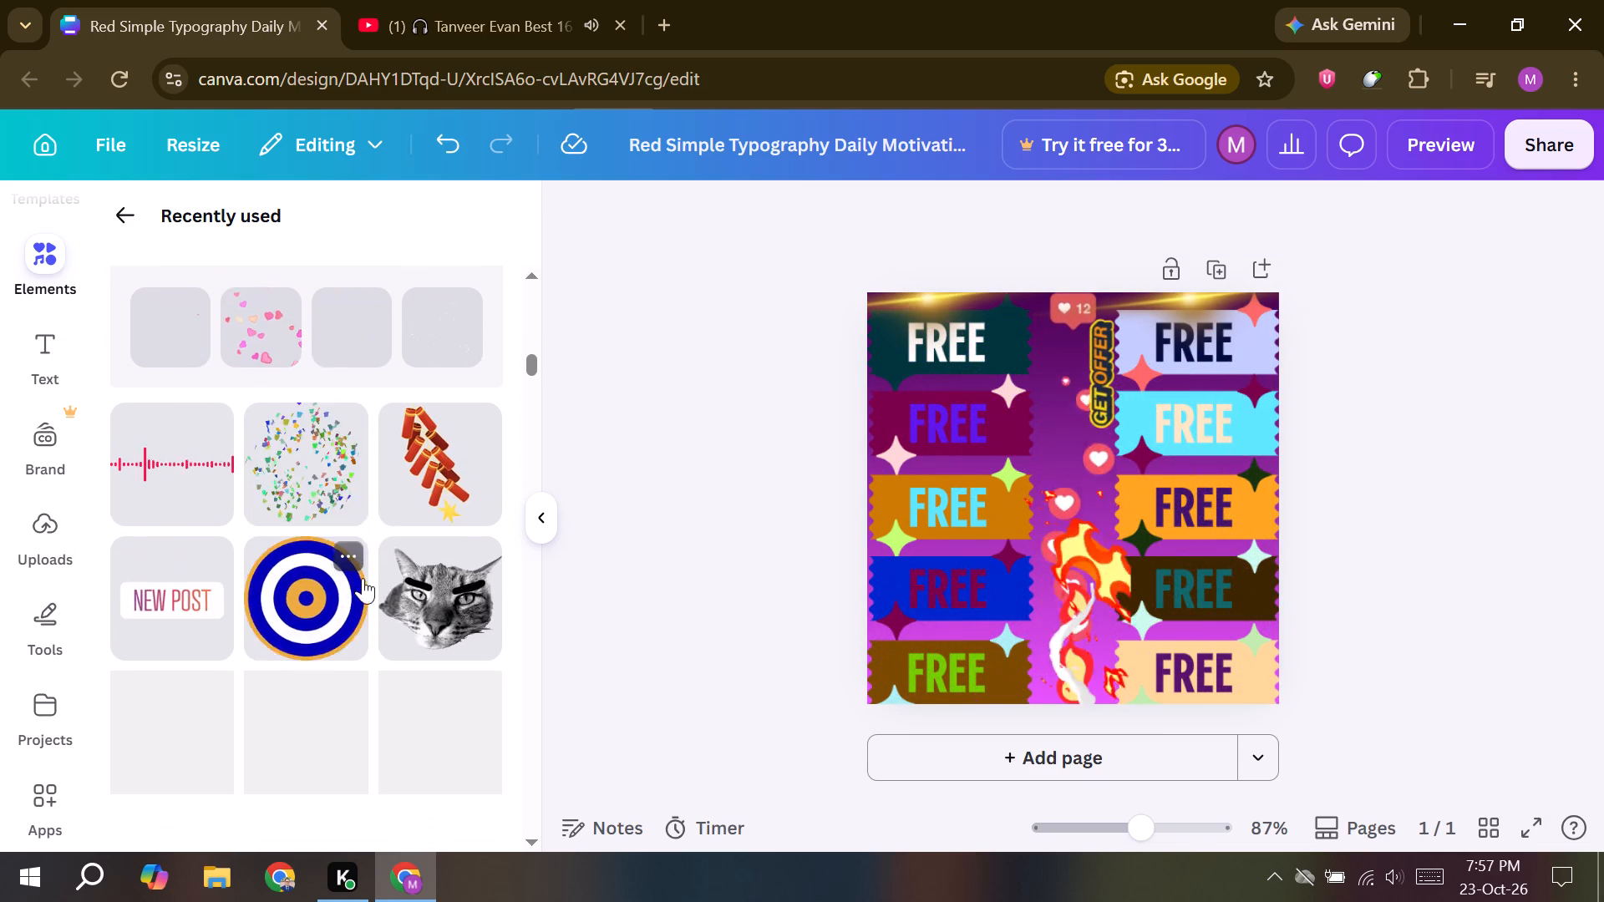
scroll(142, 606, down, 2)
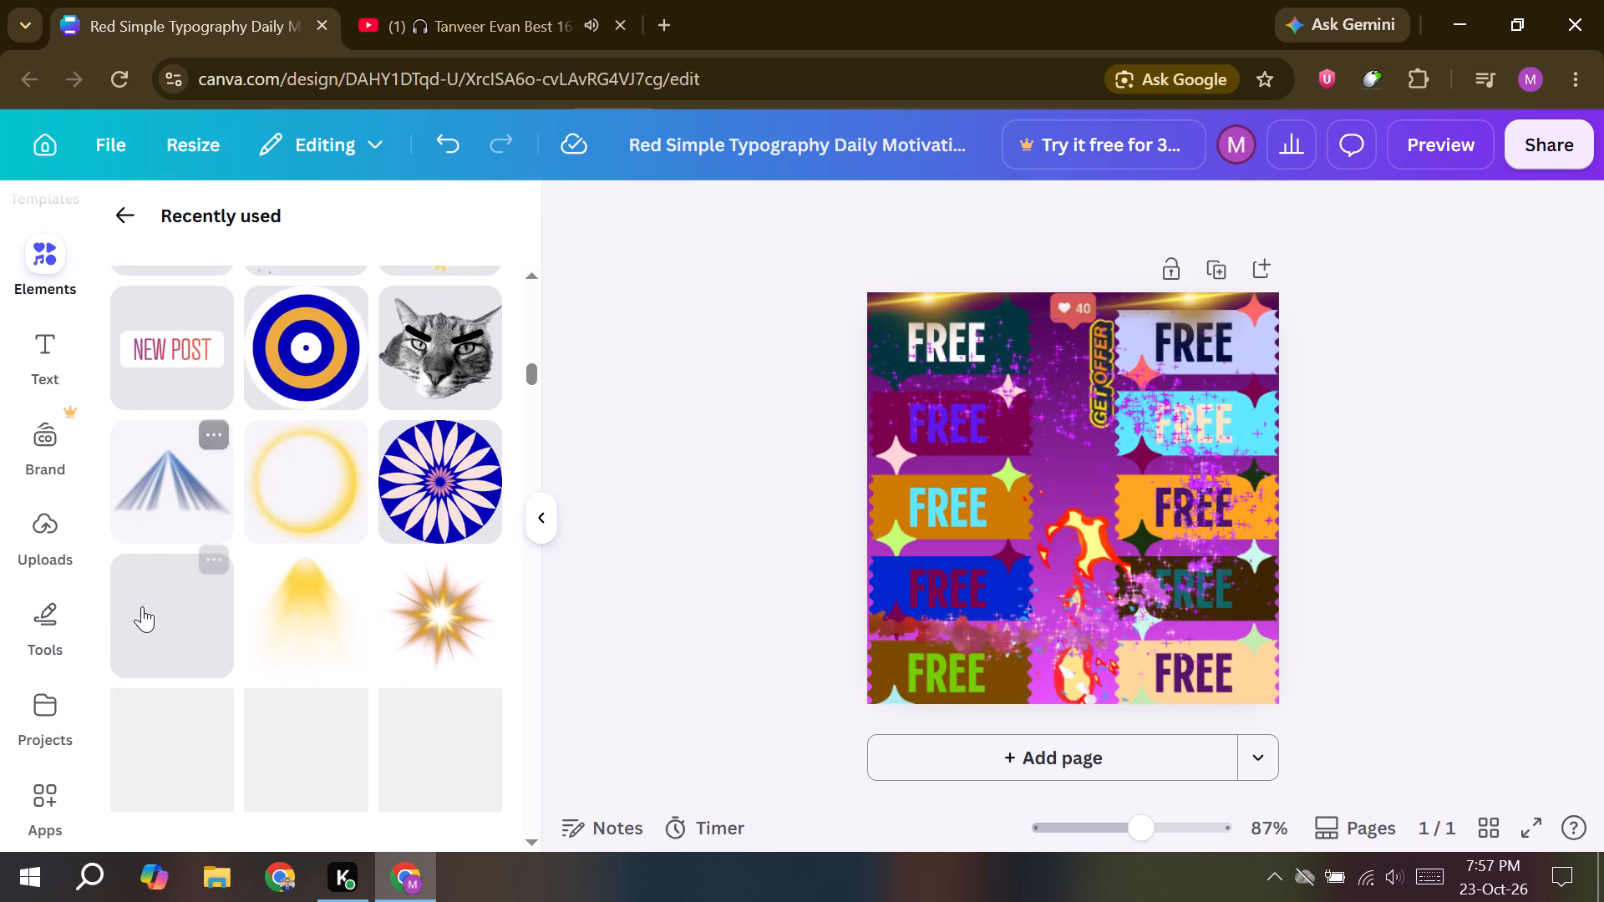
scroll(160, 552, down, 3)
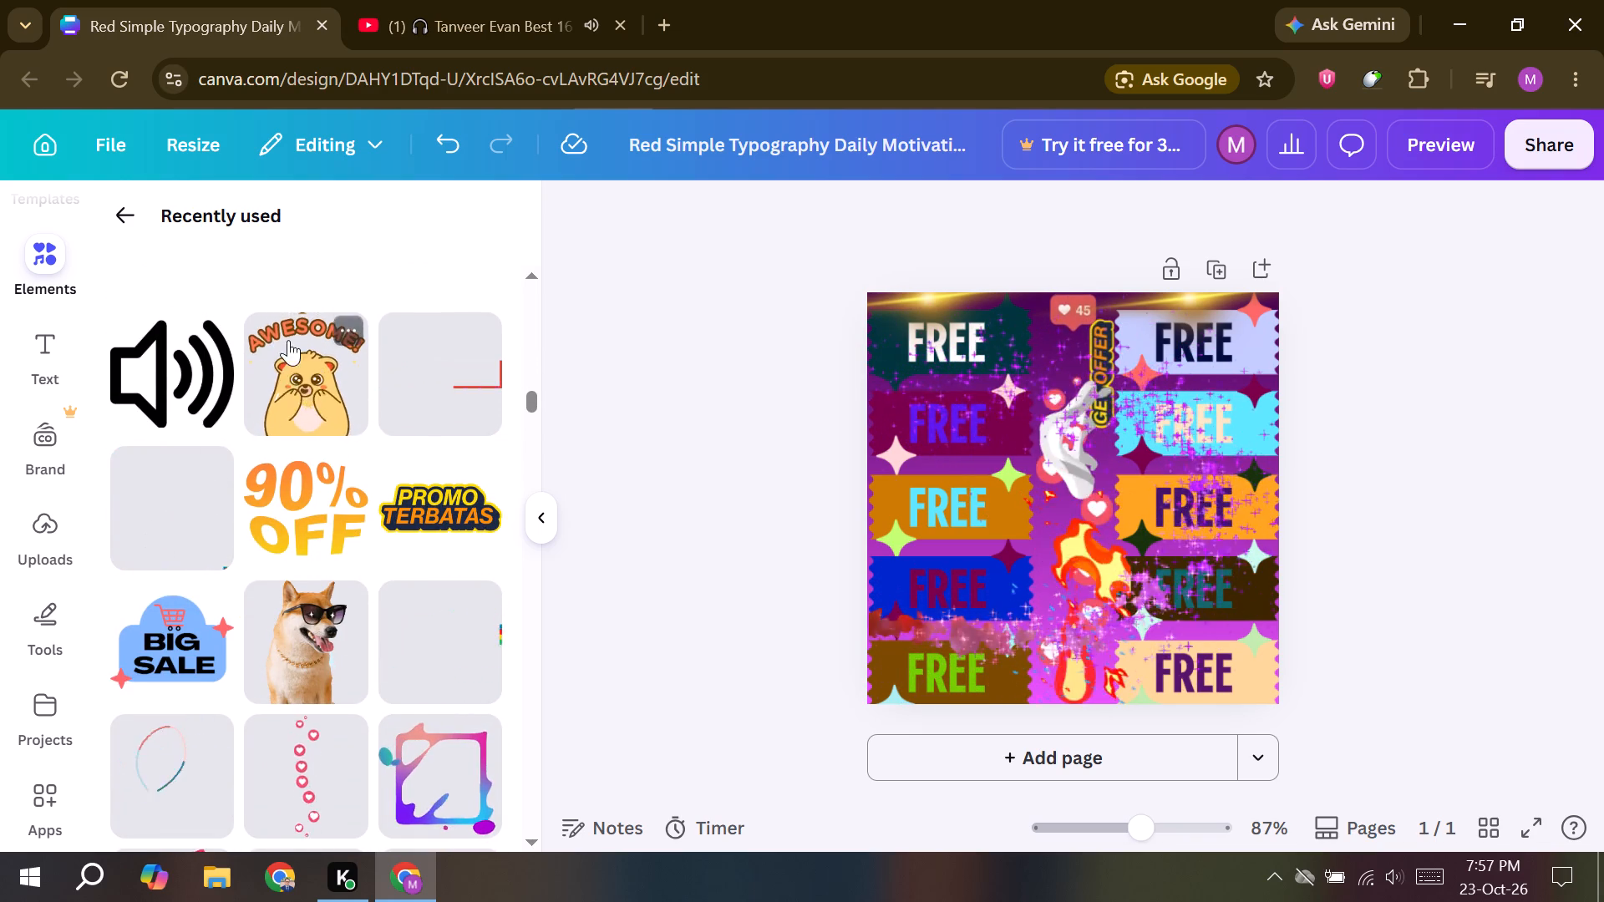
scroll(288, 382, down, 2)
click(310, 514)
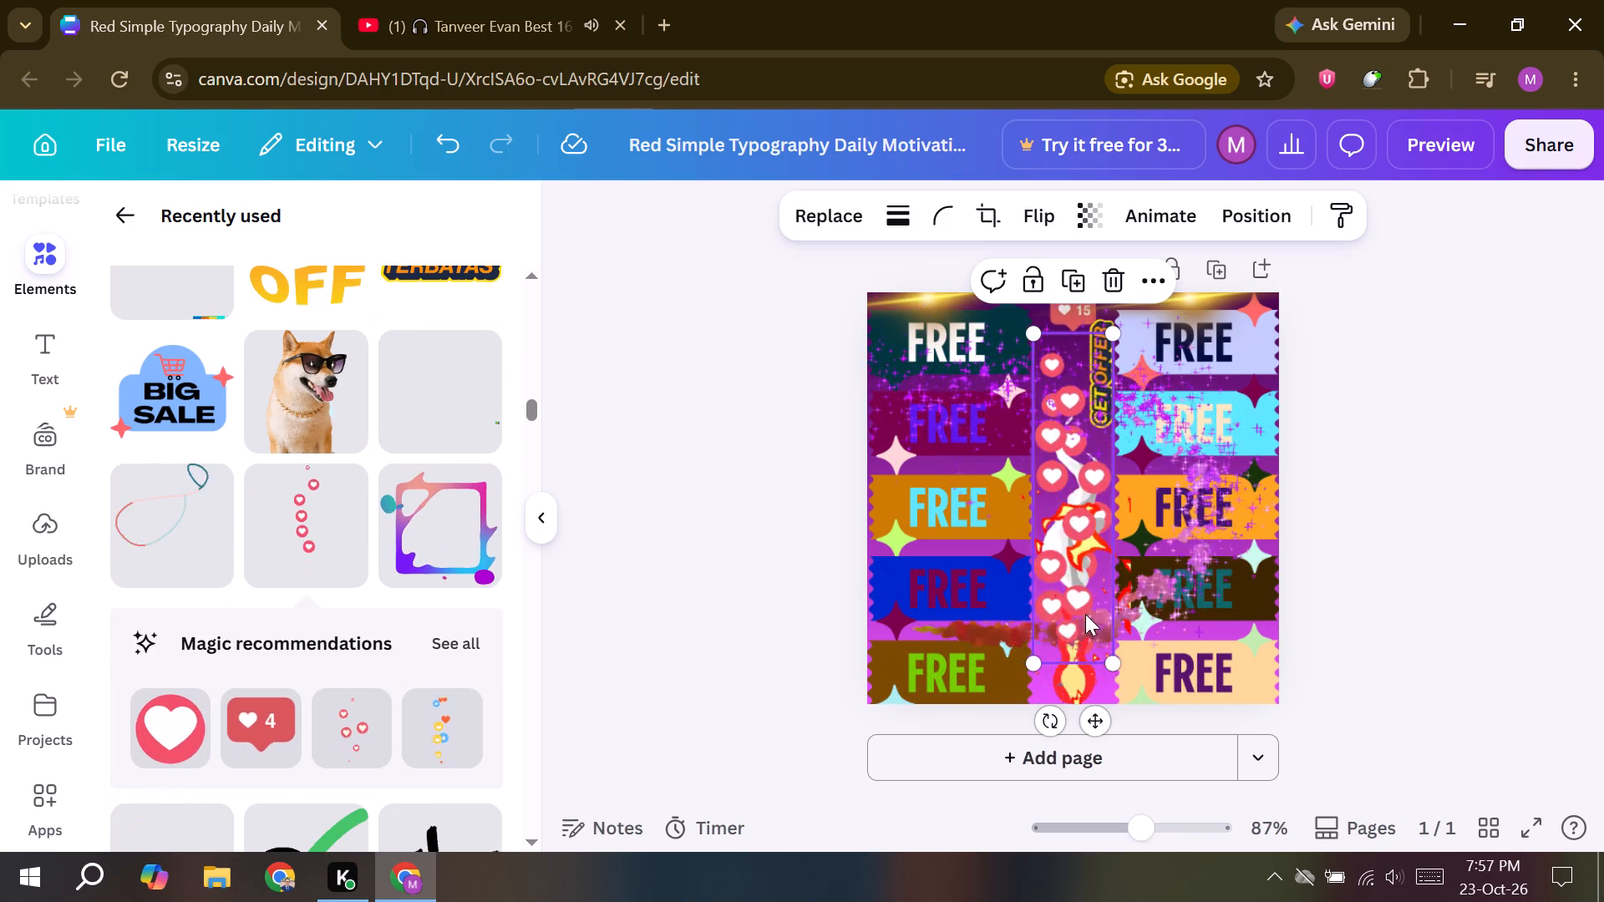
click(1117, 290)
Add the round green and cream zigzag pattern, shrink it to about 13.6 by 13.6, and place it beside the vertical GET OFFER sticker.
scroll(409, 586, down, 1)
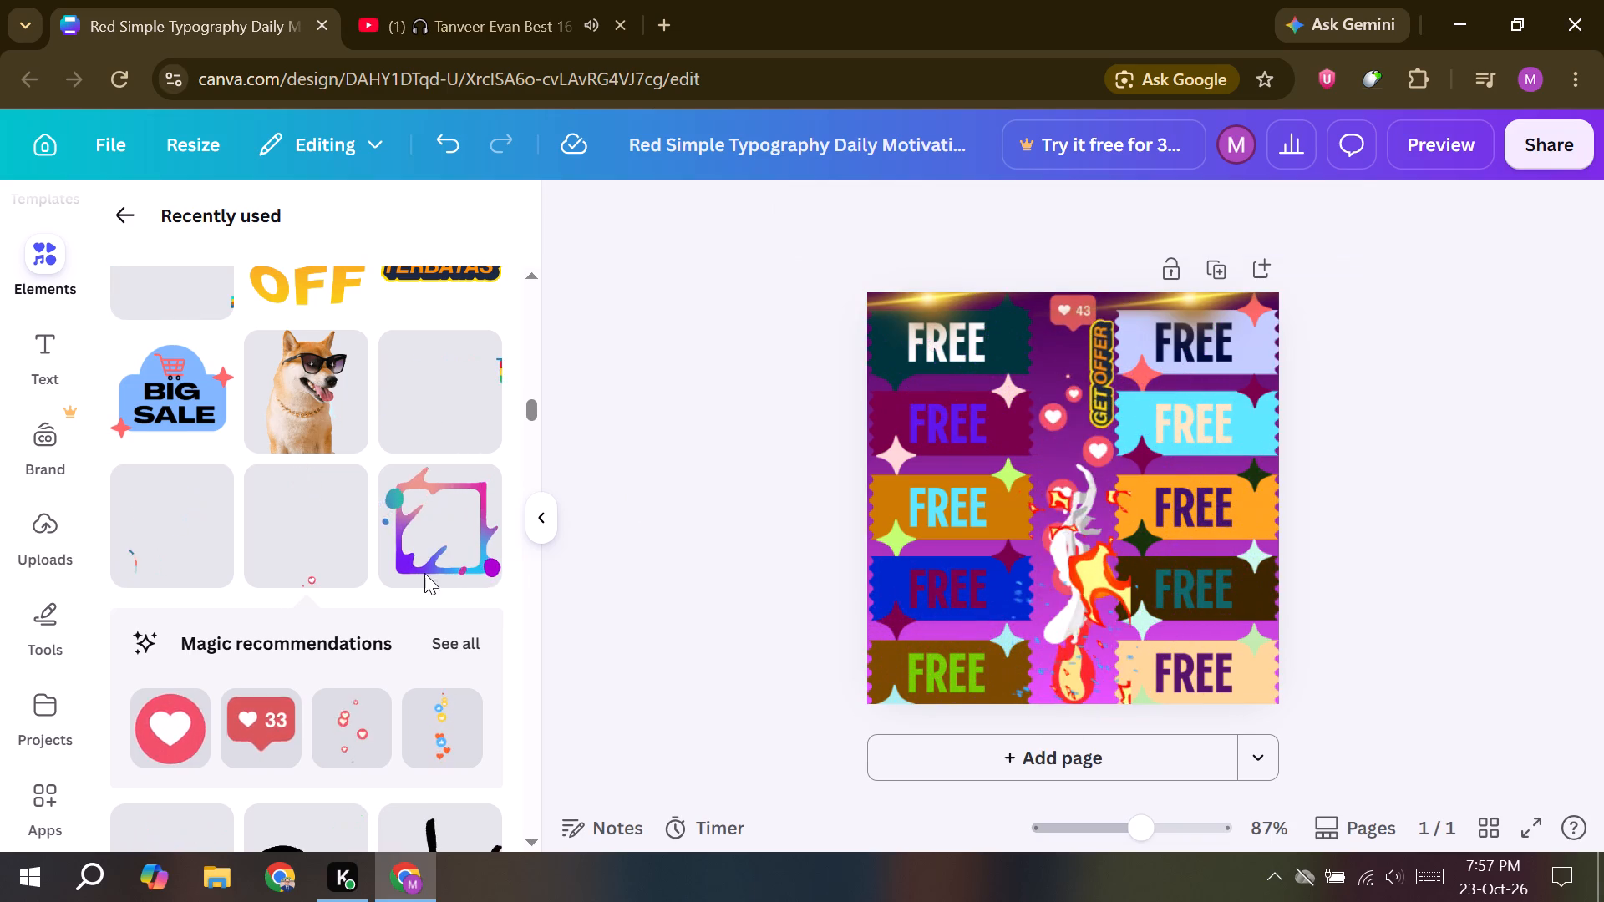
scroll(424, 573, down, 1)
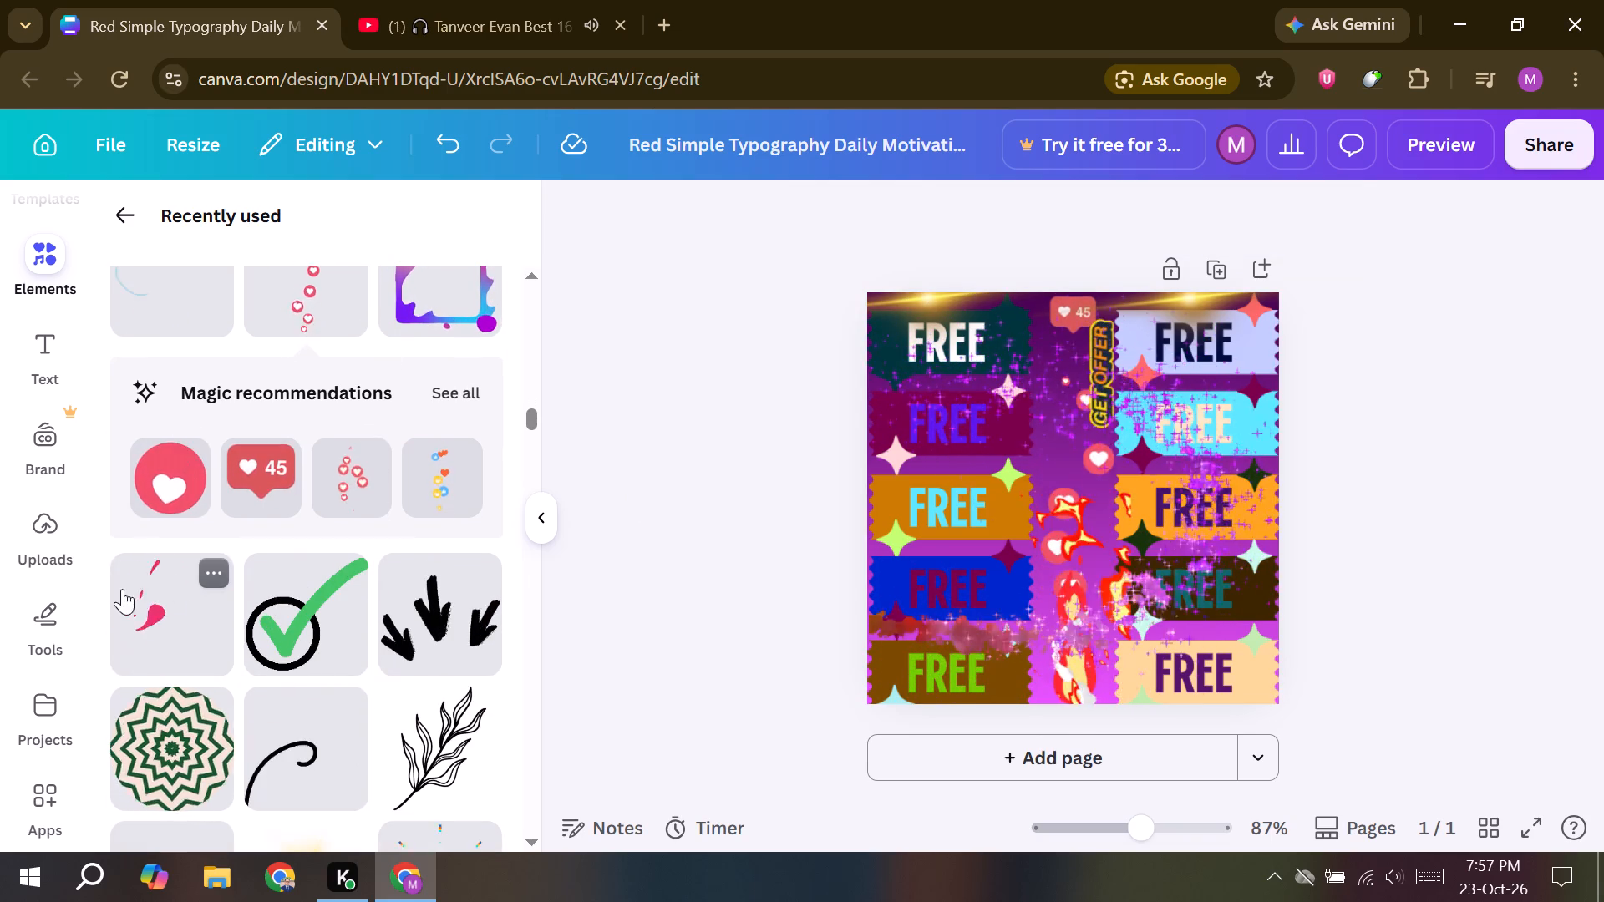
scroll(171, 727, down, 1)
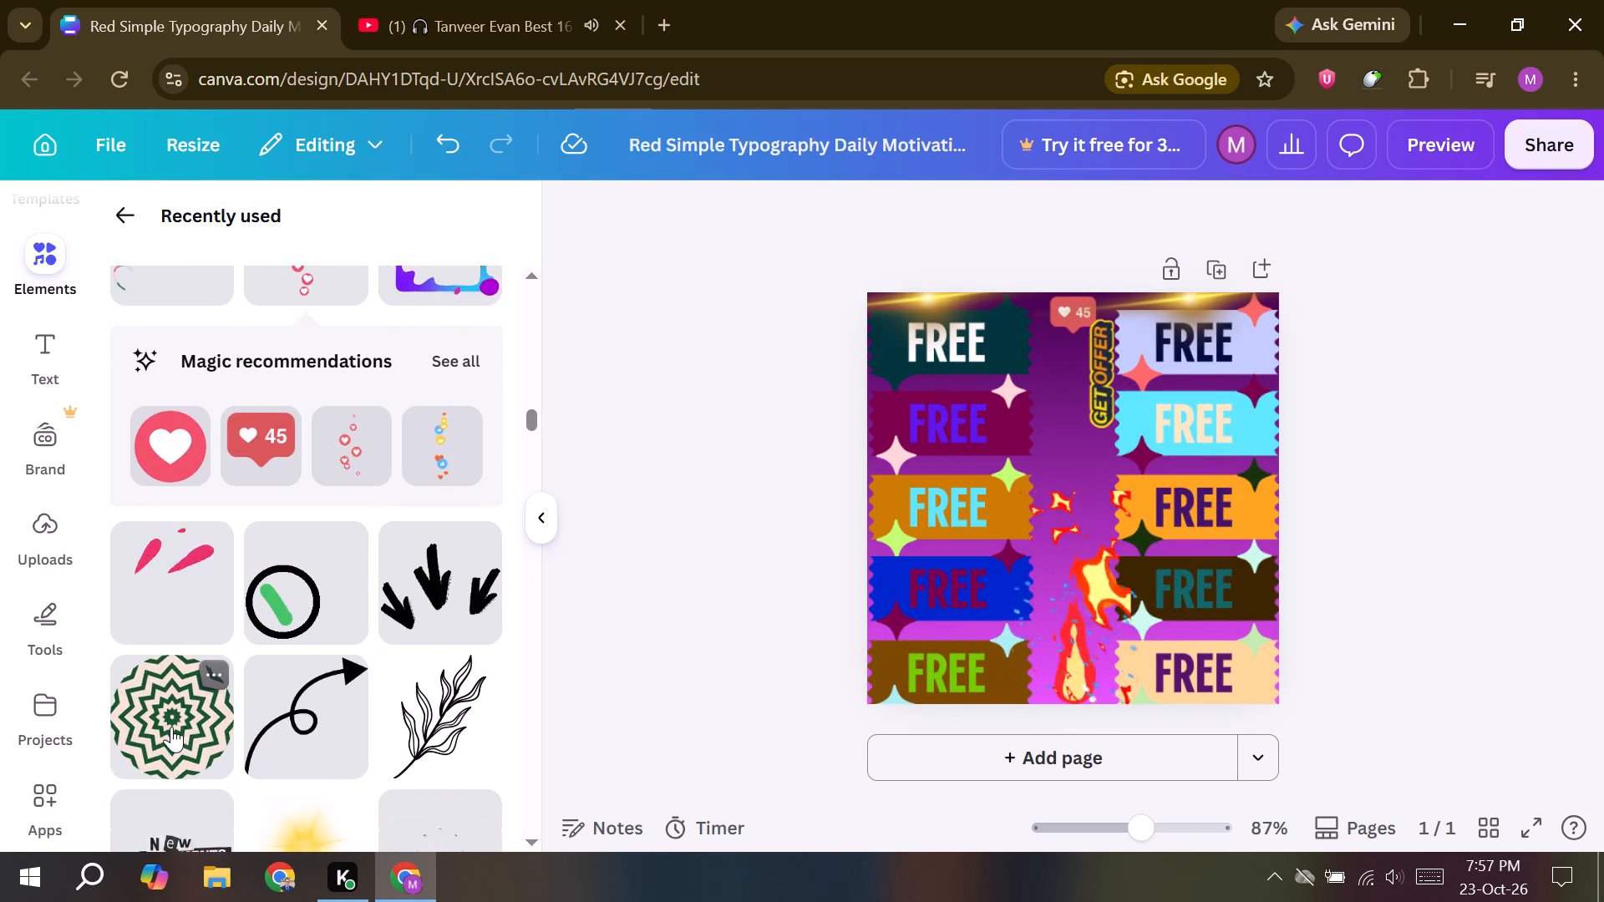
click(168, 627)
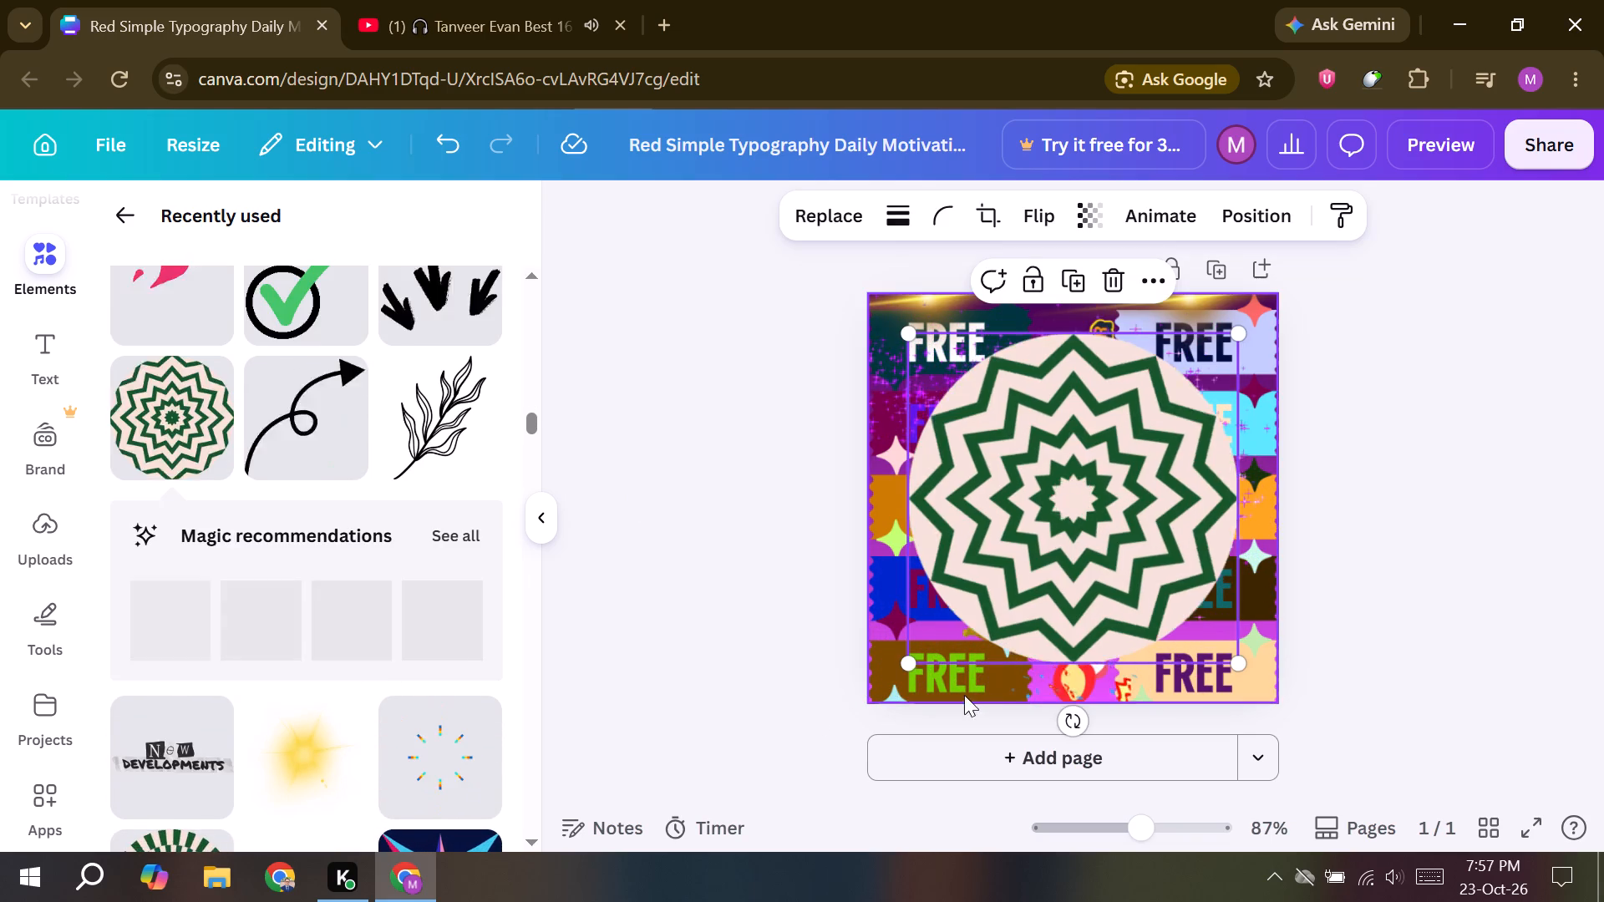
drag(1237, 327, 1180, 375)
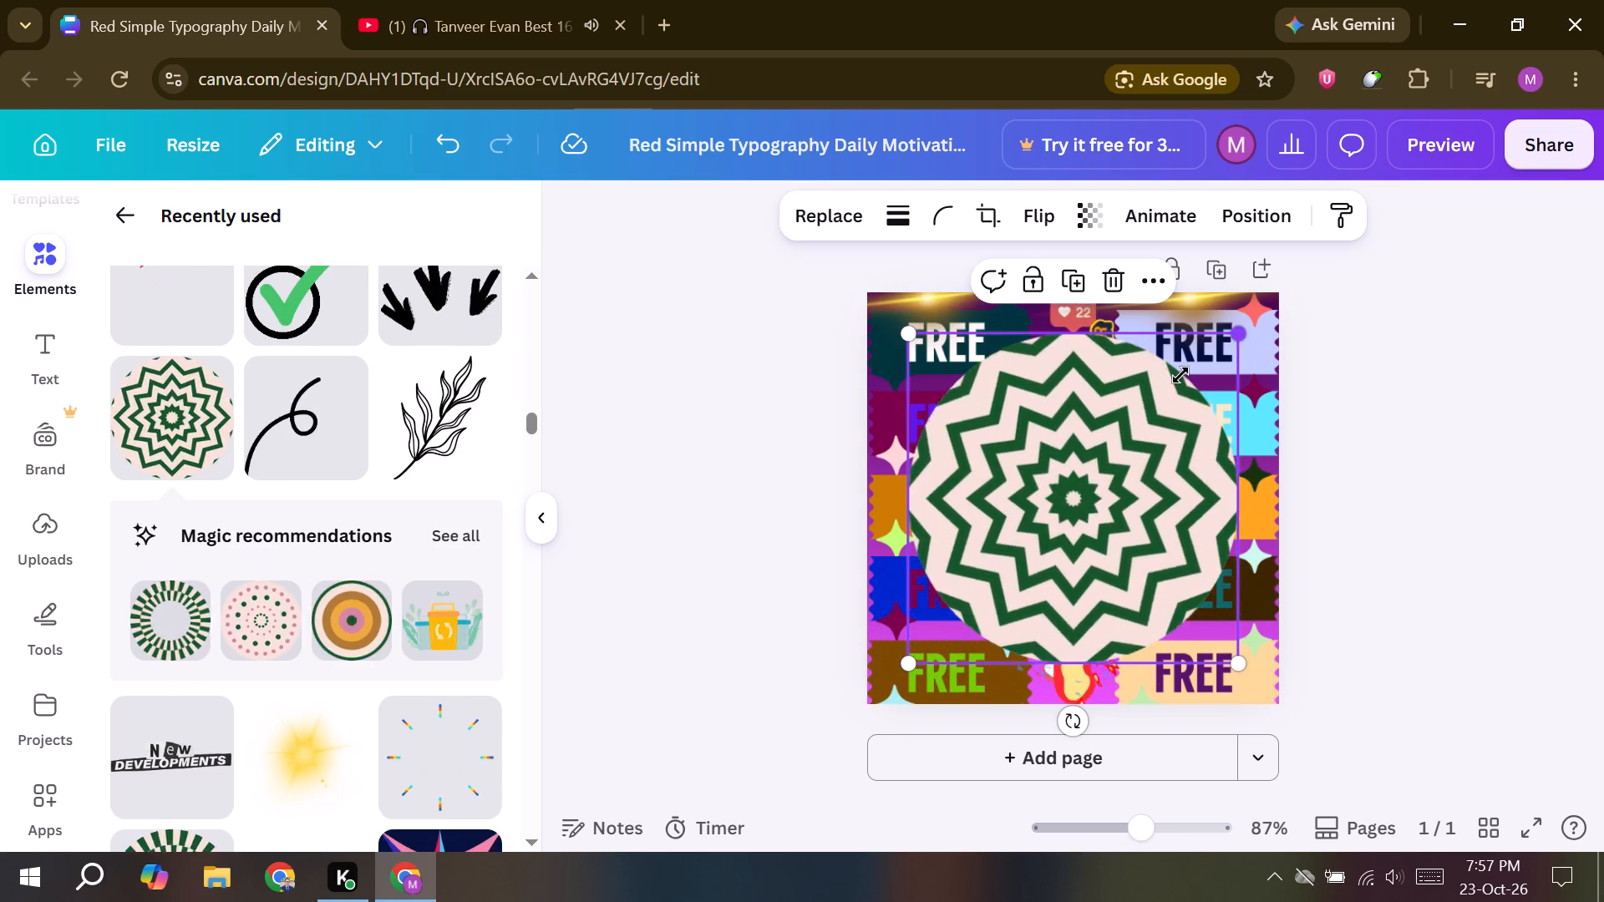
drag(1180, 375, 962, 610)
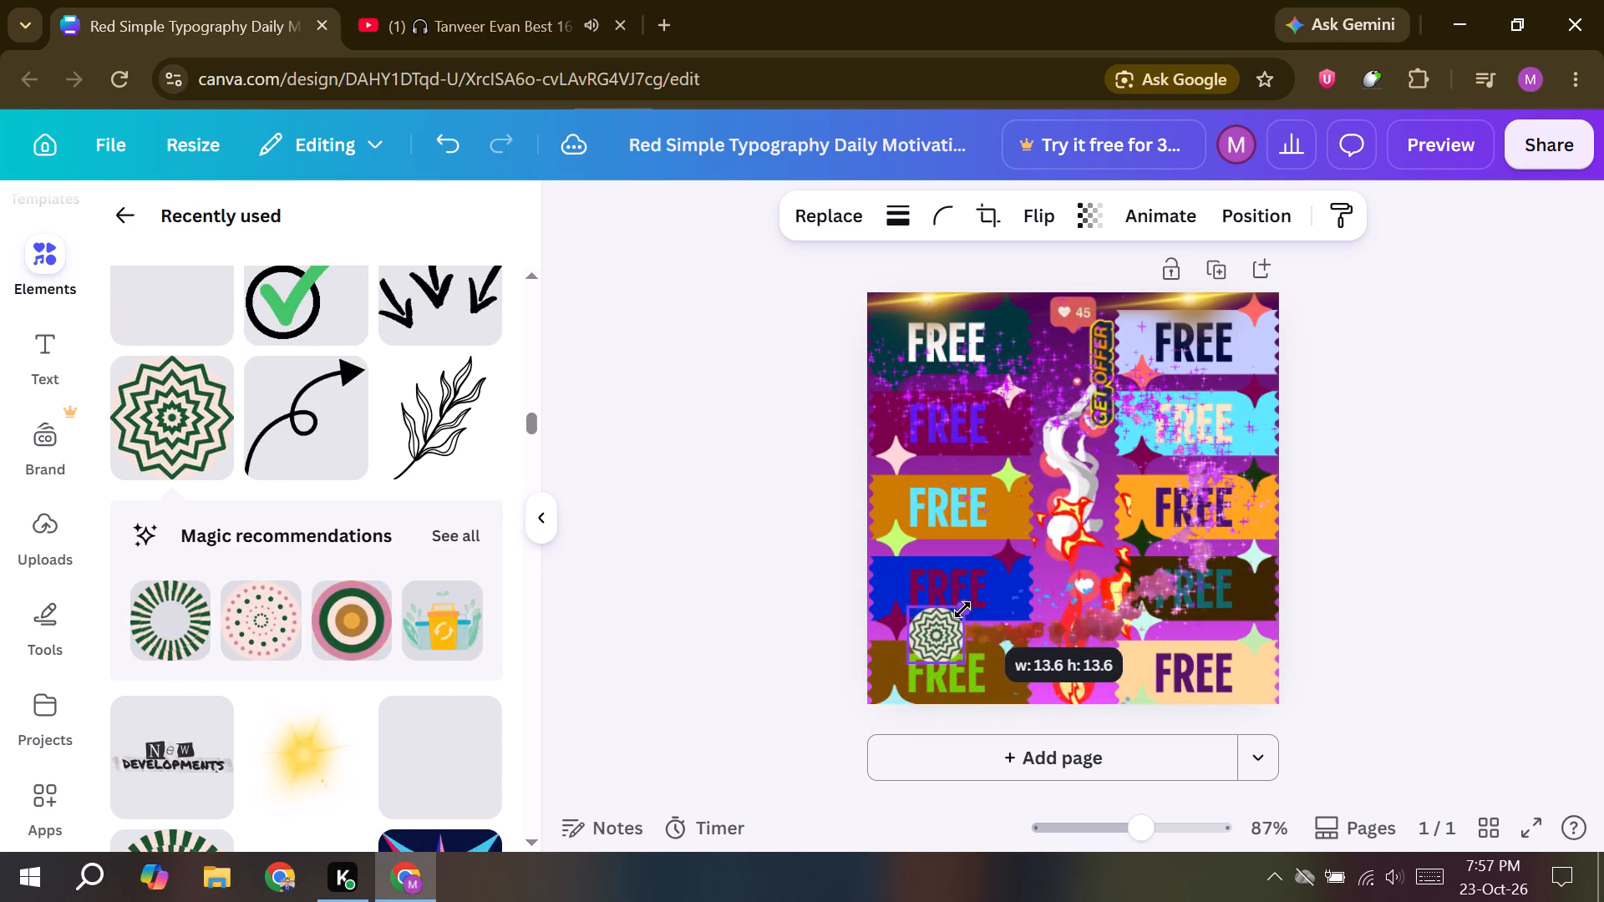
drag(943, 641, 1073, 388)
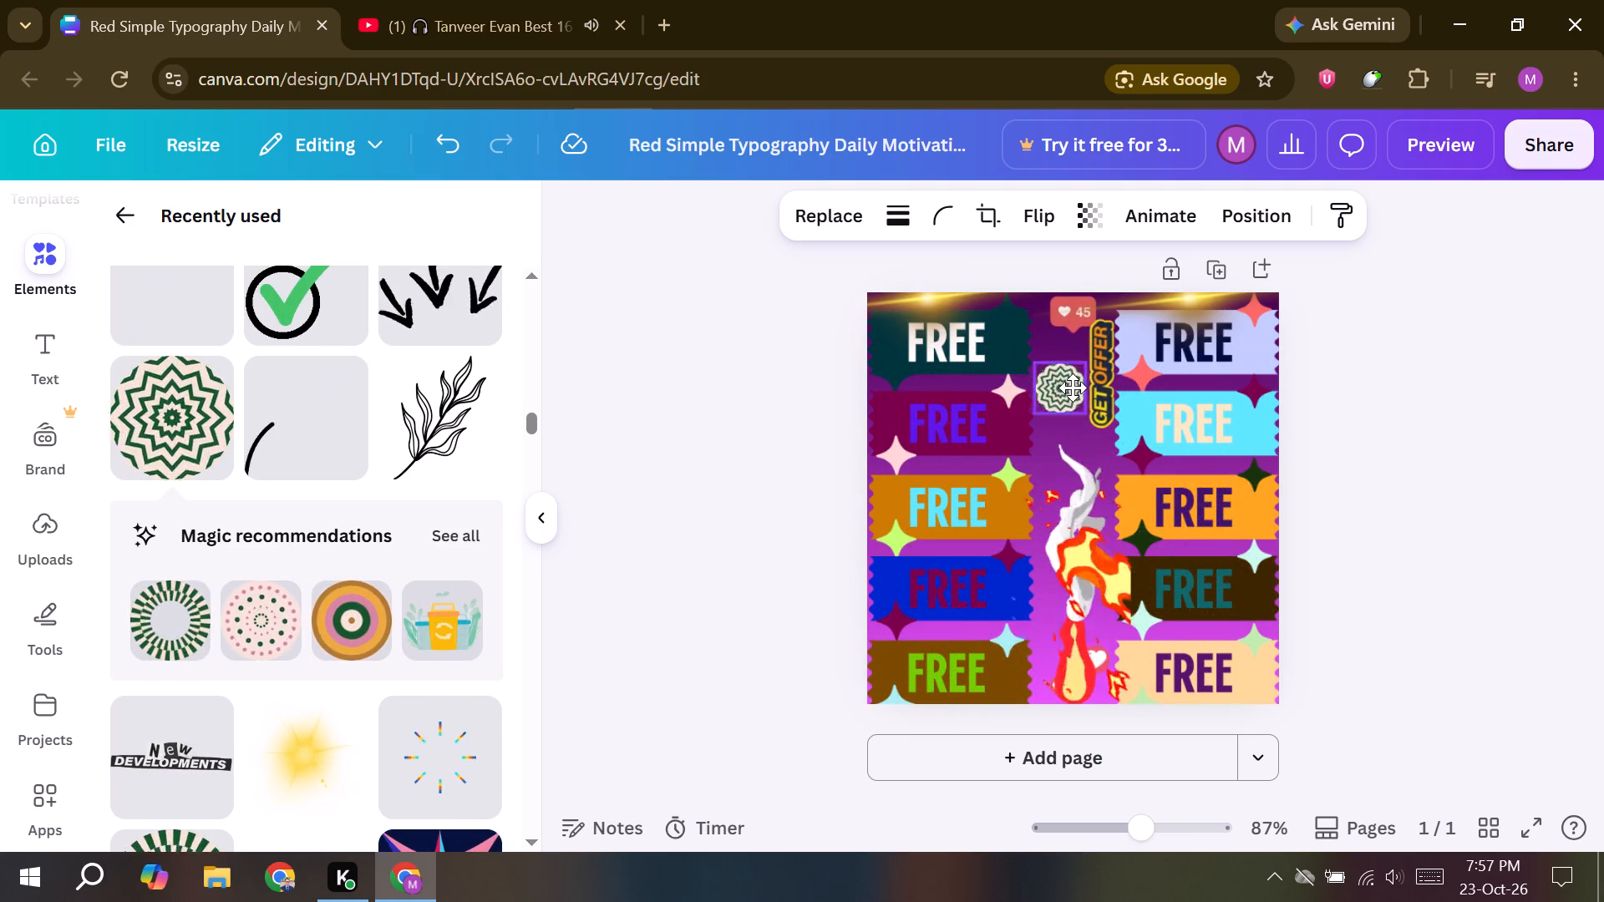
drag(1073, 388, 1074, 362)
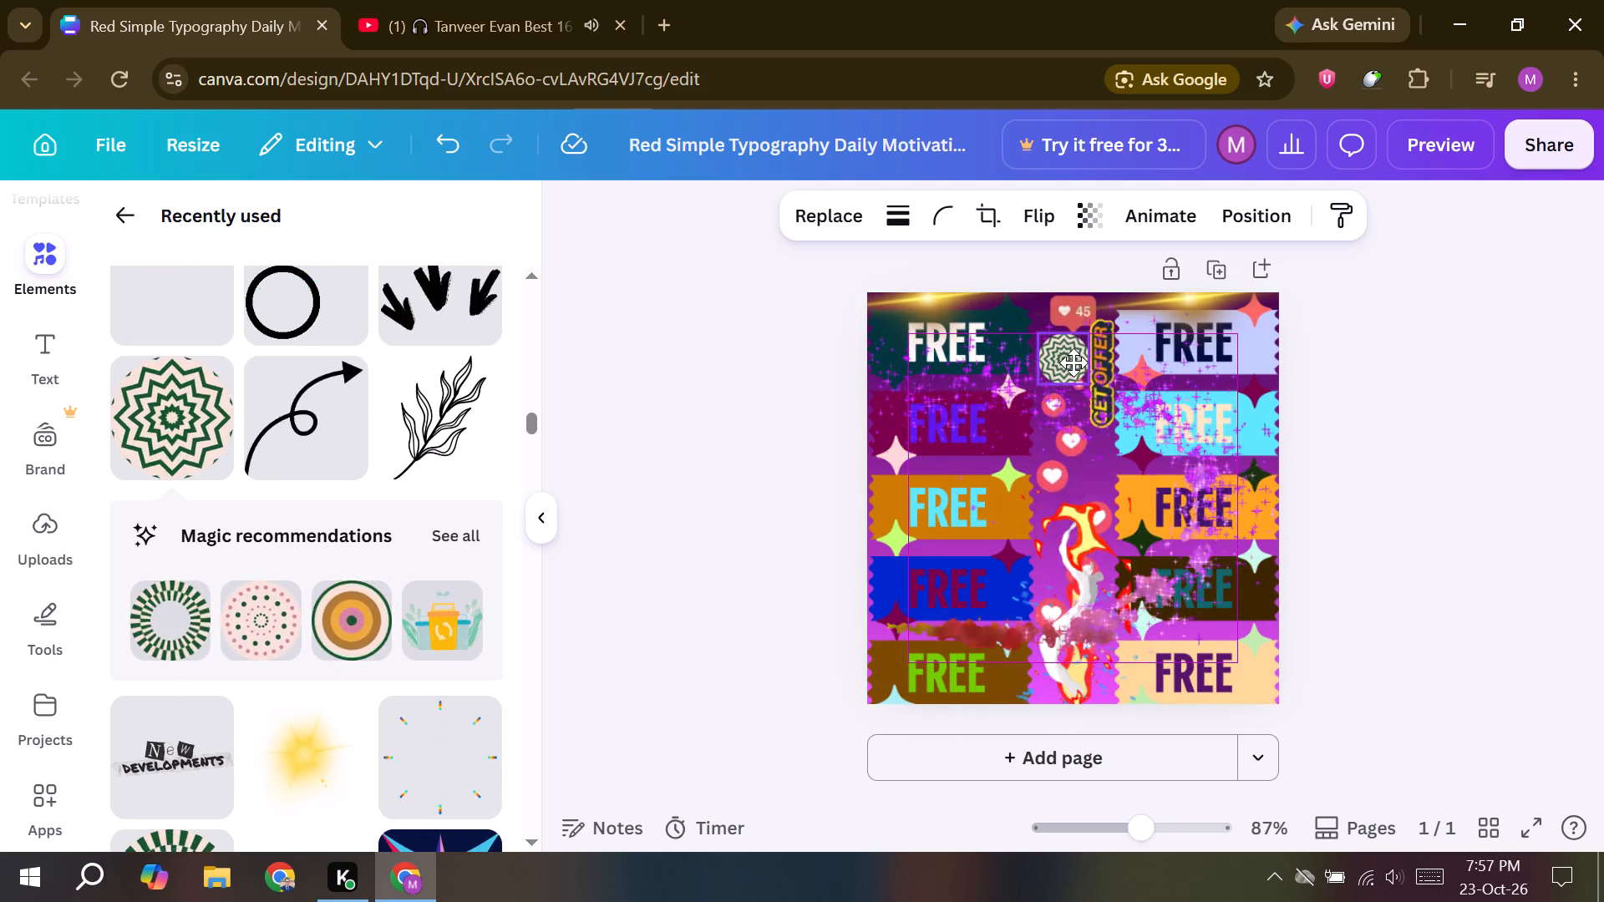
drag(1074, 362, 1070, 363)
click(1543, 272)
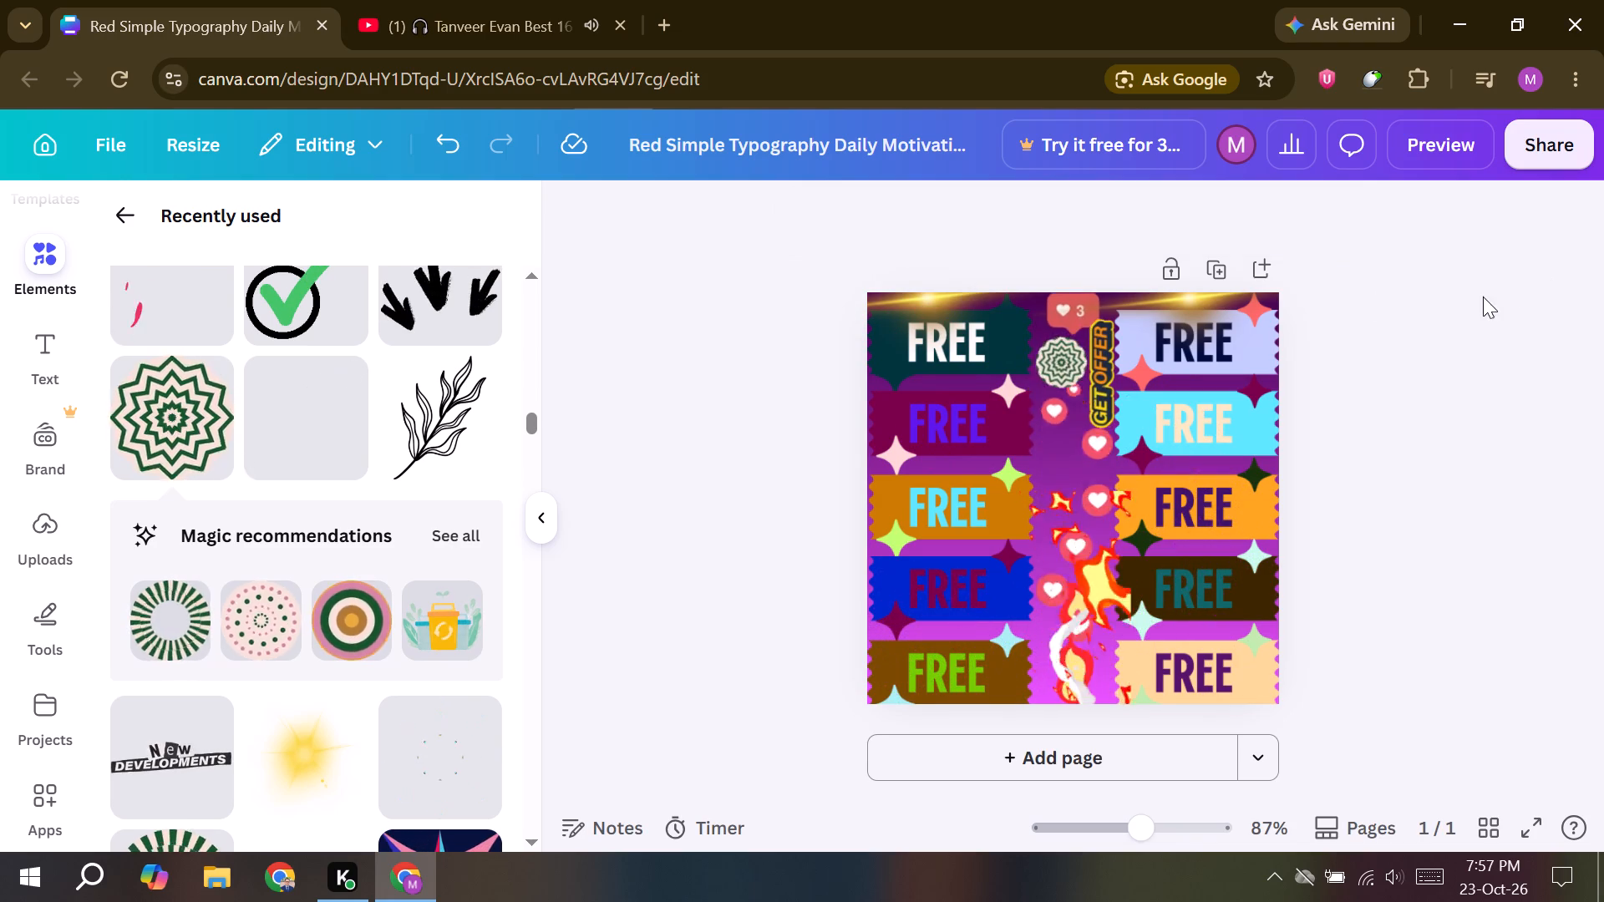
Add the golden star from the recently used elements, shrink it to about 9.4 by 8.9, and place it before FREE on the dark green ticket.
scroll(436, 644, down, 2)
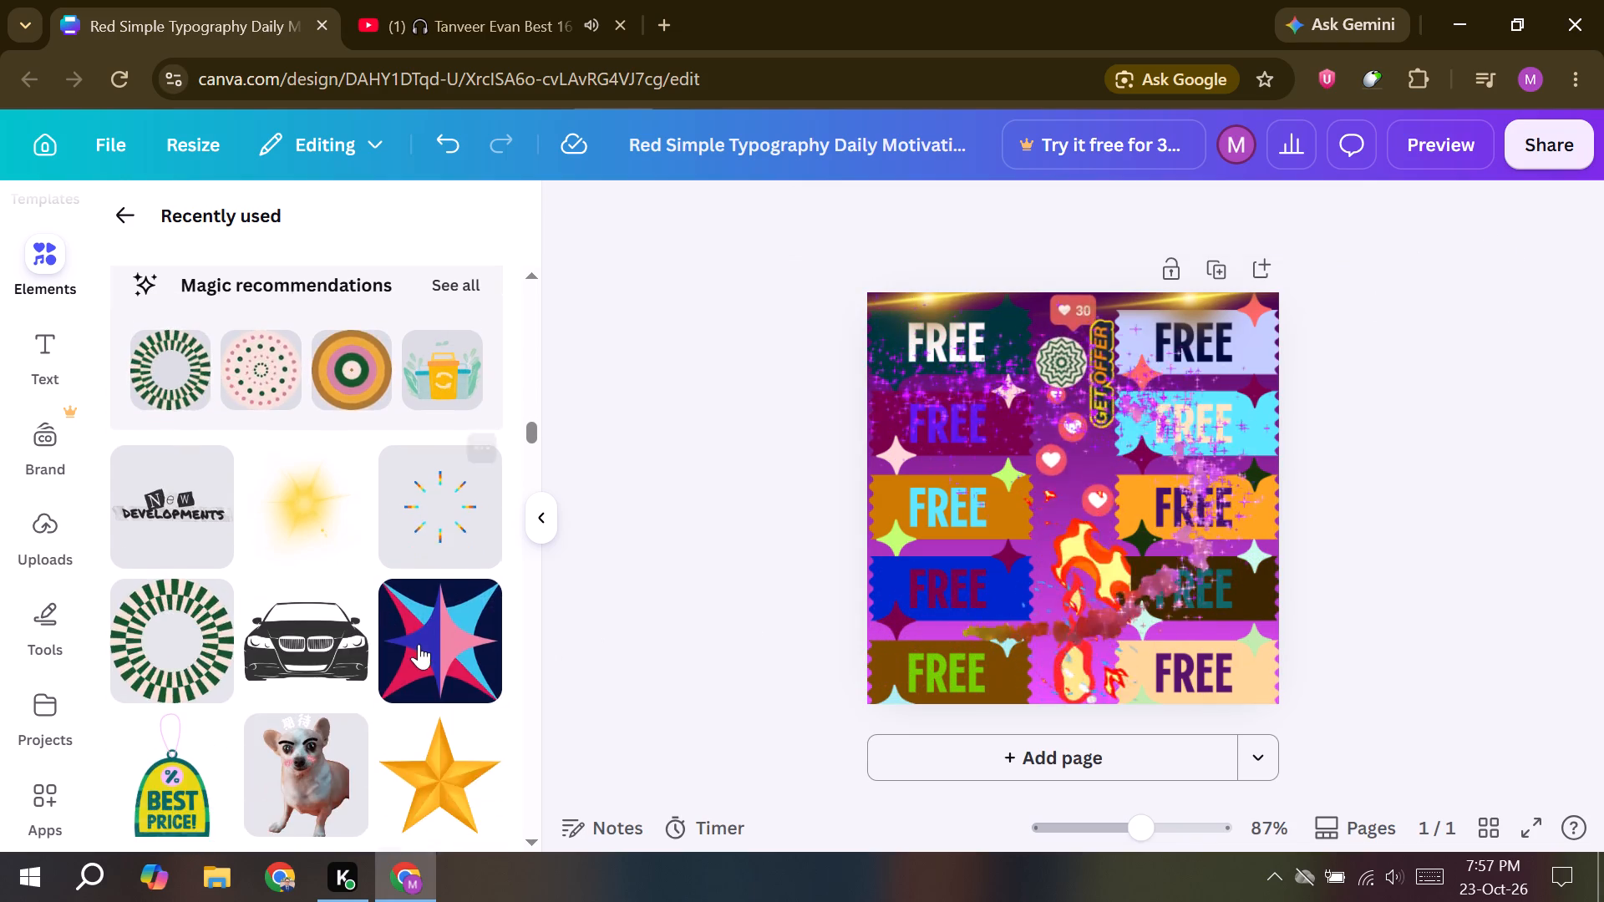
scroll(414, 644, down, 1)
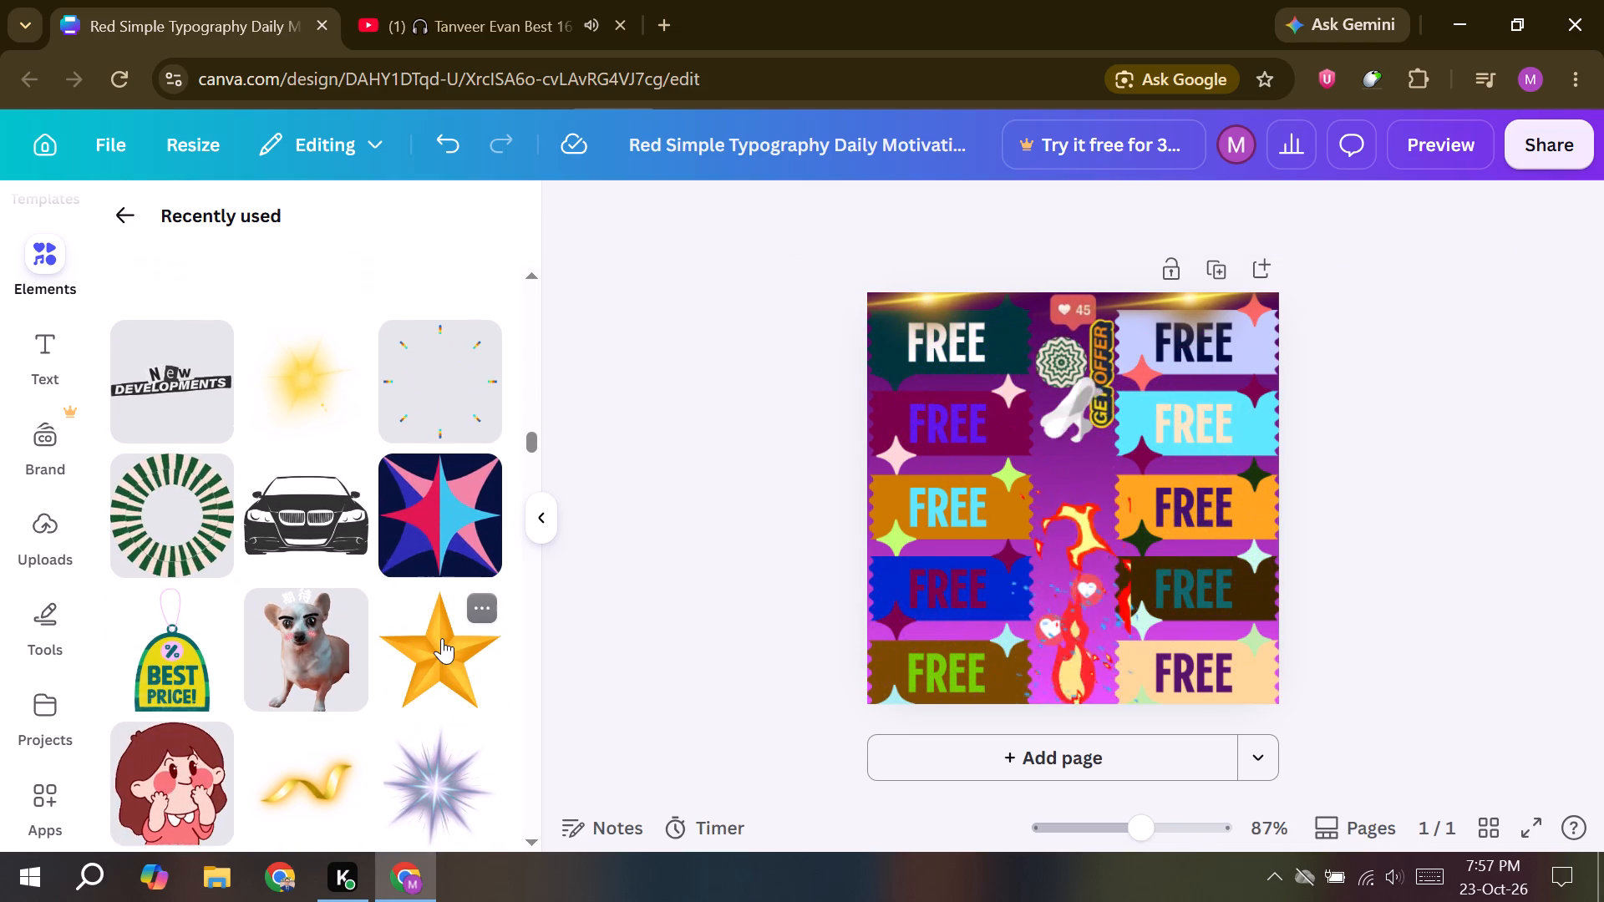
click(442, 638)
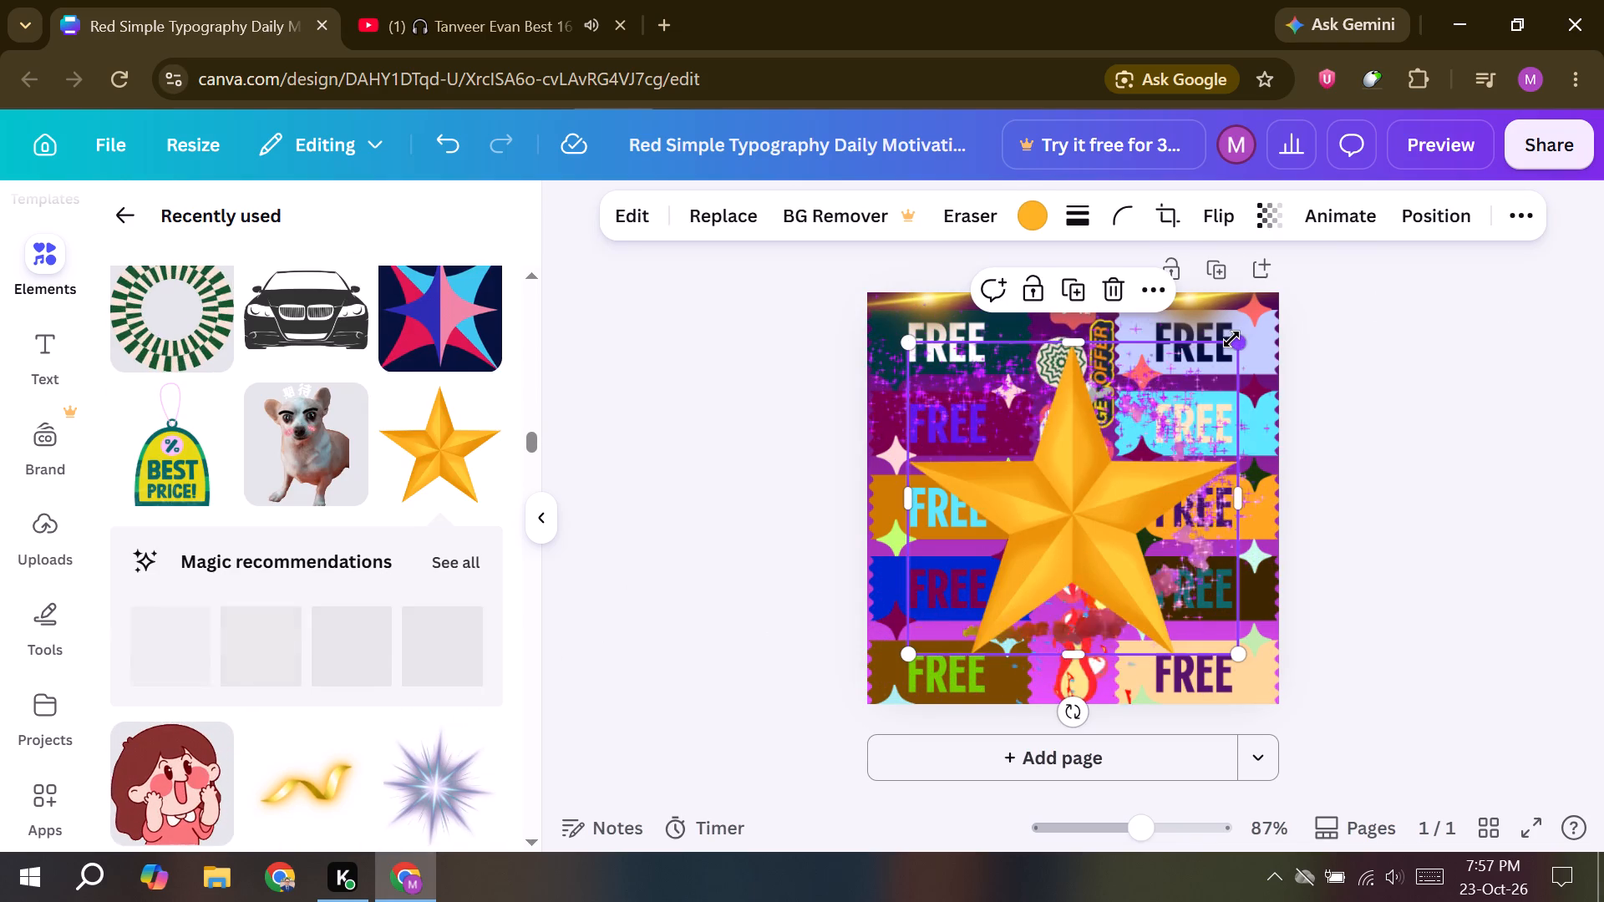
drag(1230, 341, 973, 591)
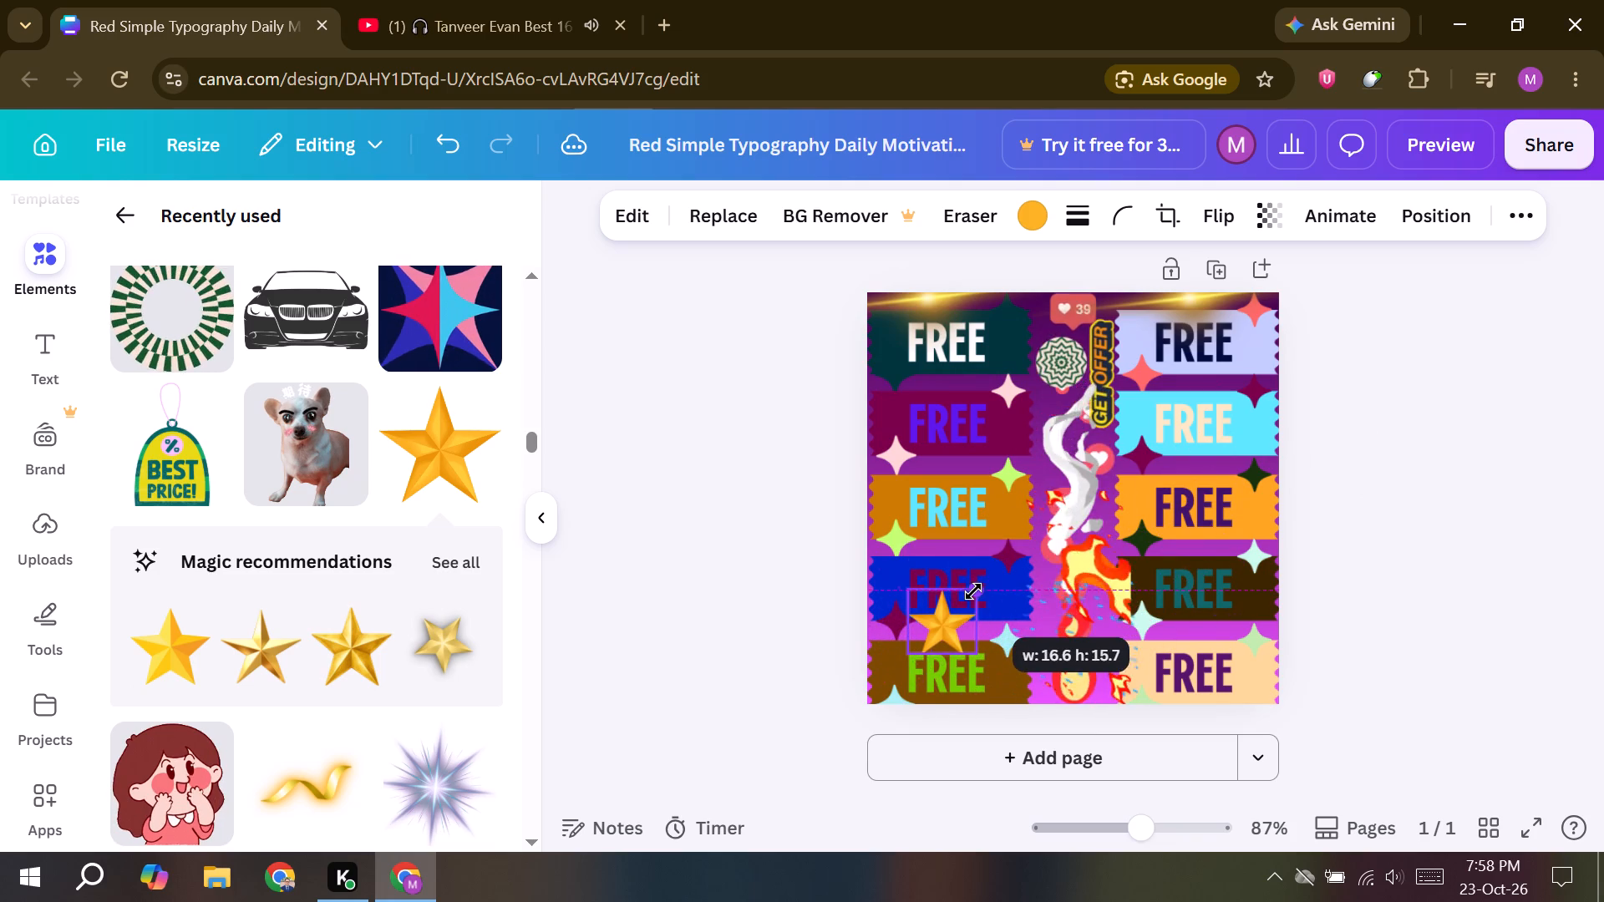
drag(973, 591, 958, 605)
drag(937, 627, 898, 616)
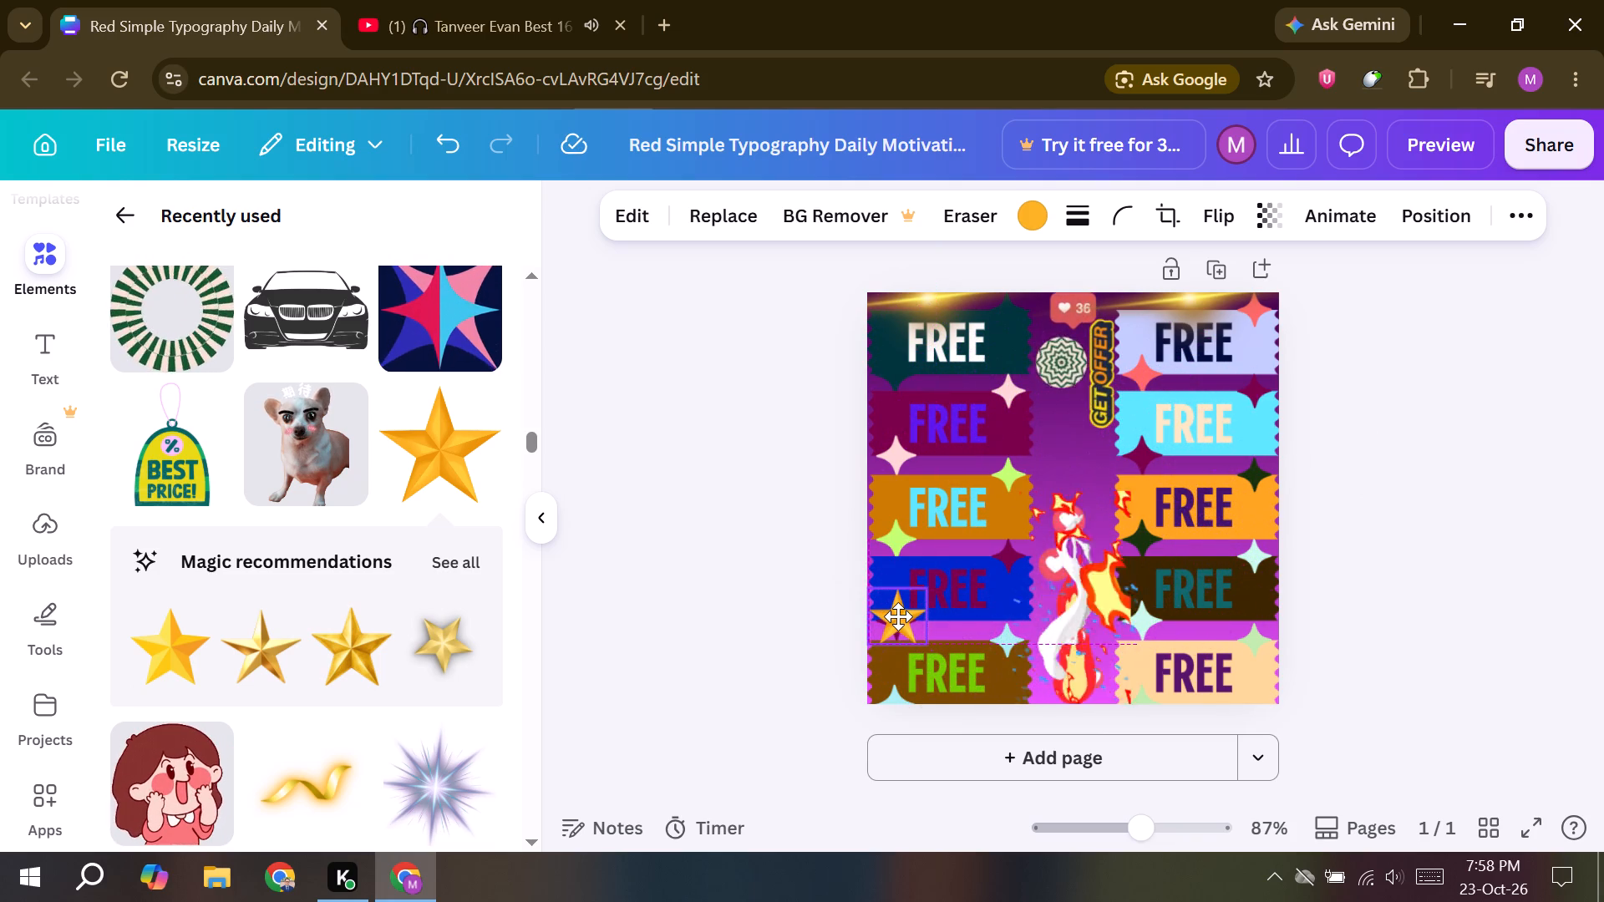
drag(898, 616, 946, 590)
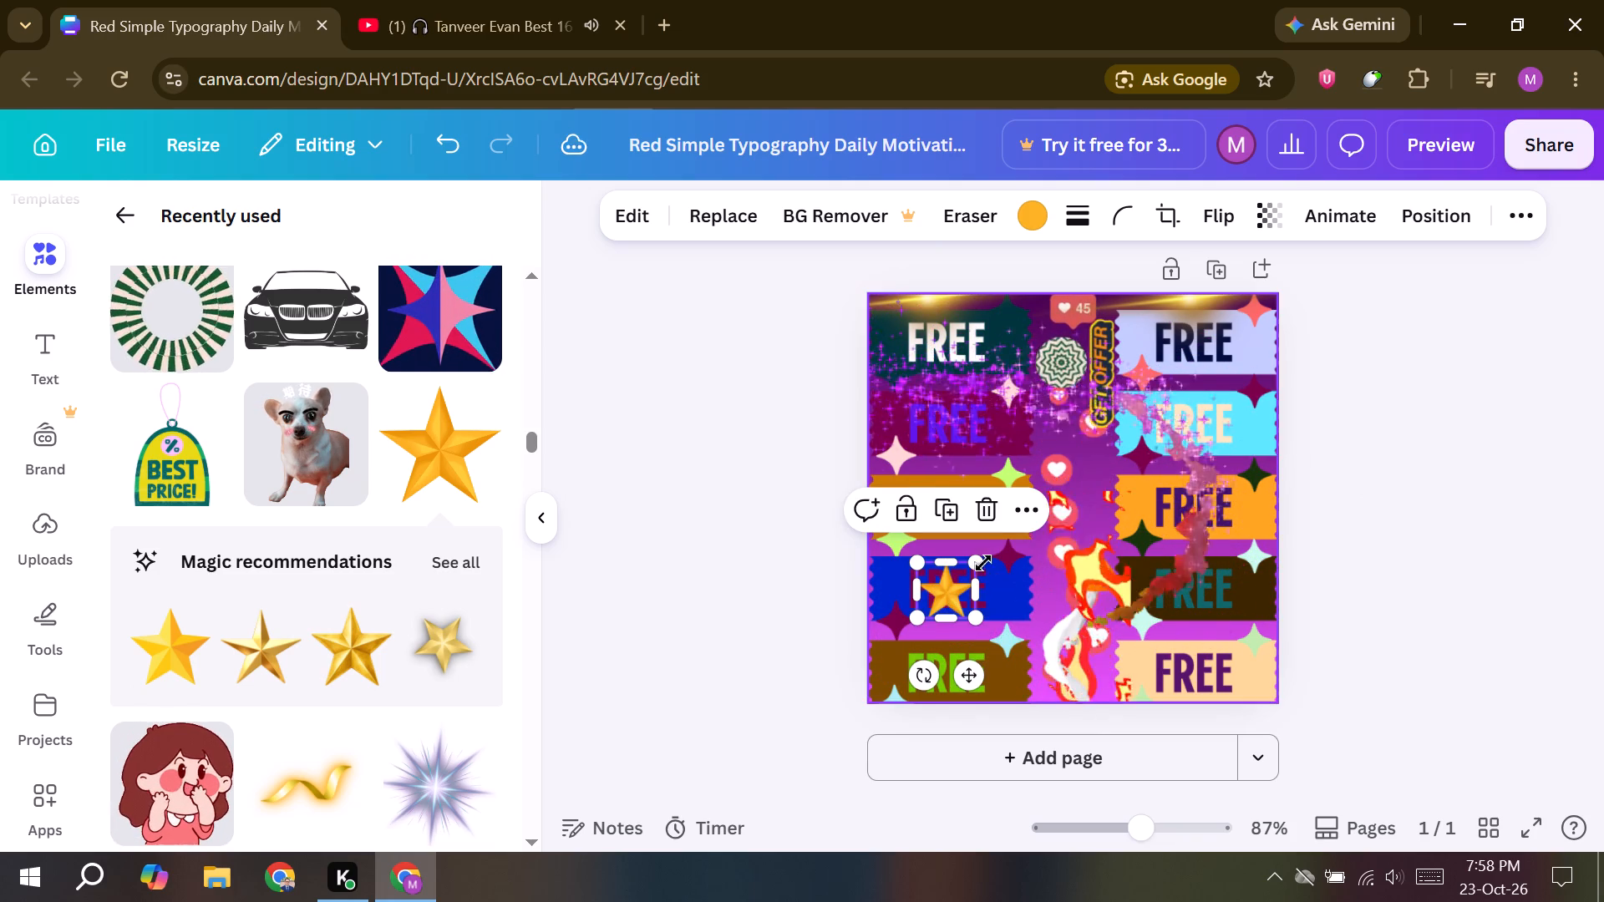
drag(968, 559, 935, 566)
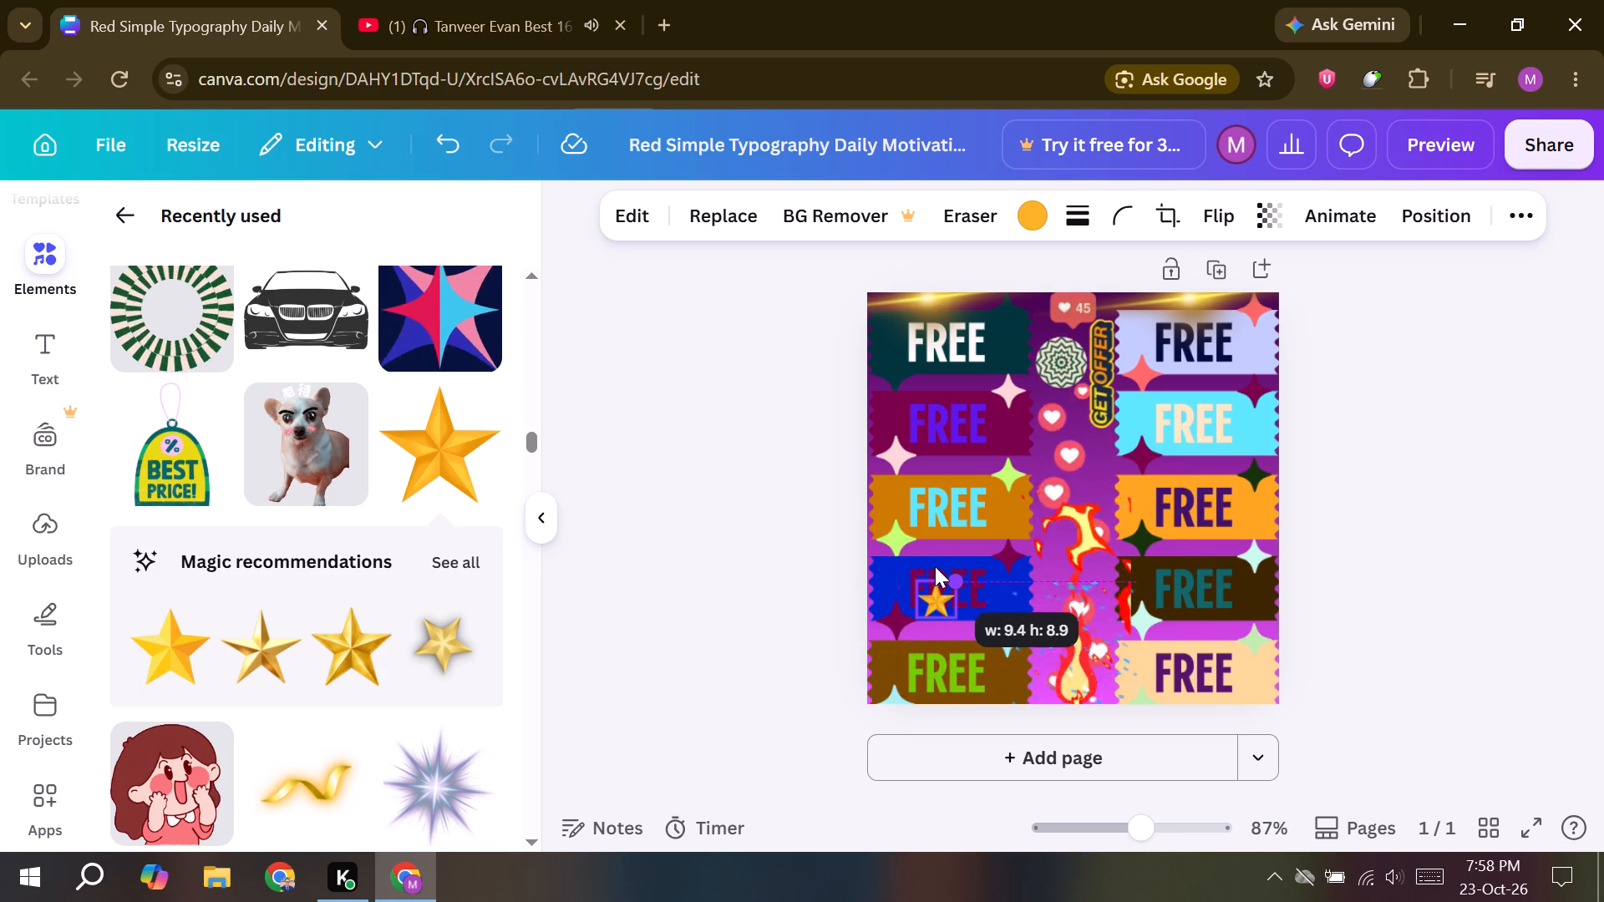
drag(937, 603, 880, 434)
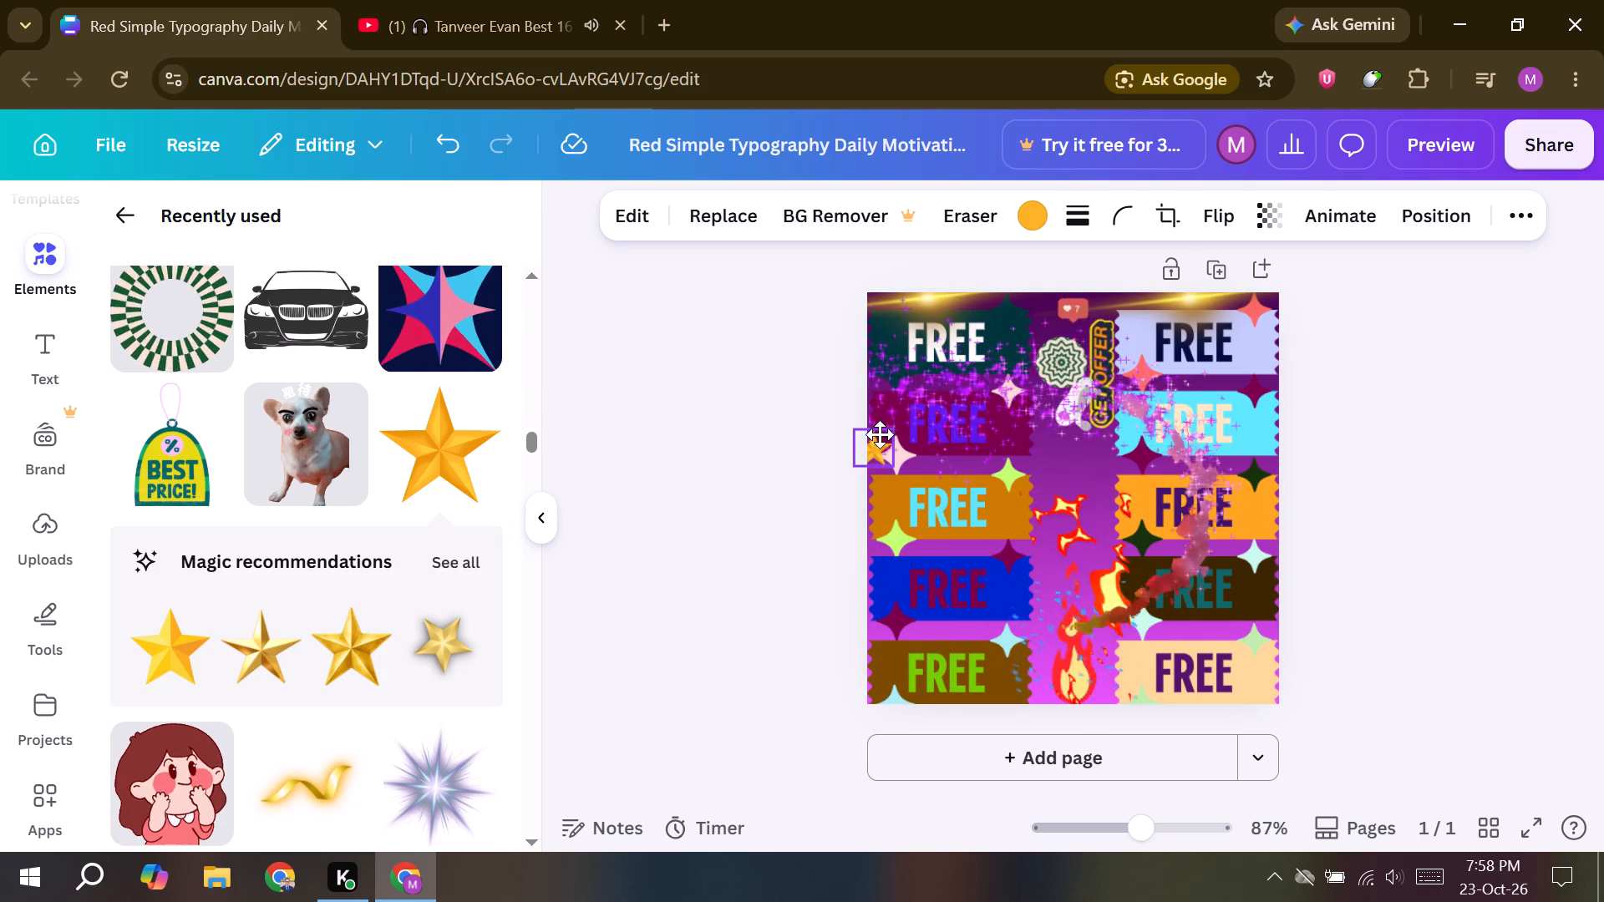
drag(880, 434, 890, 344)
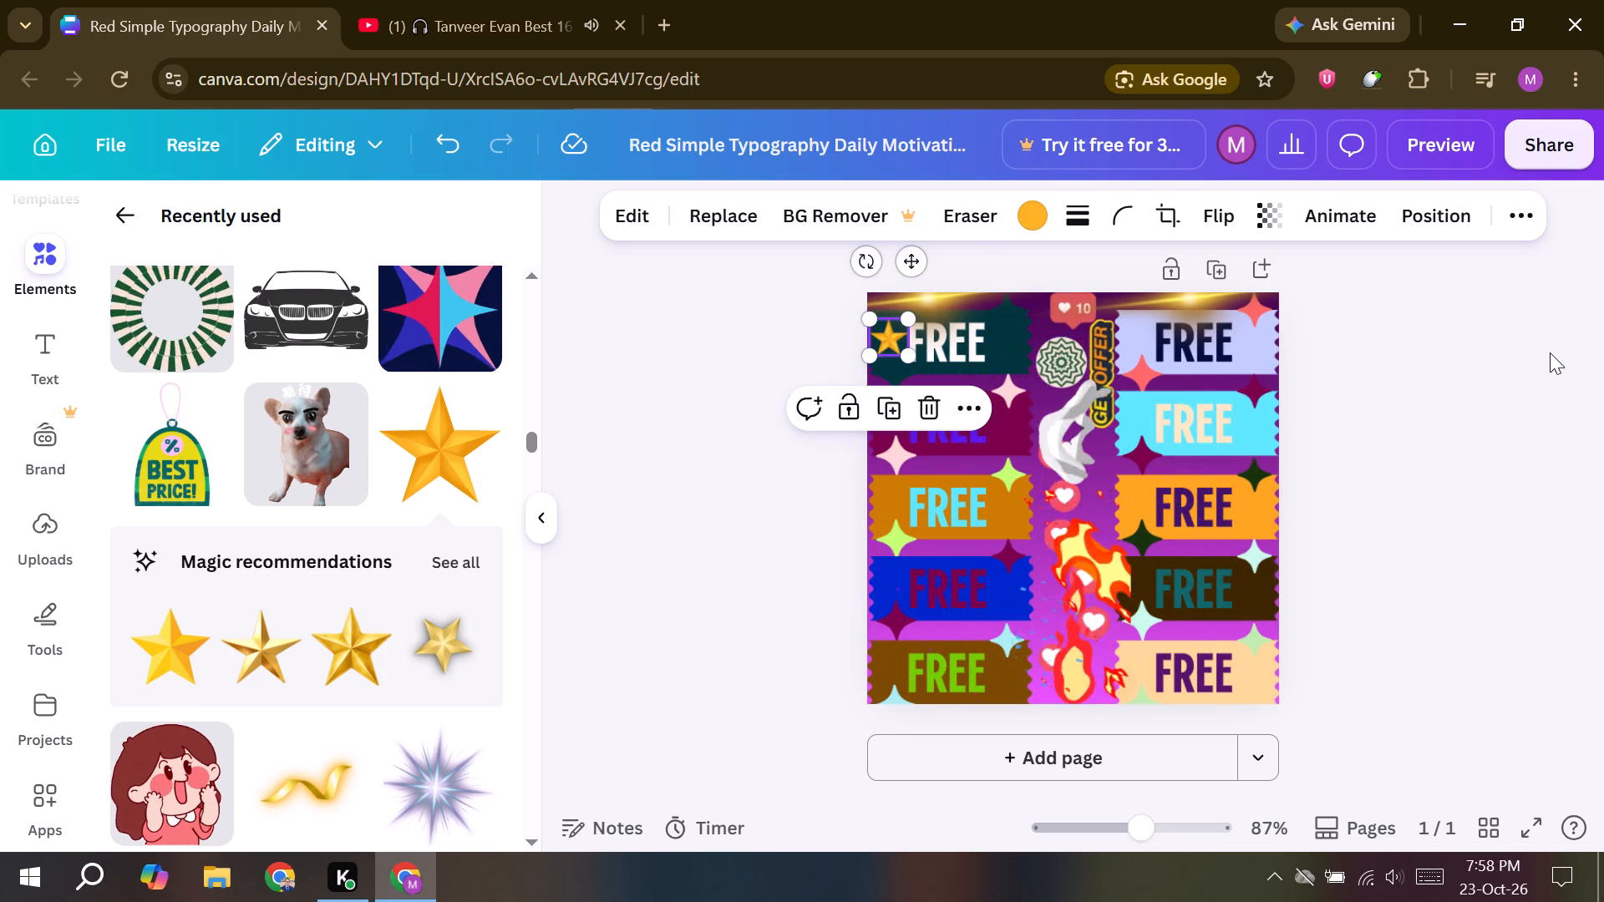
click(1550, 352)
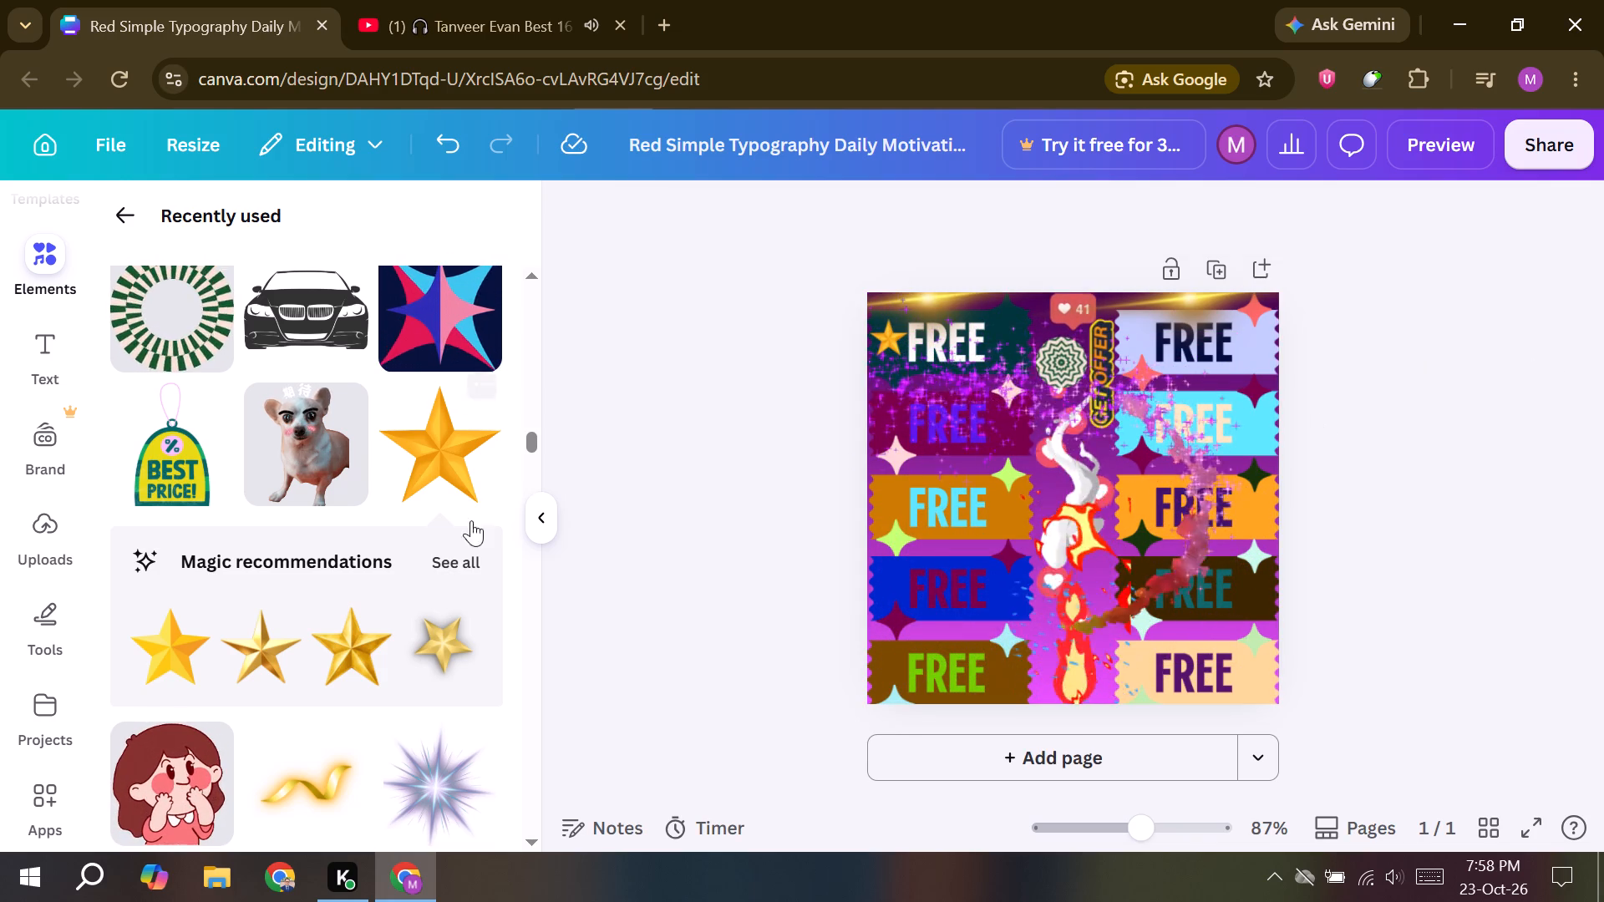
Add the red animated follower-count badge, shrink it to a small sticker, and place it between the heart-count badge and the round zigzag pattern.
scroll(252, 665, down, 3)
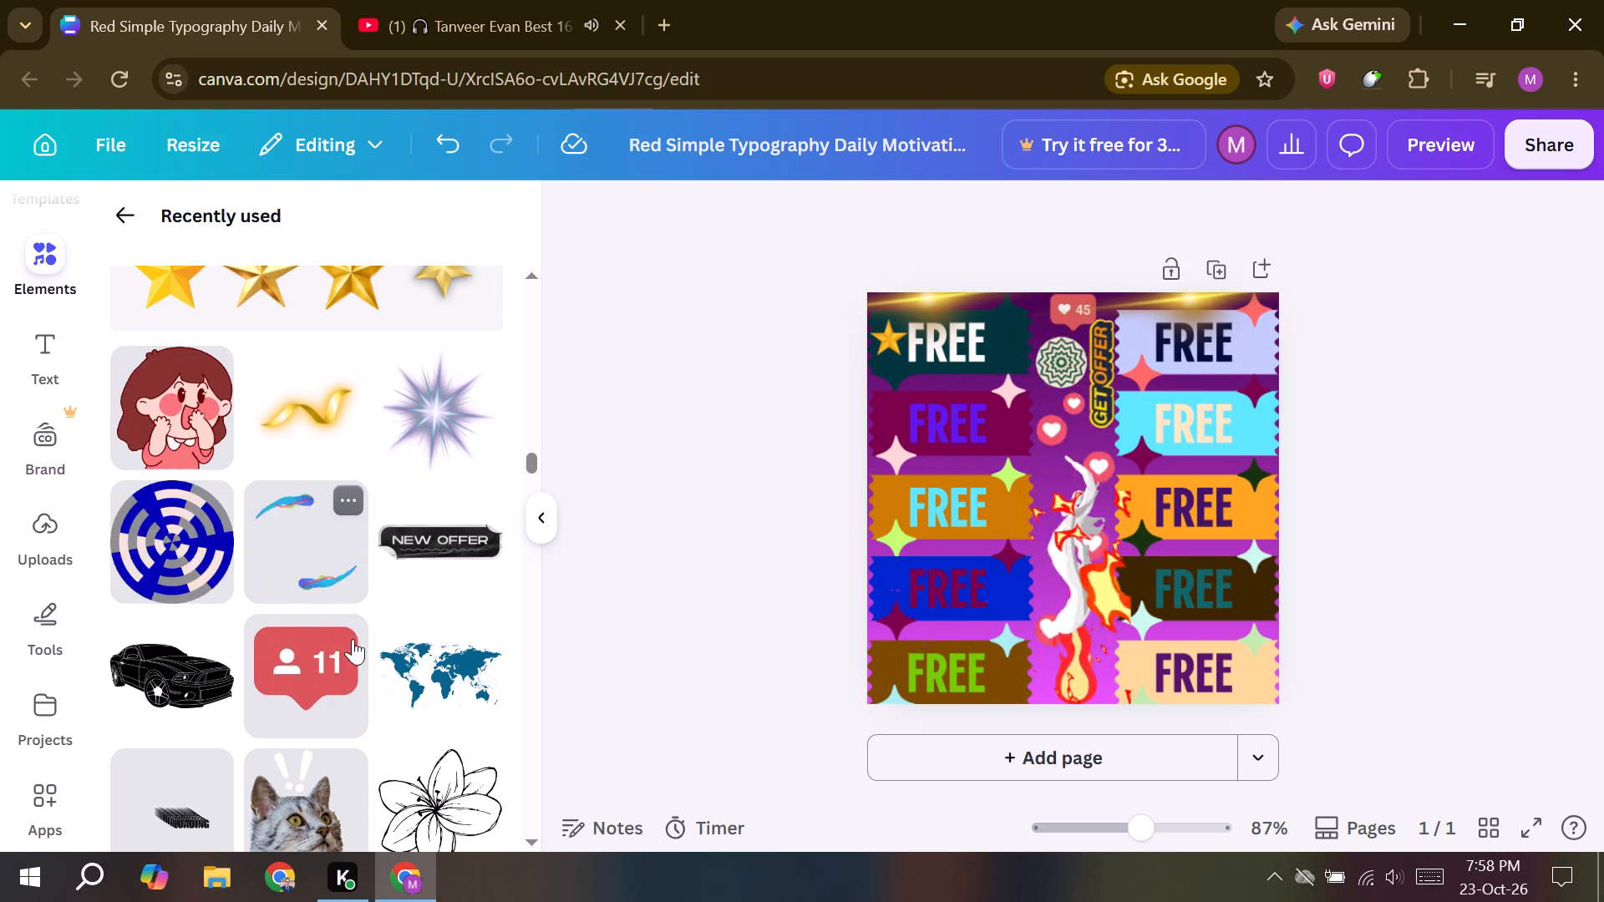
click(316, 676)
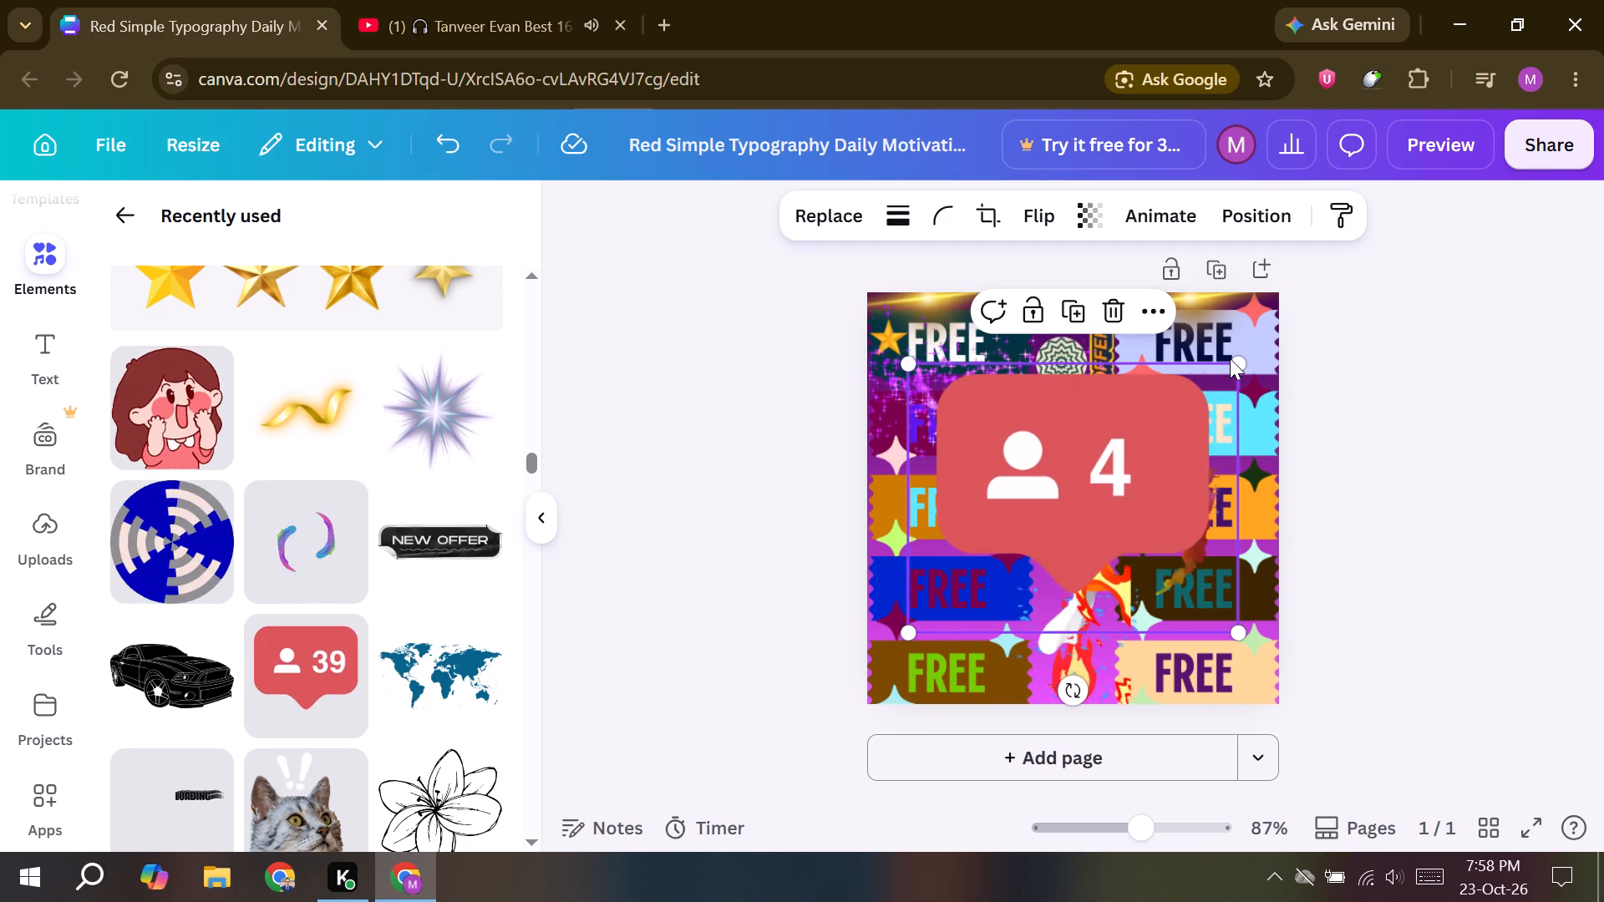
drag(1231, 357, 955, 602)
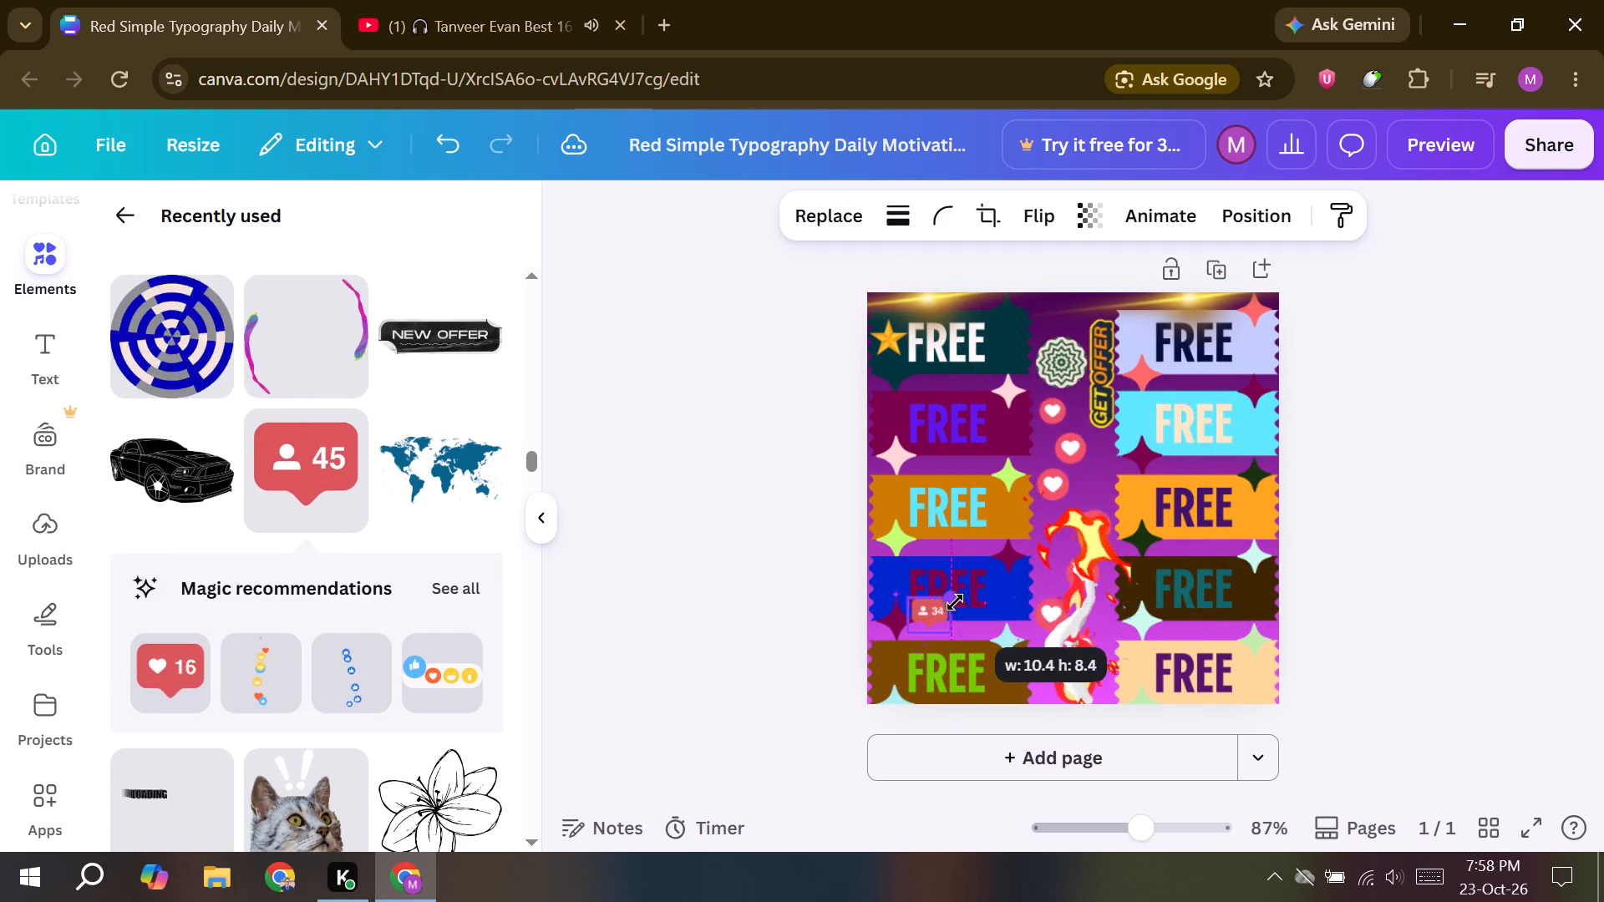
drag(955, 602, 967, 592)
drag(931, 613, 1028, 346)
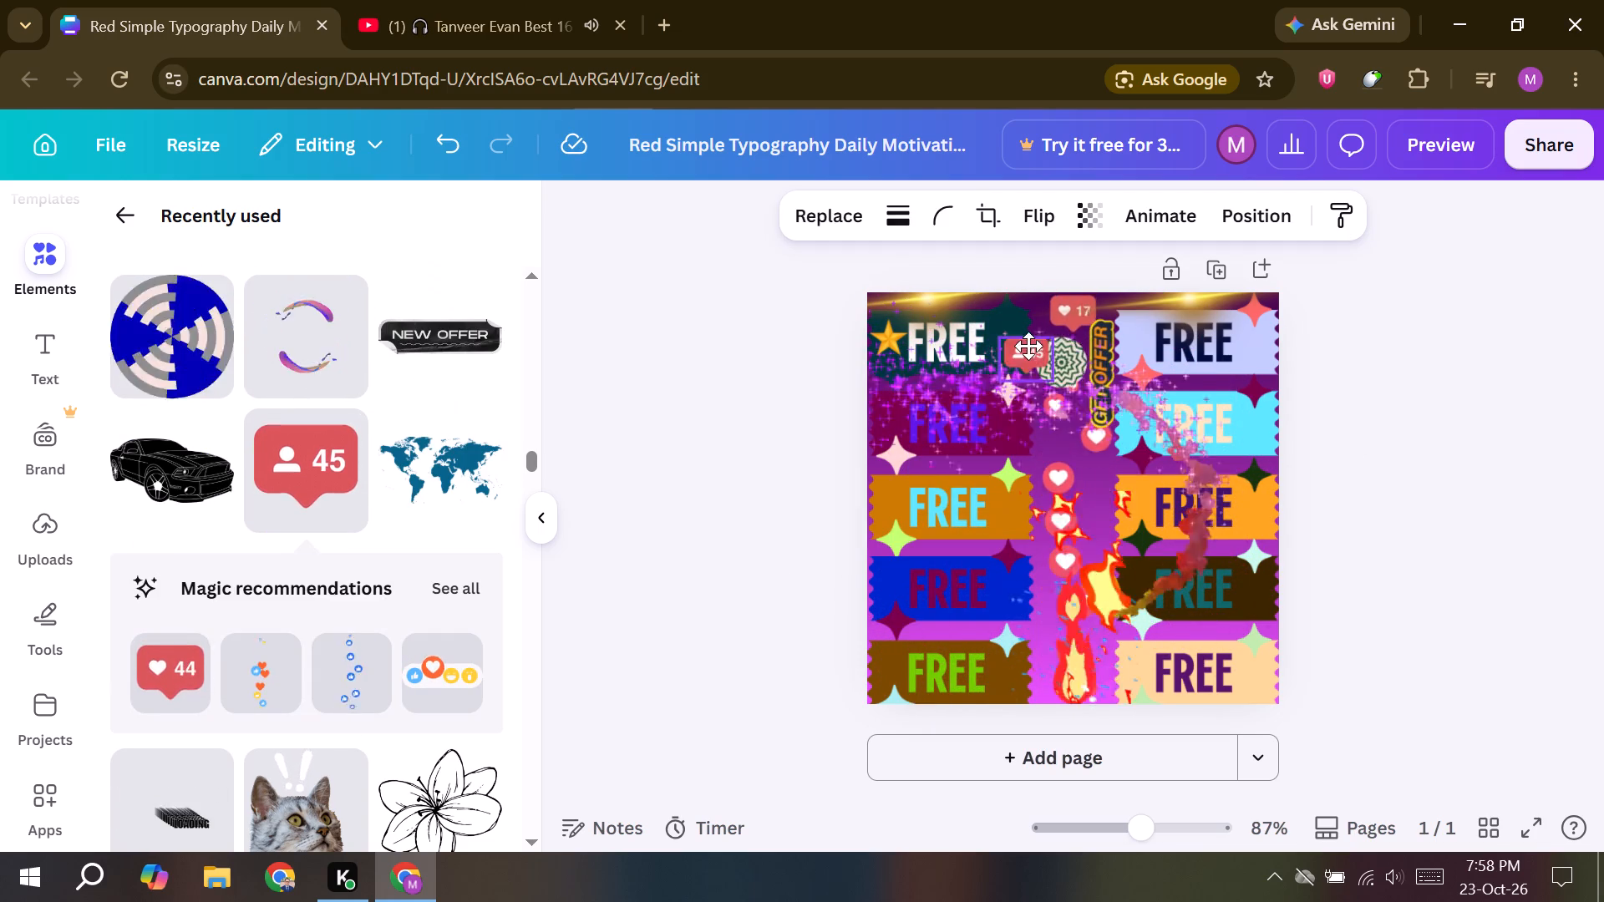
drag(1028, 346, 1119, 310)
drag(1155, 332, 1139, 322)
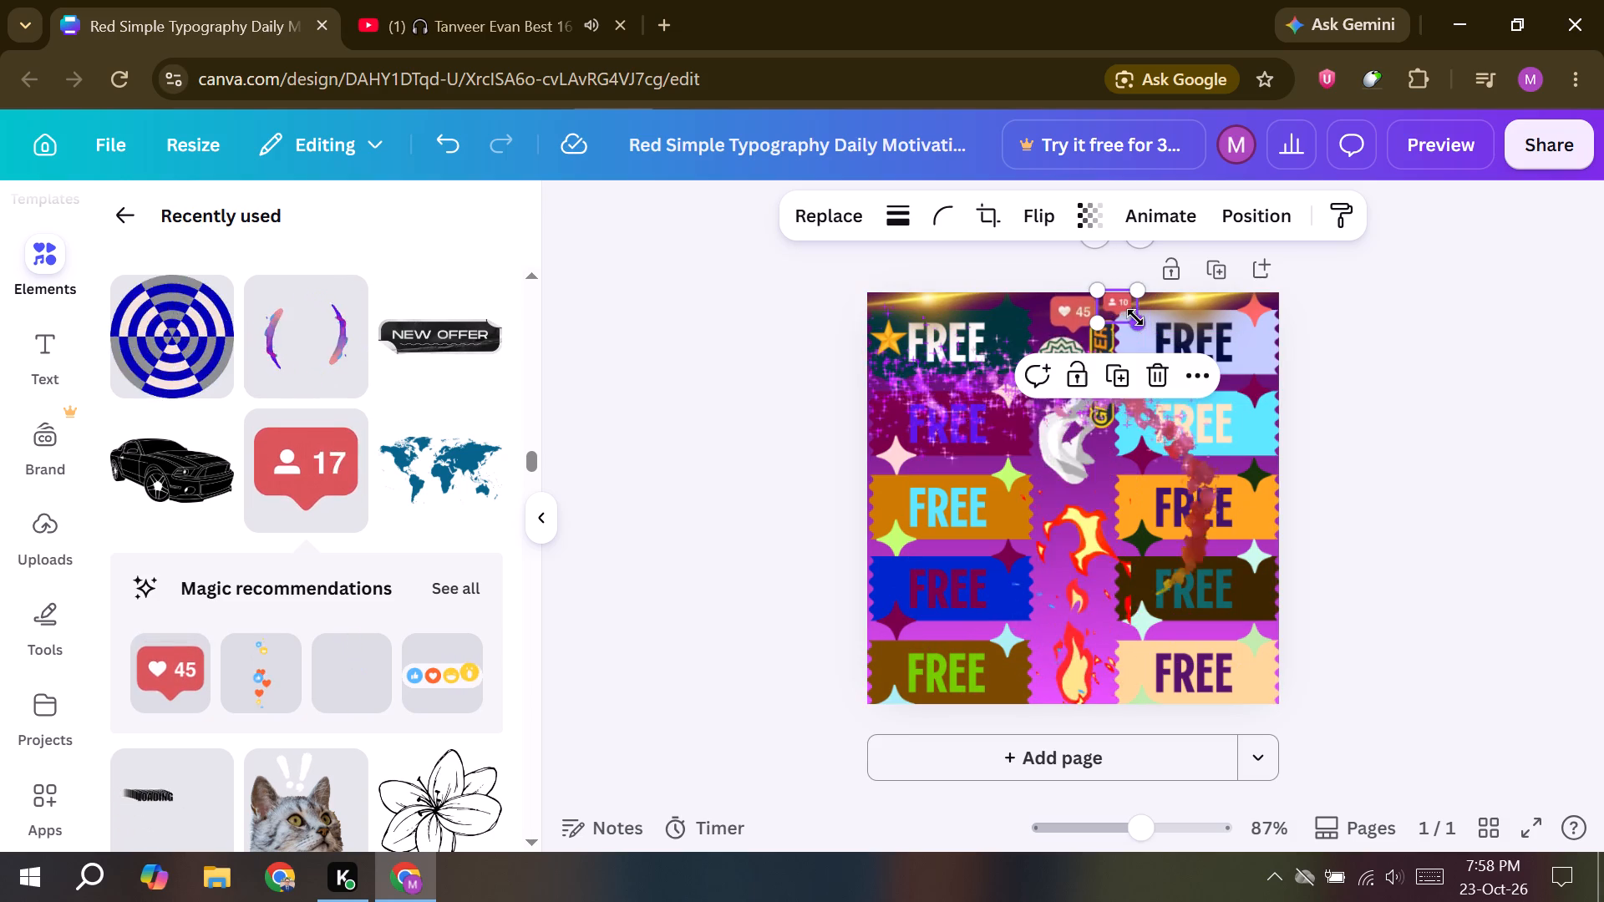
drag(1121, 295, 1063, 314)
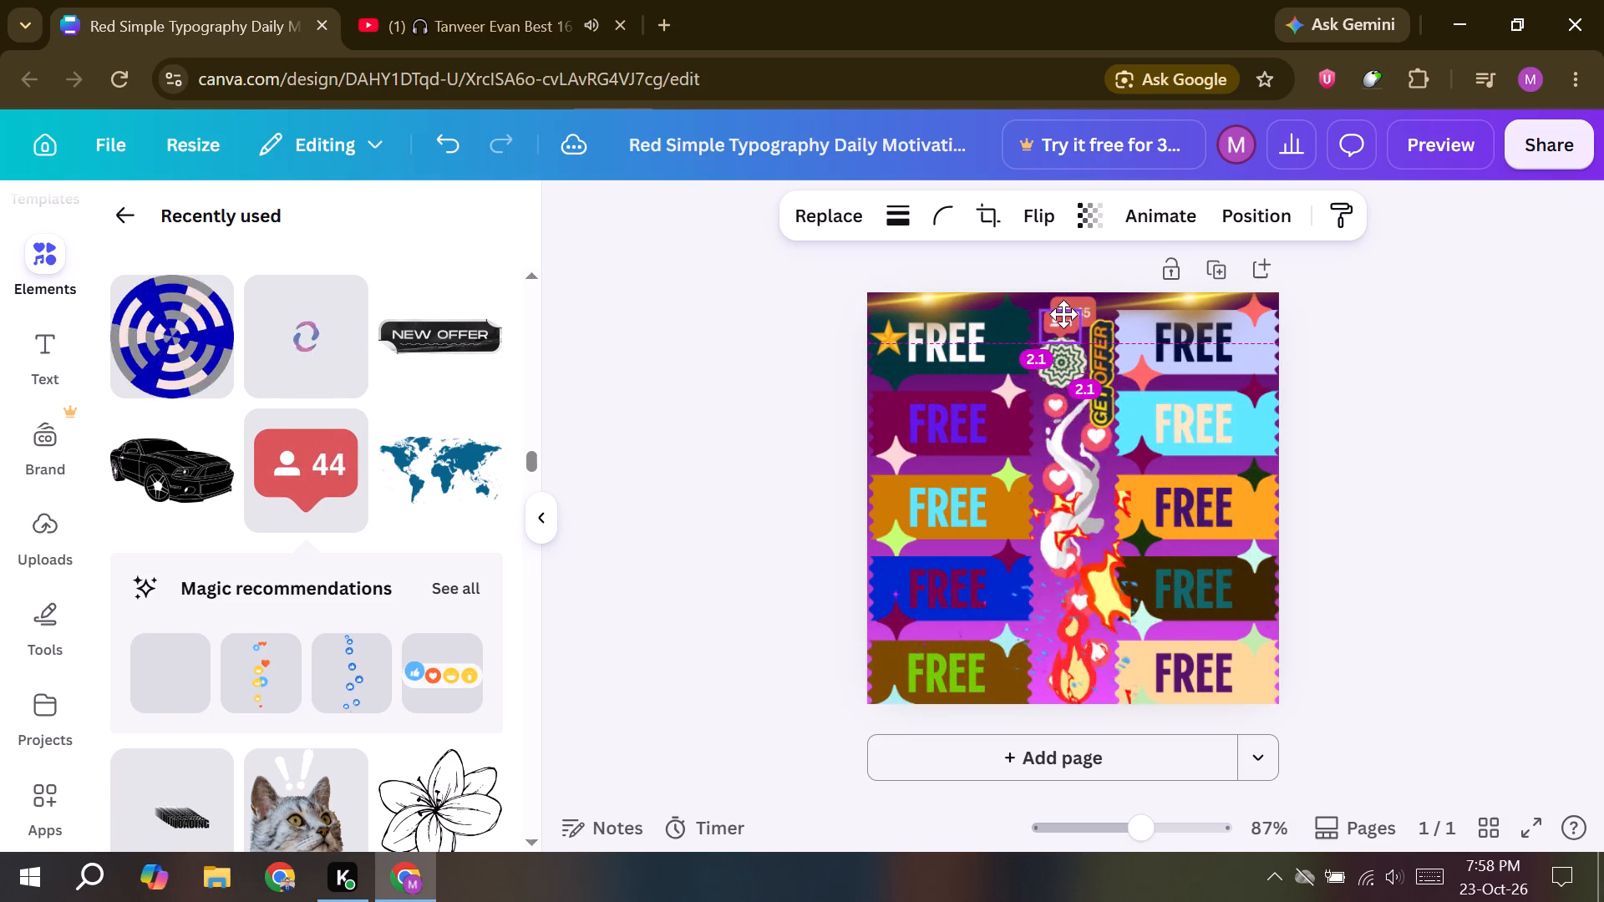
drag(1063, 314, 1056, 327)
click(1480, 341)
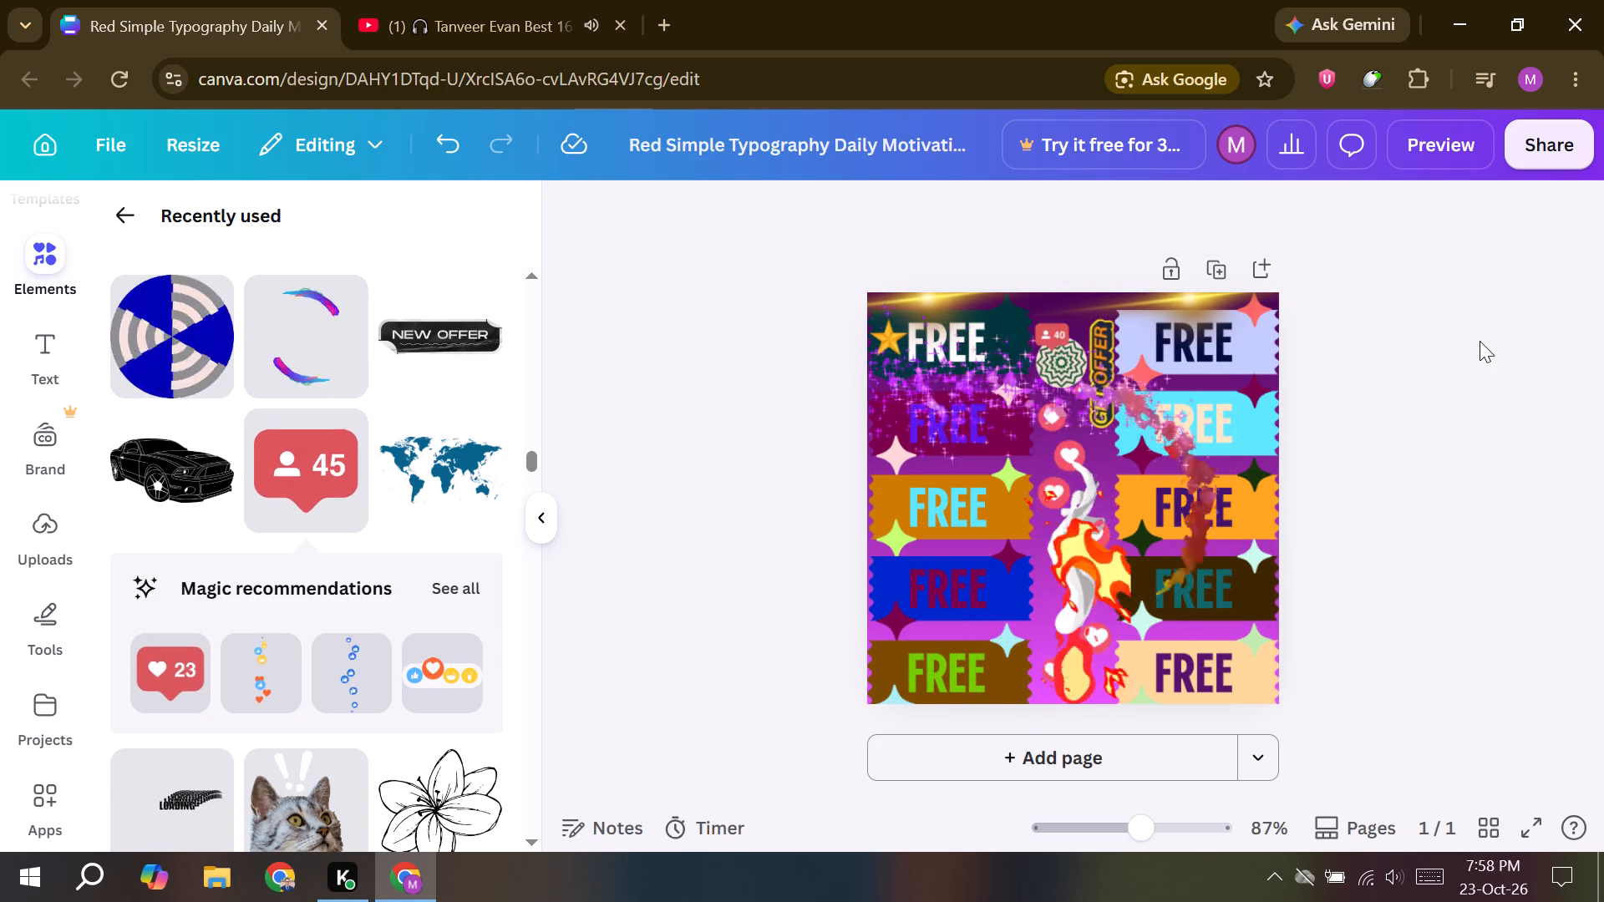
Add the black line-art lily, shrink it to about half its size, and recolour it white.
scroll(287, 587, down, 2)
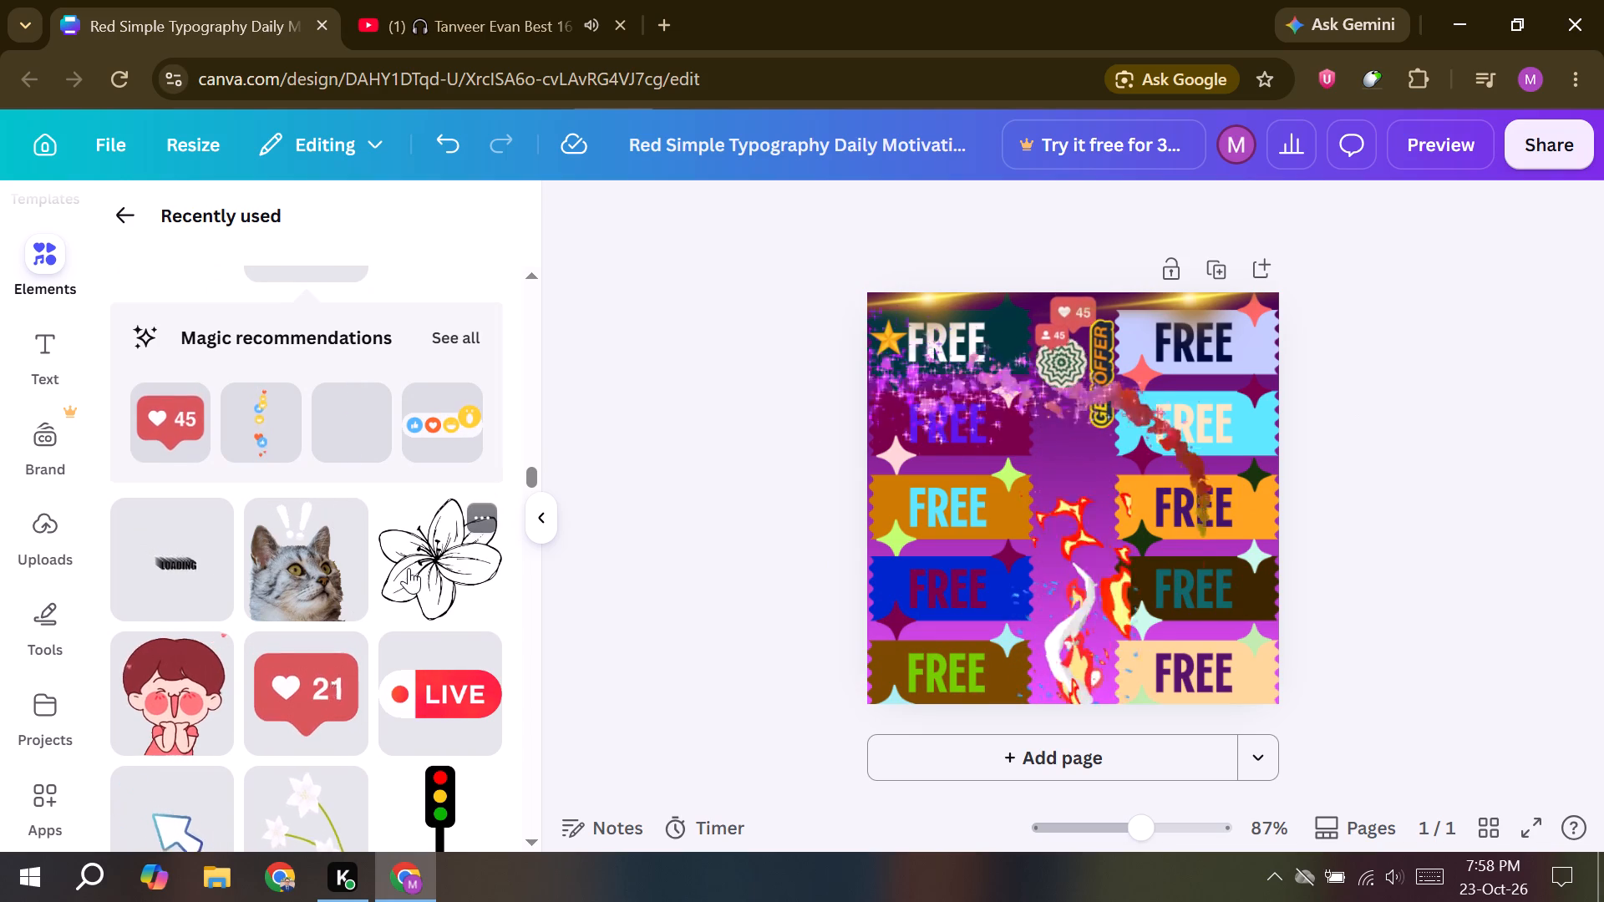
click(422, 570)
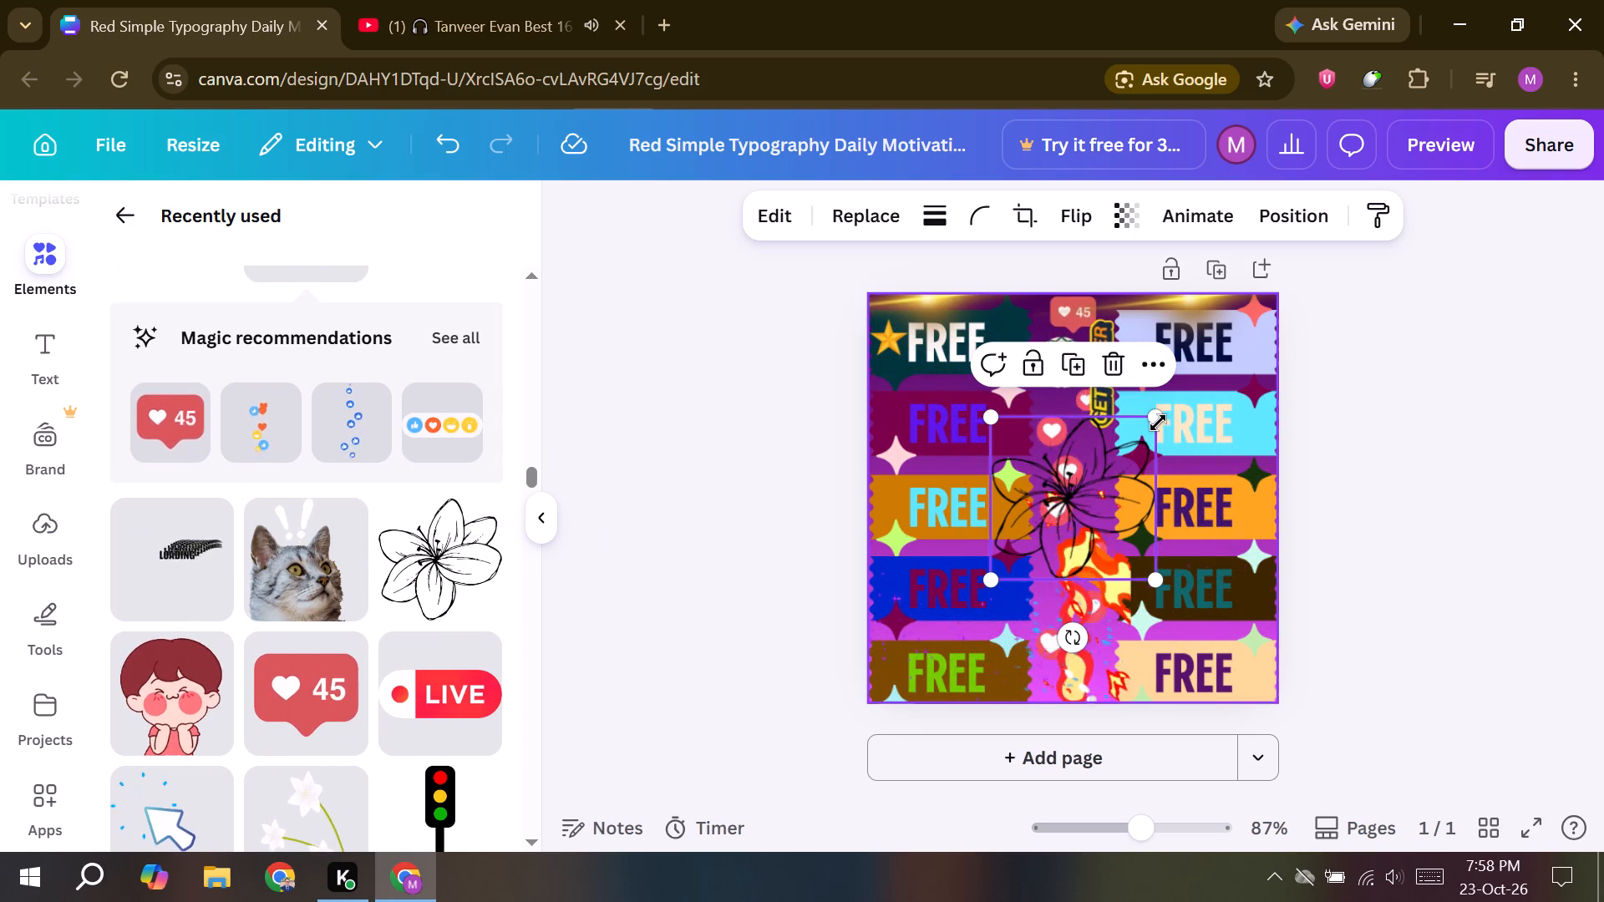
drag(1158, 423, 1070, 508)
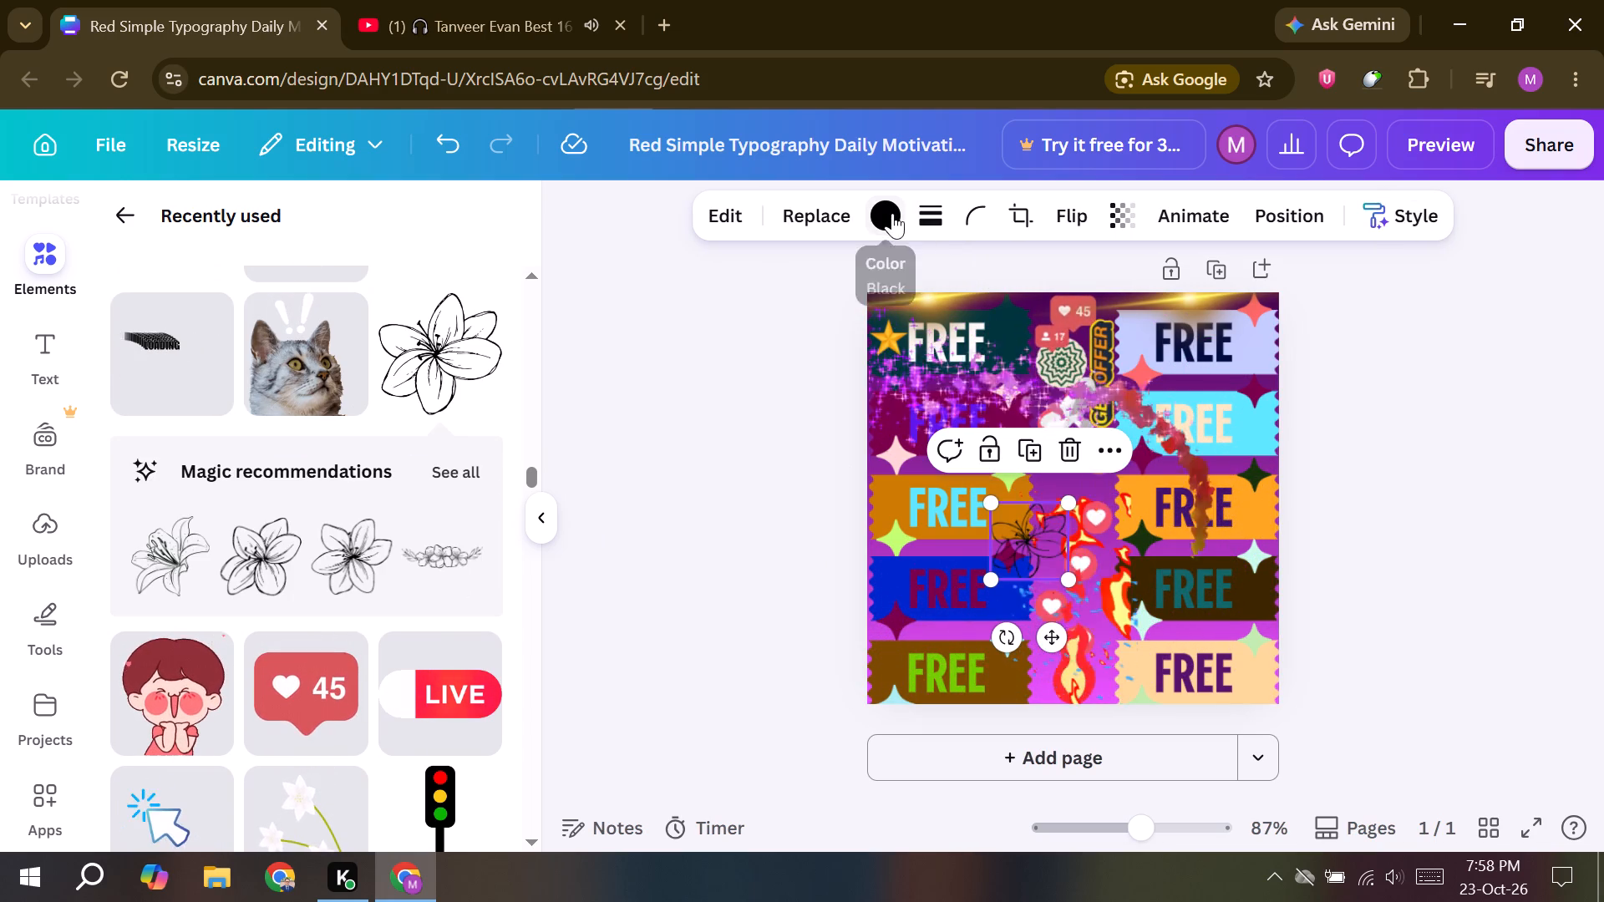
click(890, 213)
scroll(323, 494, down, 6)
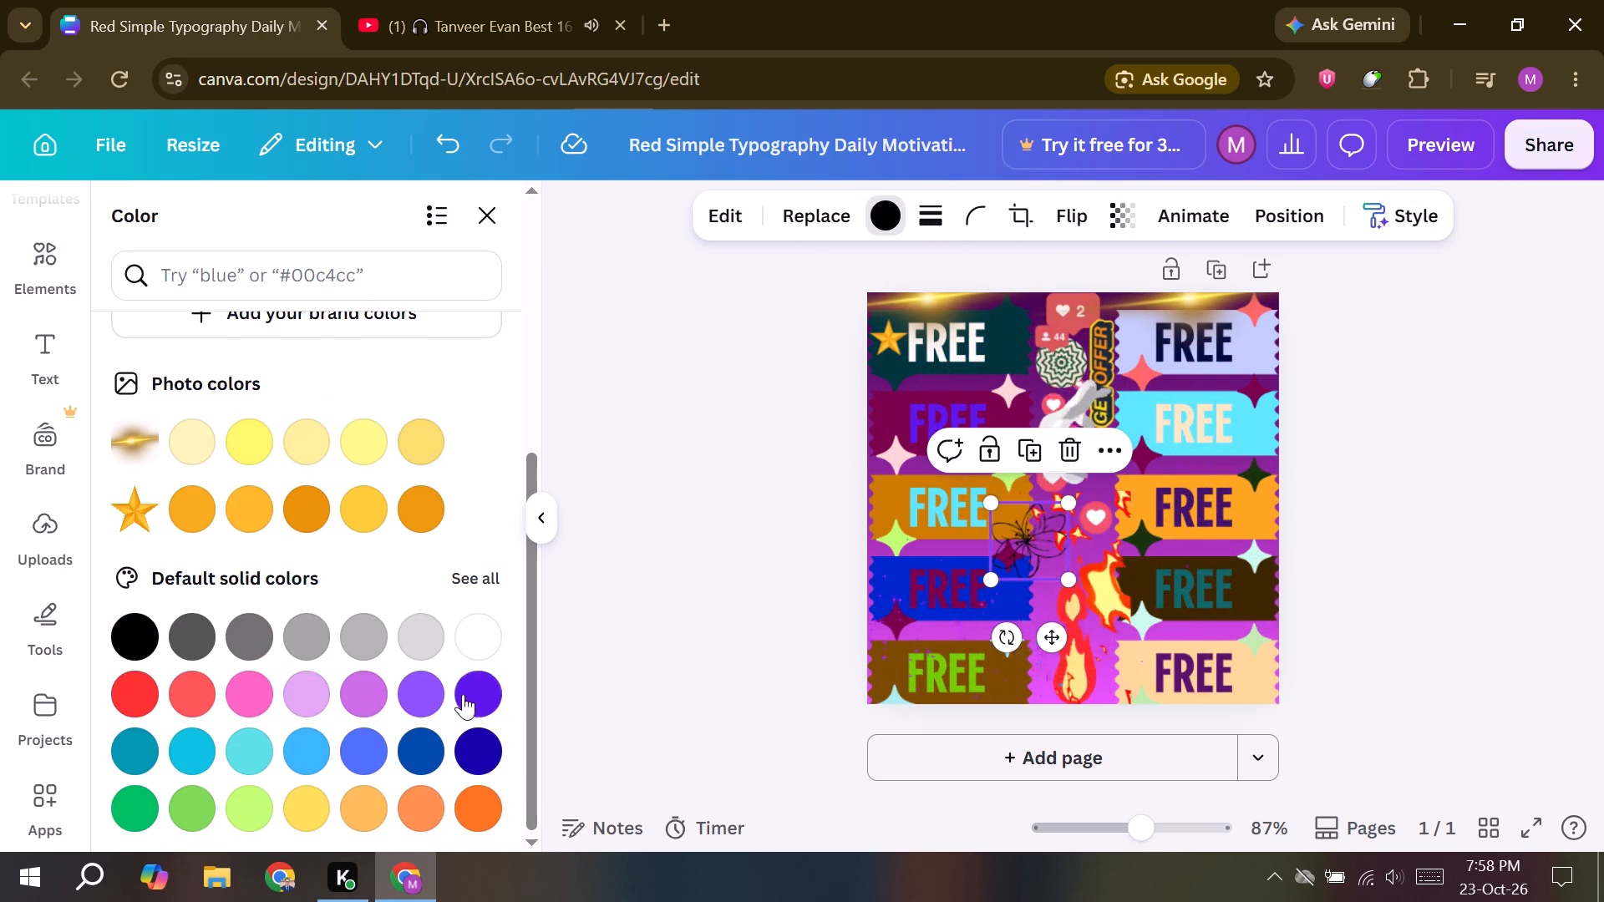
click(481, 627)
Move the white lily over the flame at the bottom of the middle gap.
drag(1043, 545, 1084, 627)
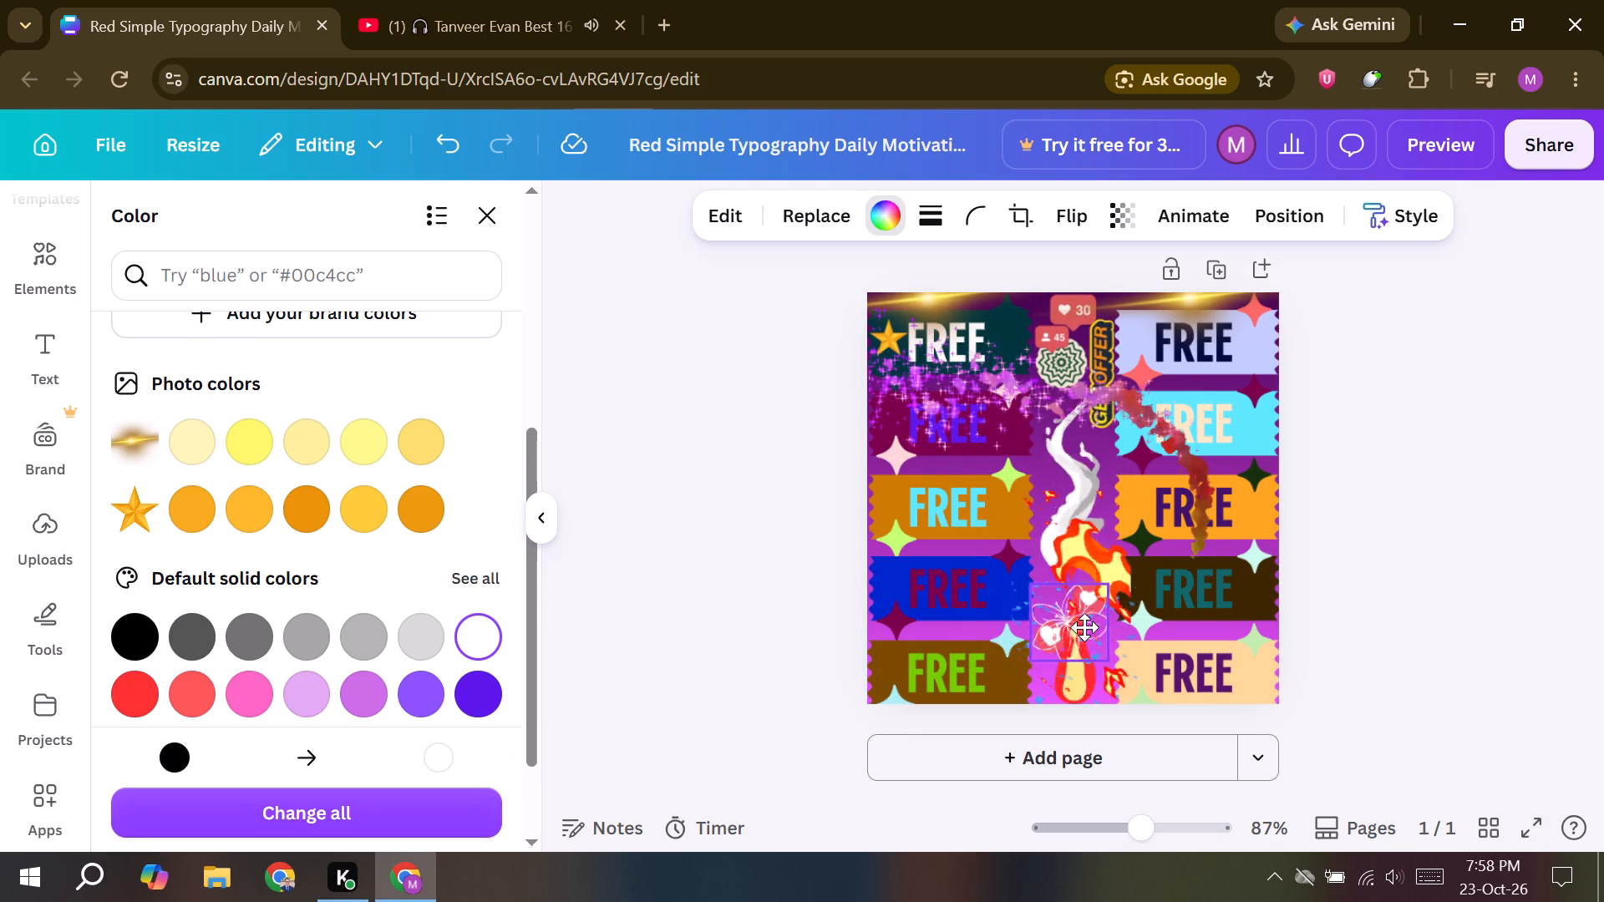
drag(1084, 627, 1093, 679)
click(1373, 580)
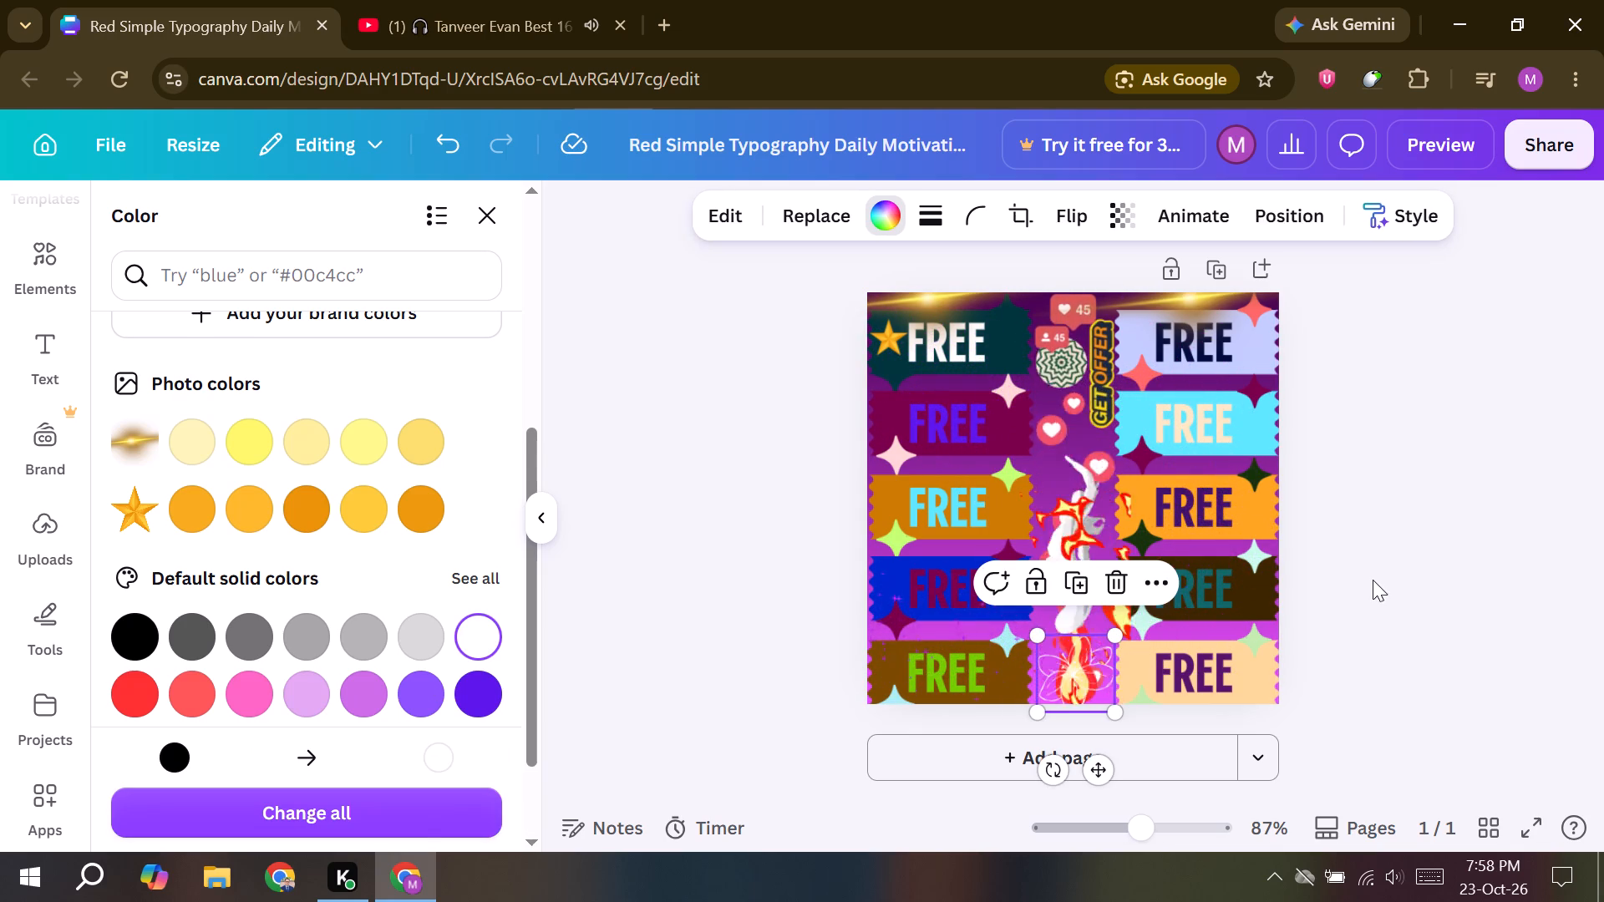
click(1313, 535)
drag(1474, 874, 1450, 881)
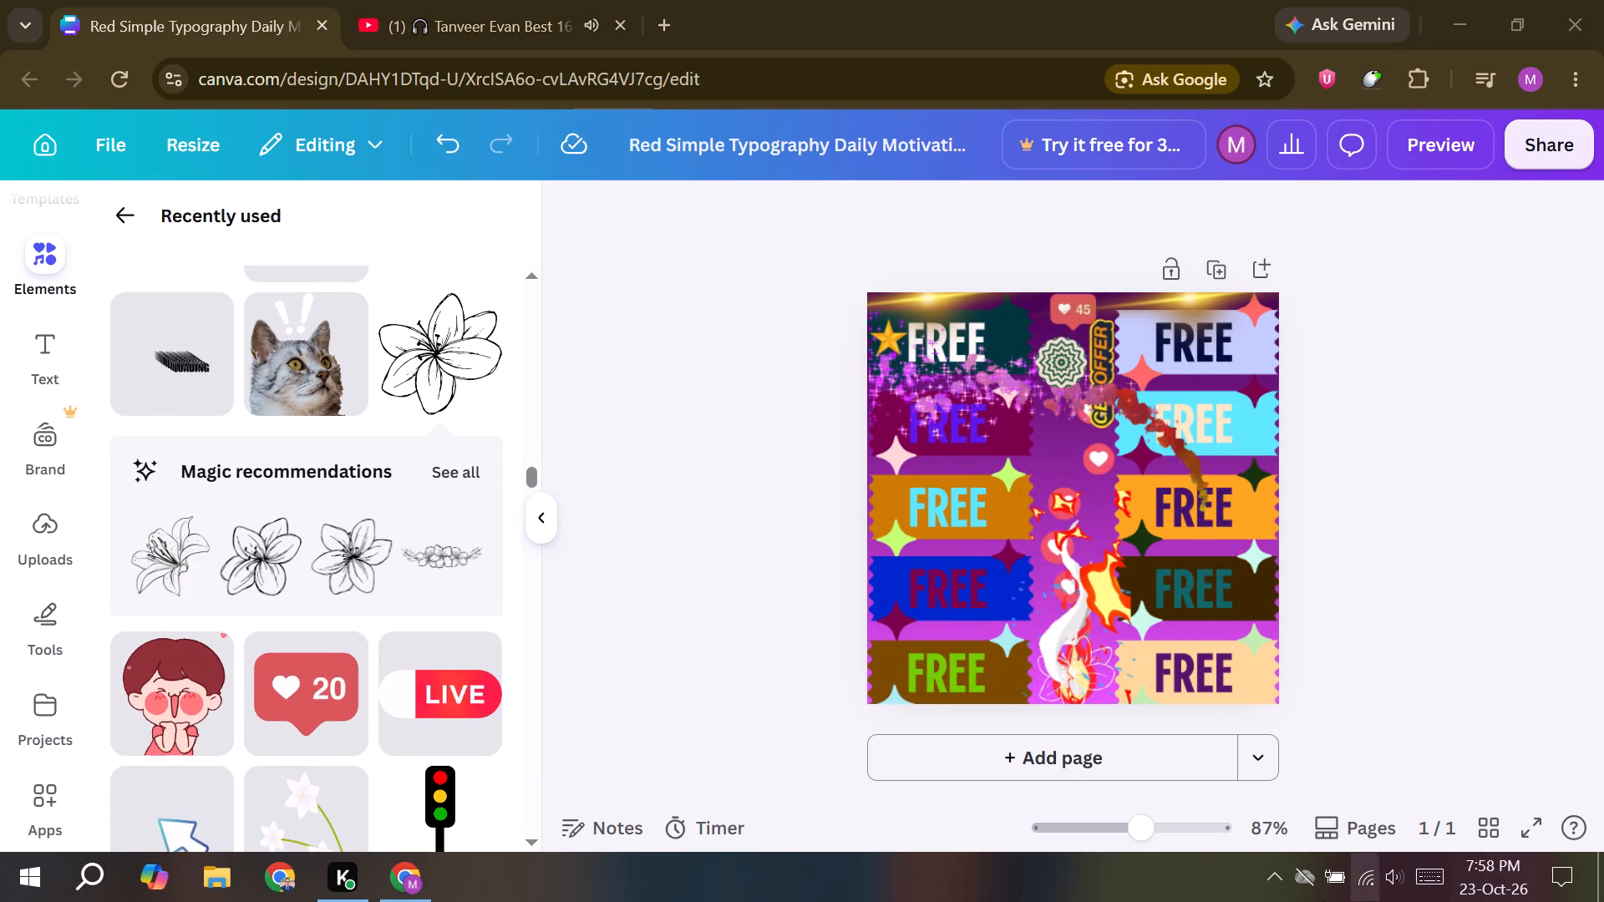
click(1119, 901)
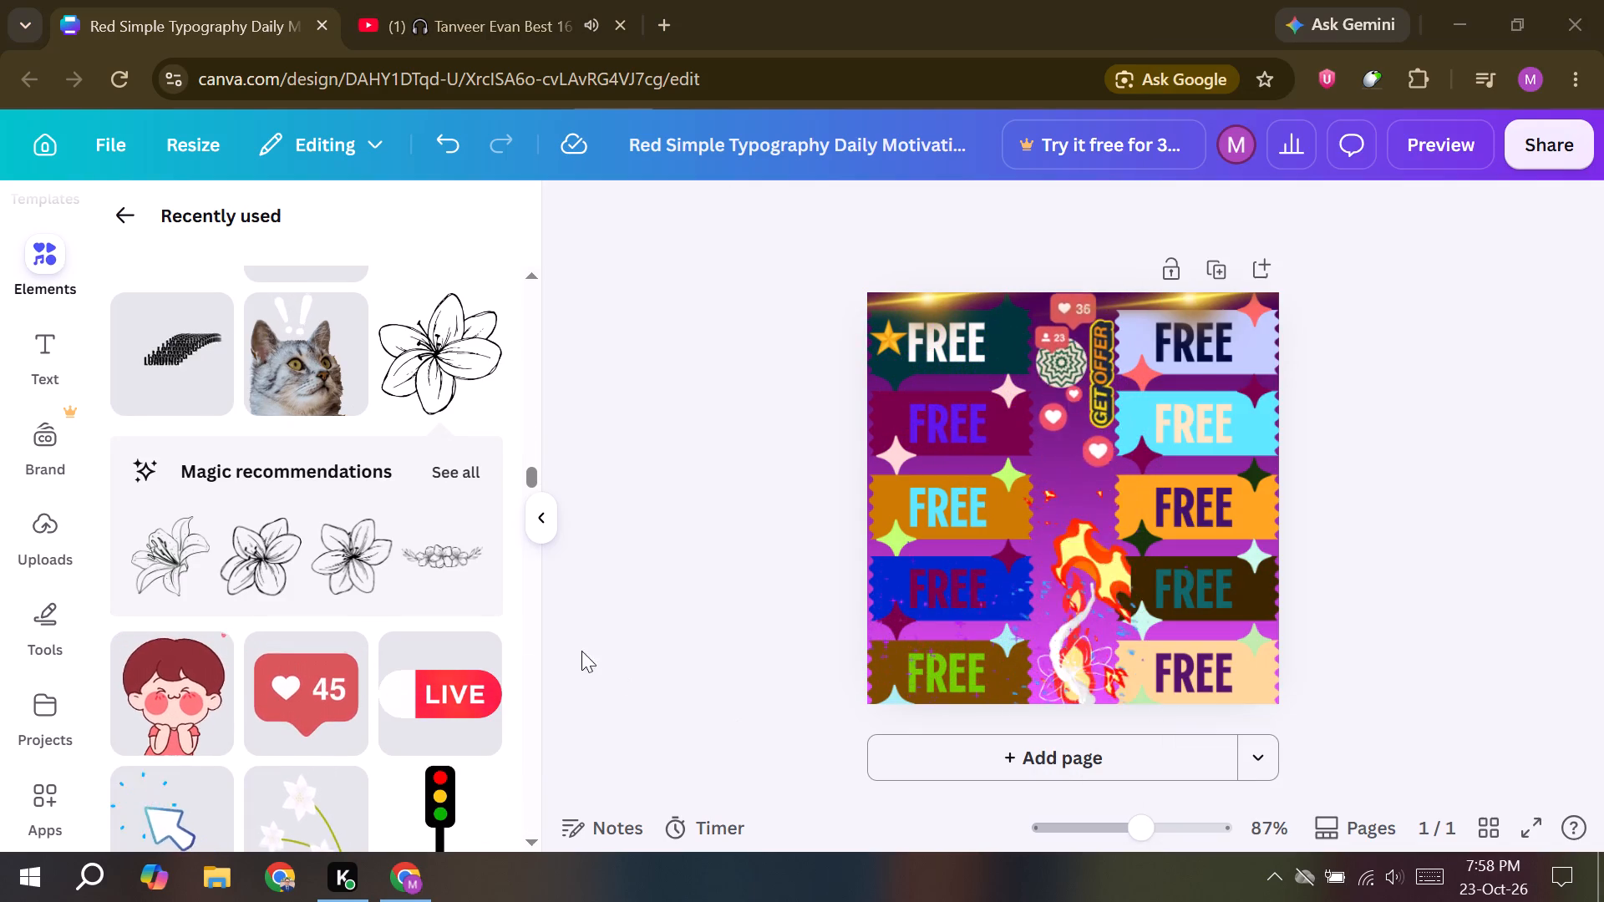
Add the animated round explosion from the recently used elements, shrink it to a small sticker, and place it over the lily.
scroll(544, 636, down, 2)
scroll(379, 565, down, 2)
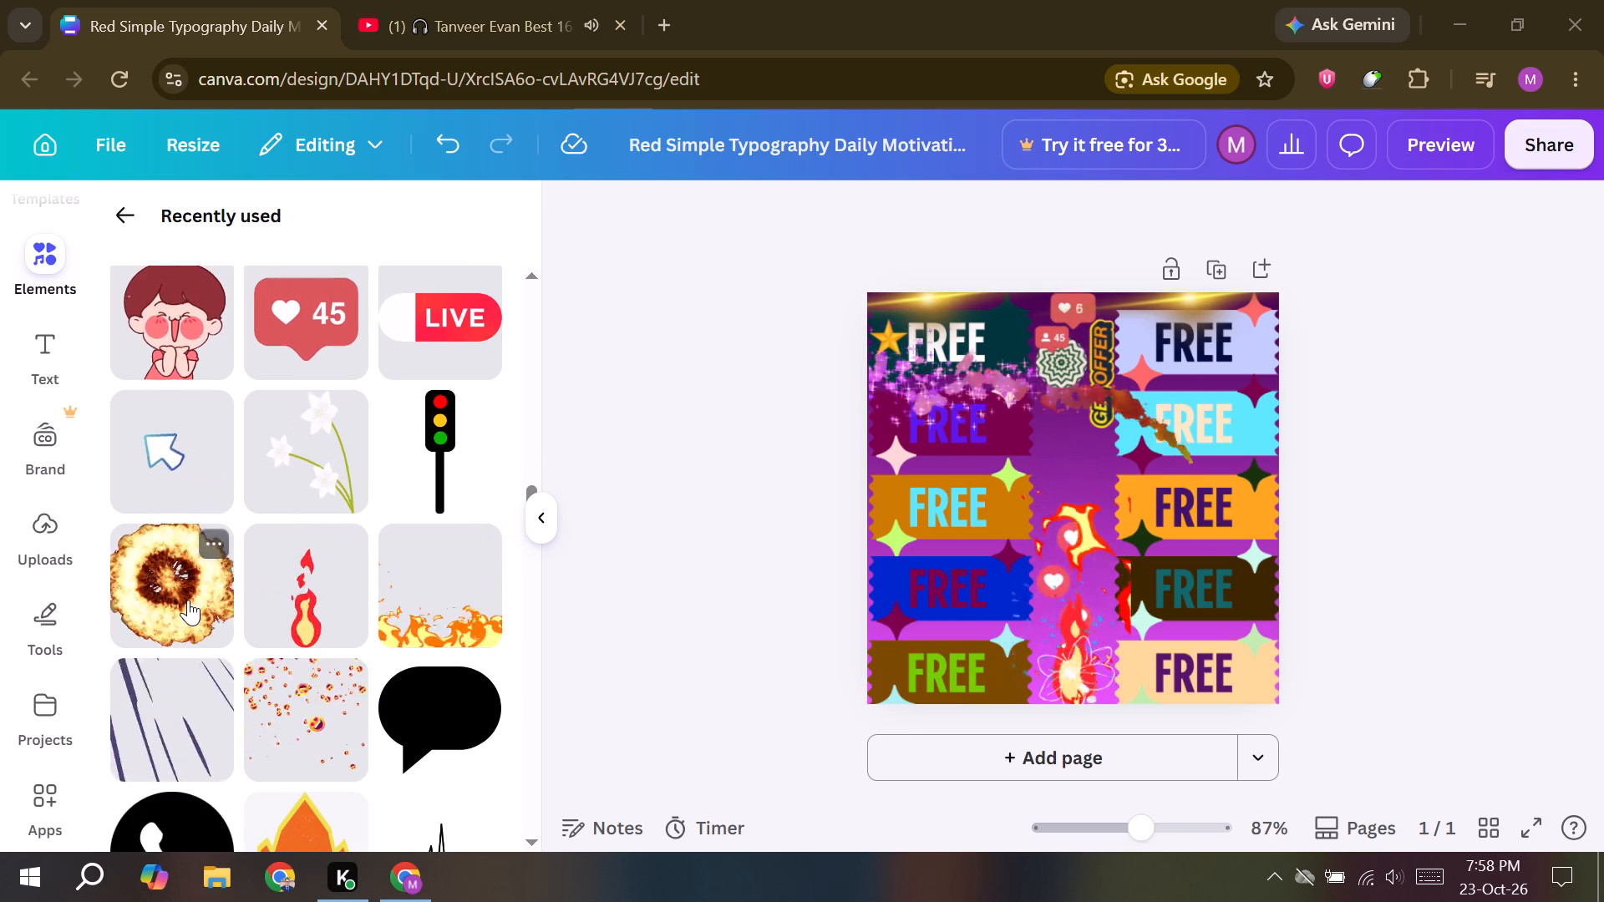
click(188, 600)
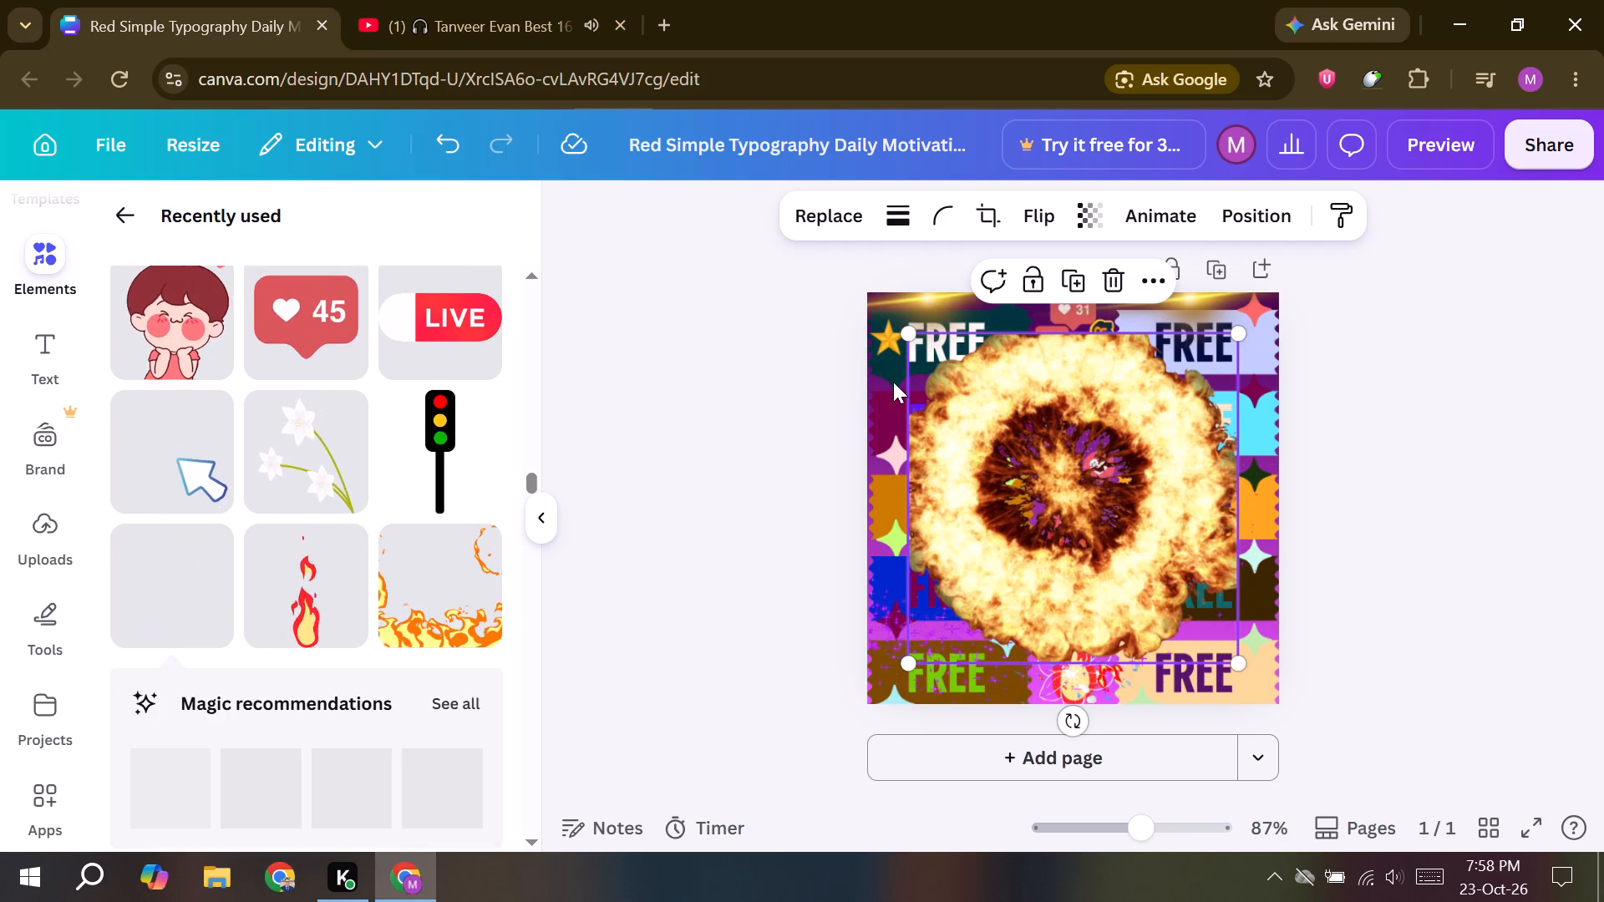
drag(911, 341, 1016, 461)
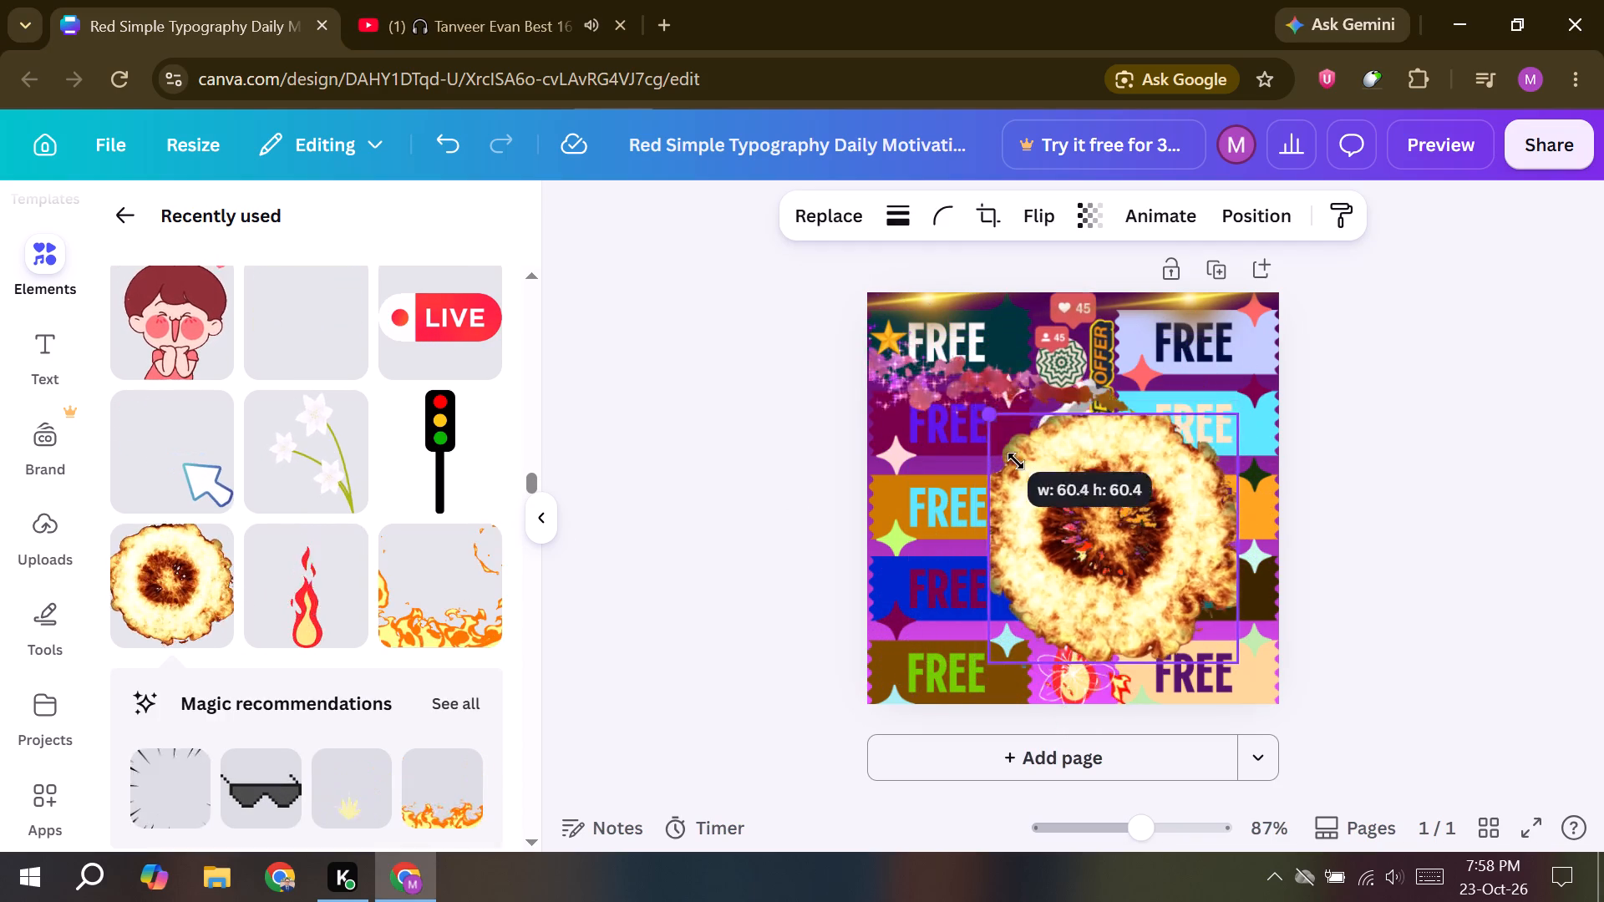
drag(1016, 461, 1190, 639)
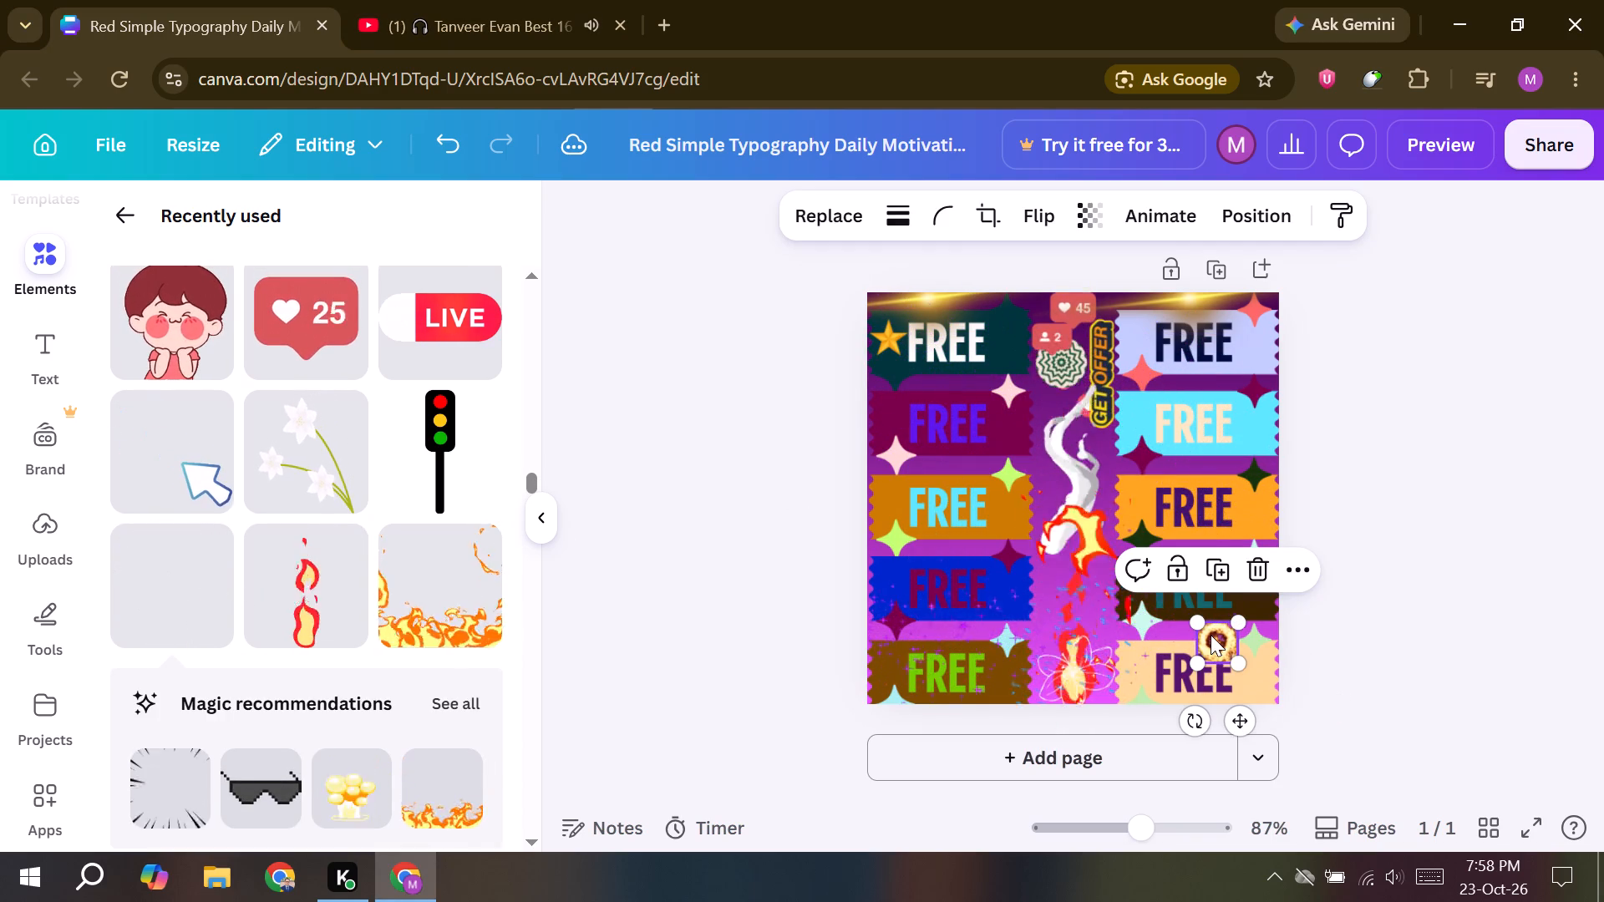
drag(1211, 635, 1082, 673)
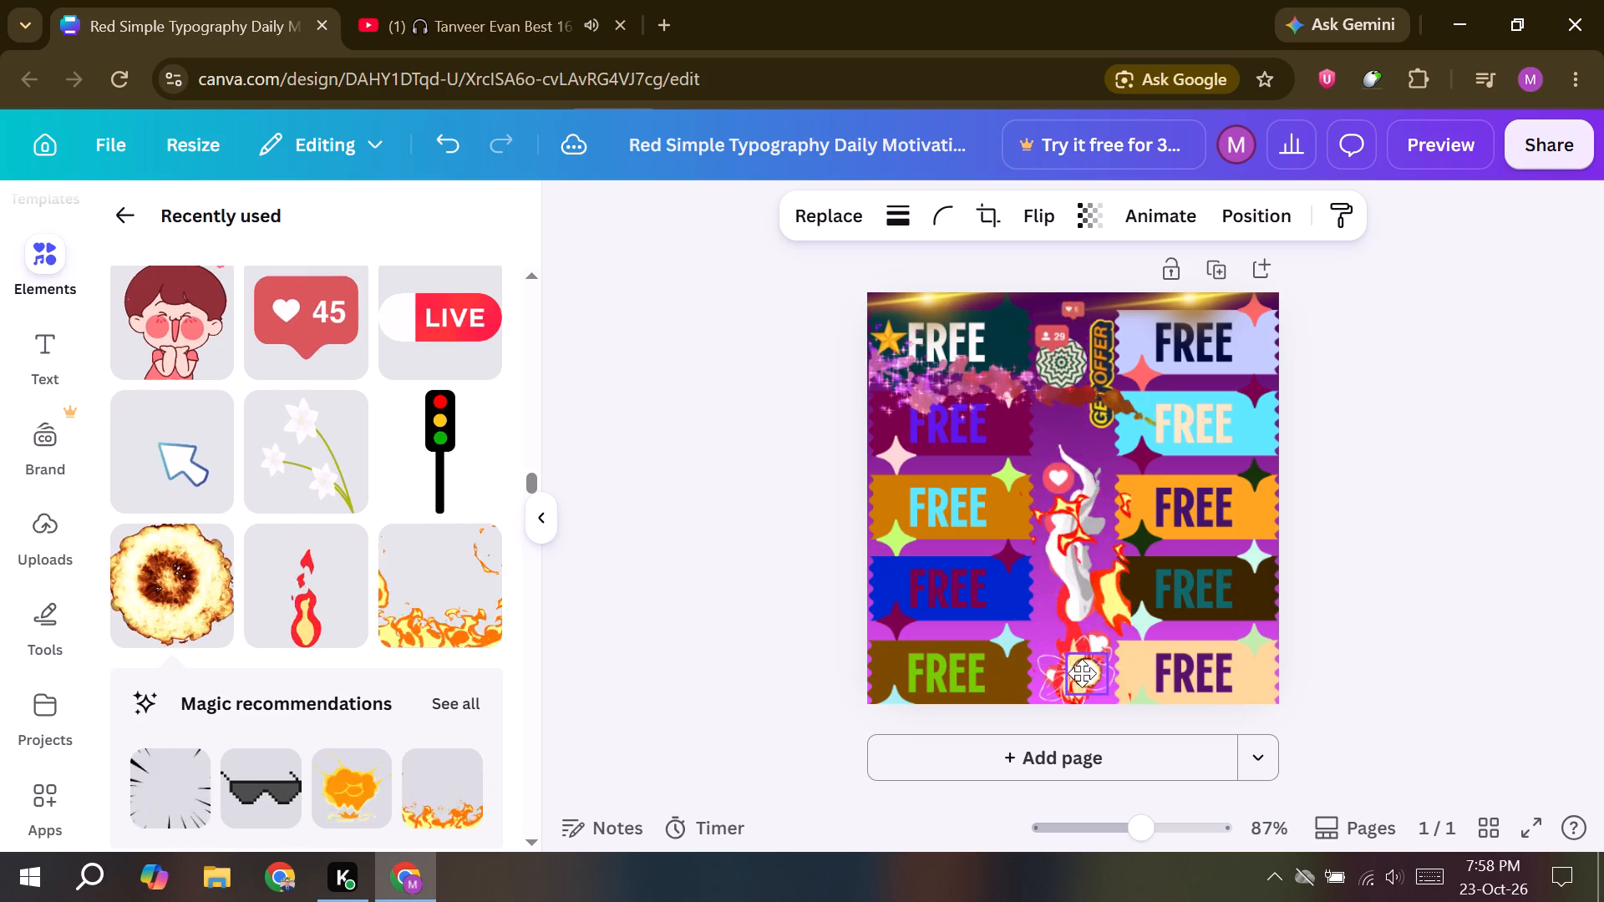
drag(1082, 673, 1088, 677)
click(1088, 677)
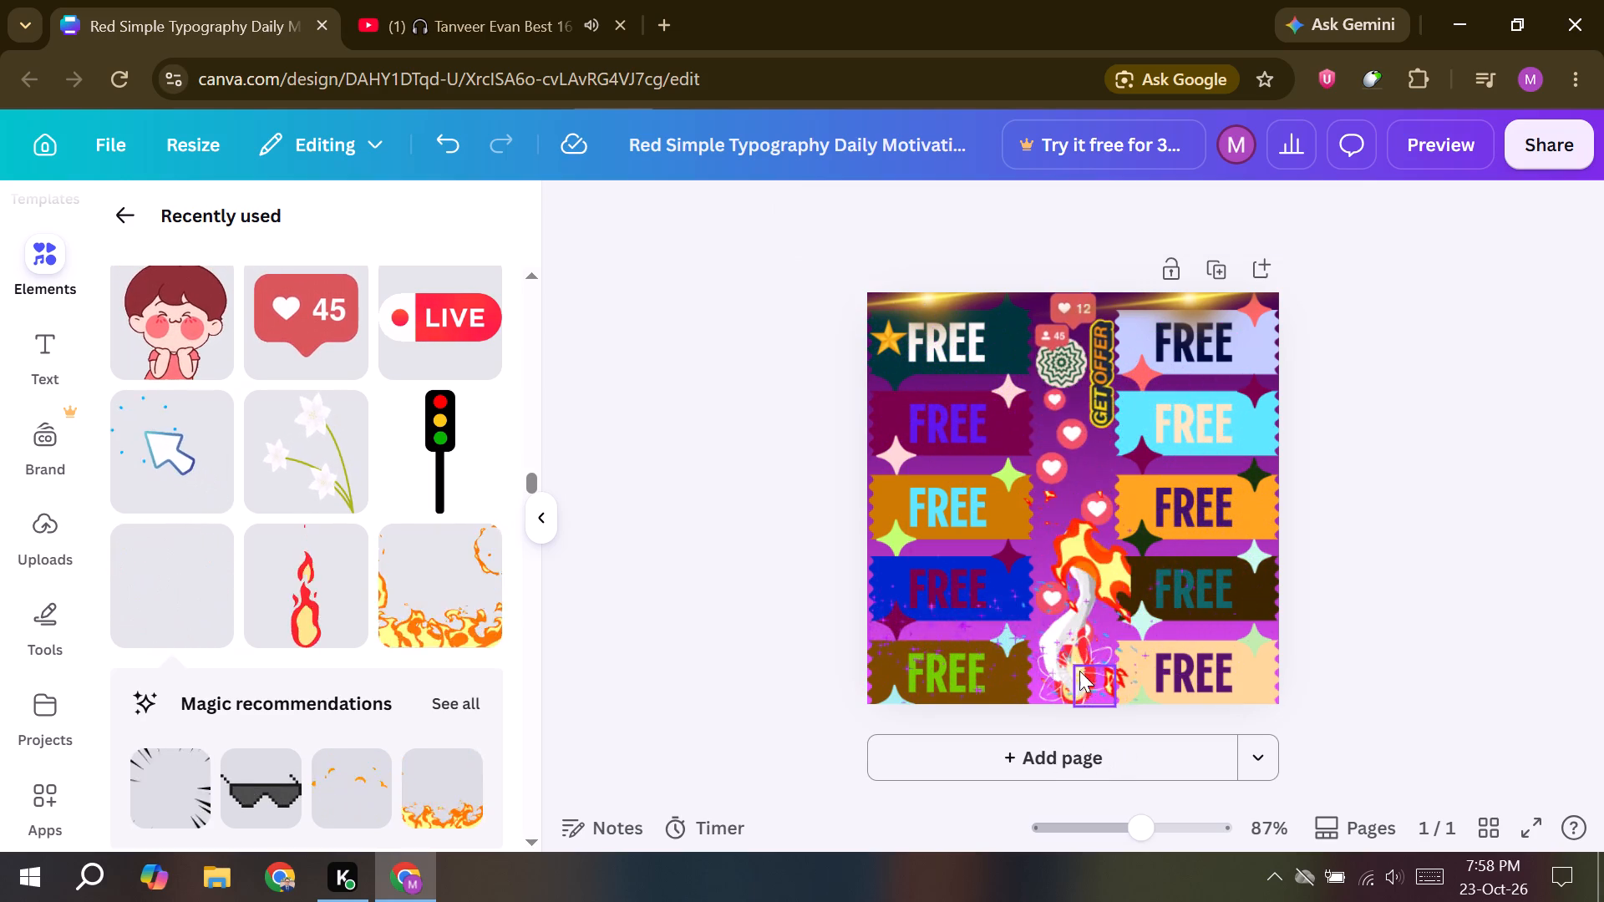
Enlarge the explosion over the lily until it spans the width of the middle gap between the ticket columns.
click(1069, 664)
click(1093, 676)
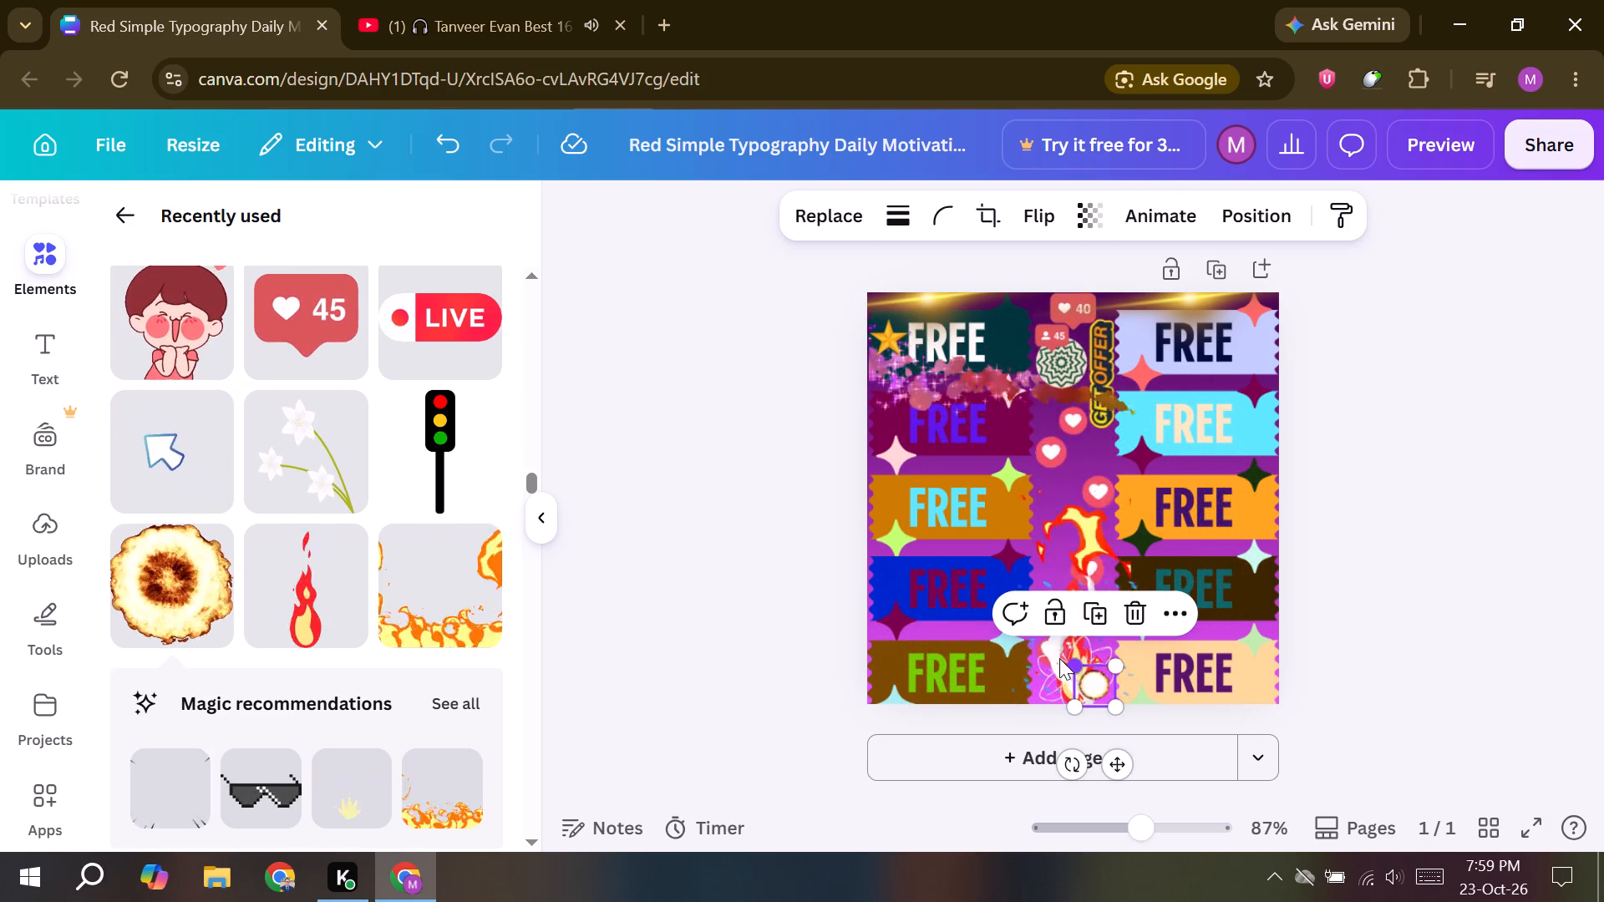
drag(1080, 661, 1047, 656)
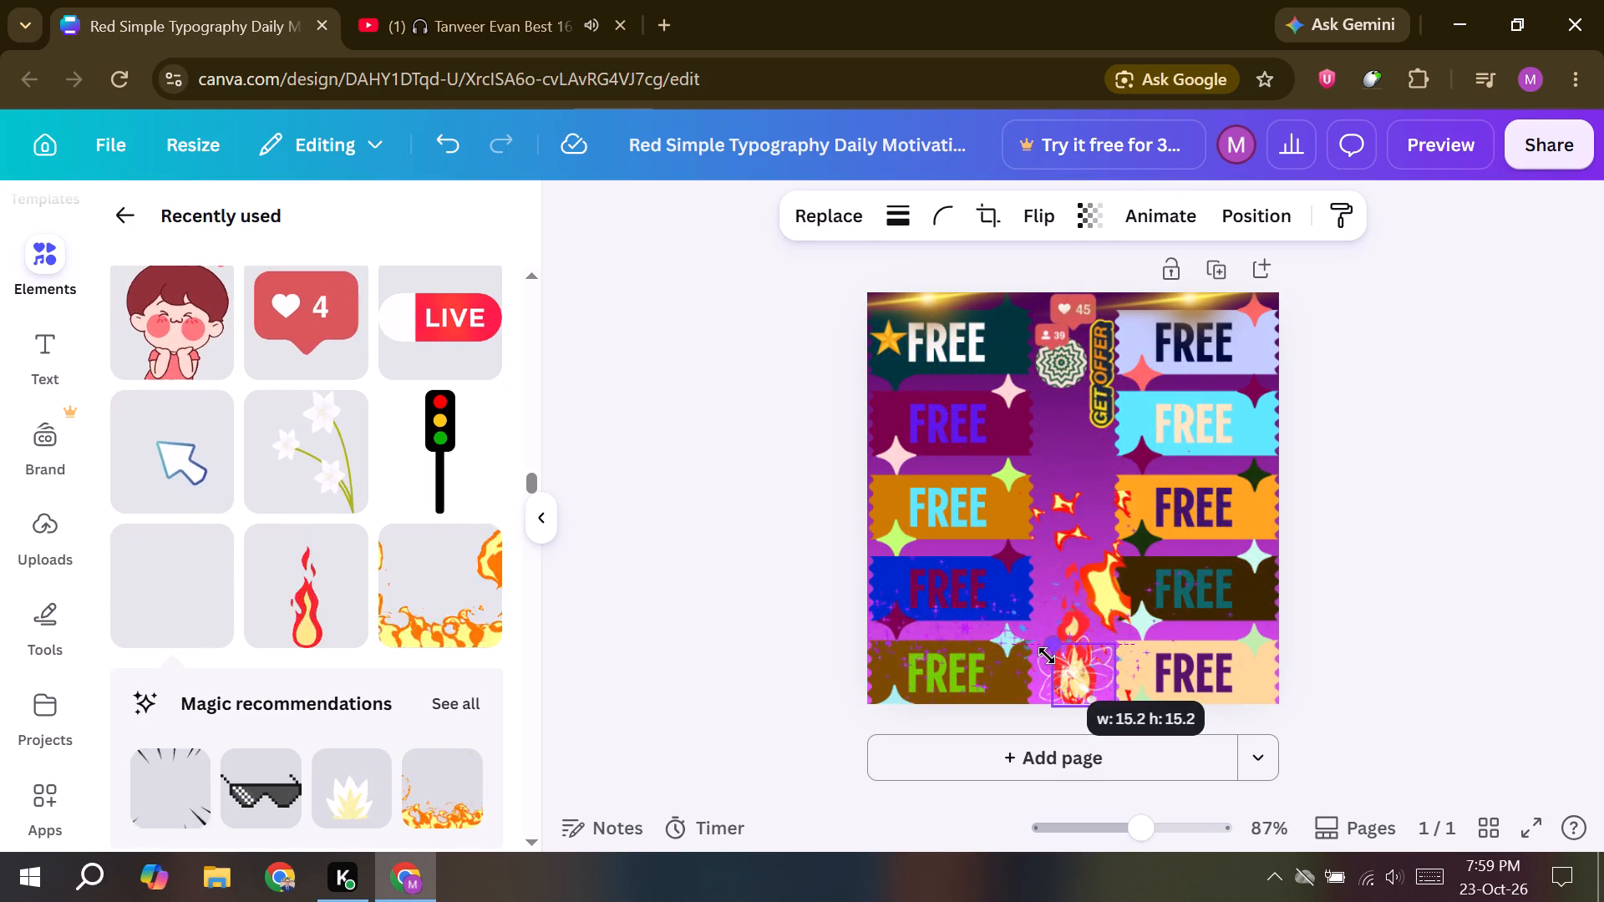
drag(1047, 656, 1024, 636)
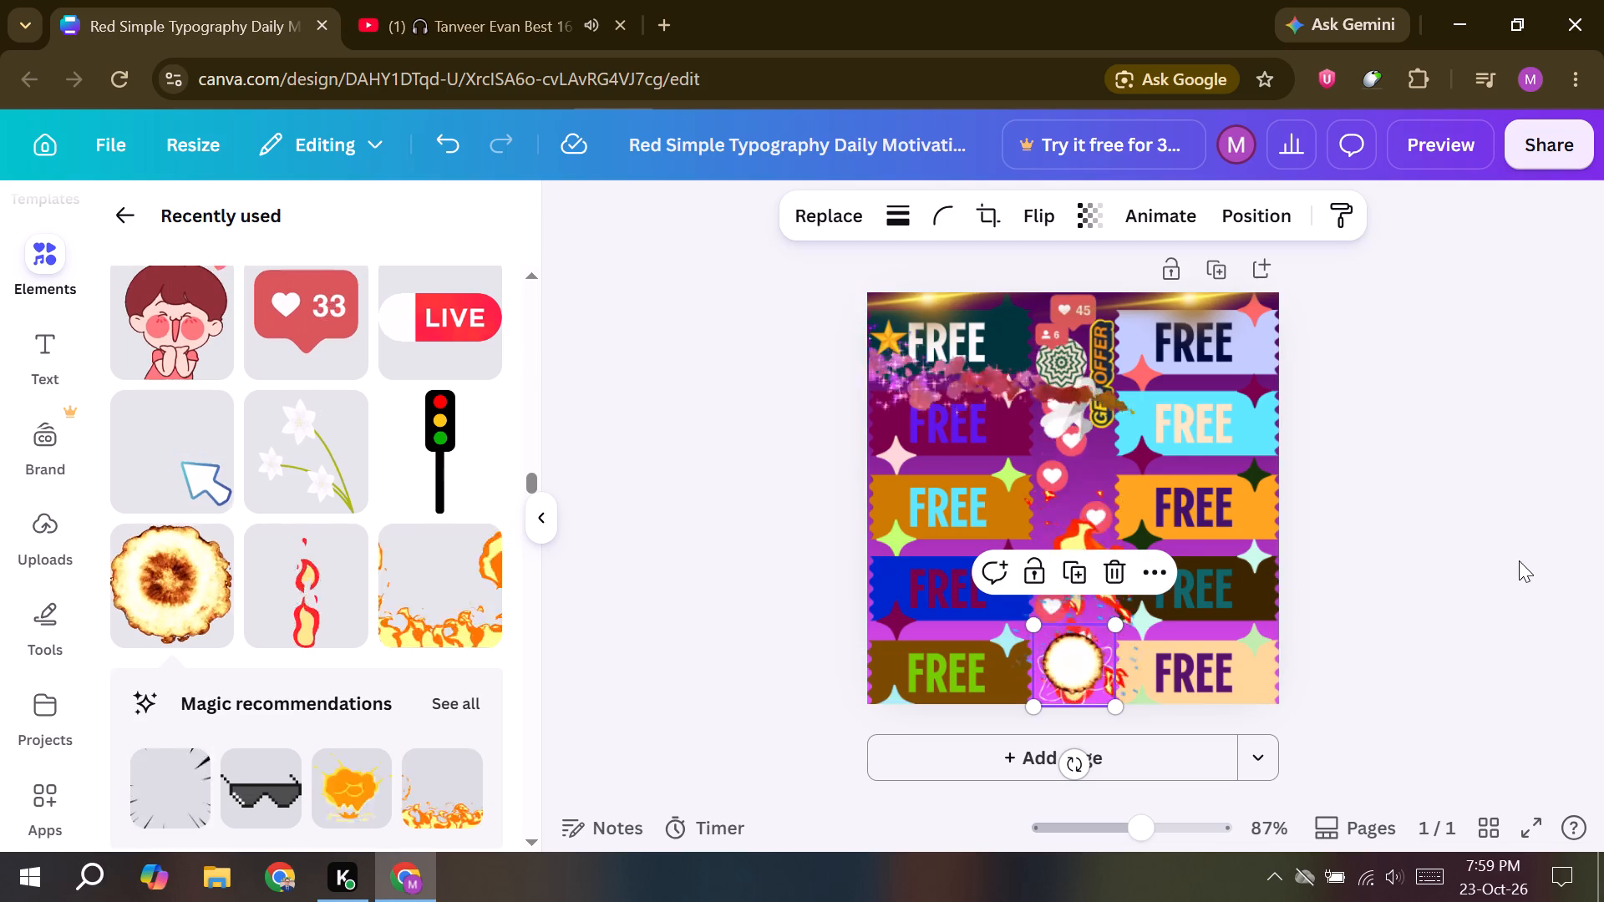
click(1519, 560)
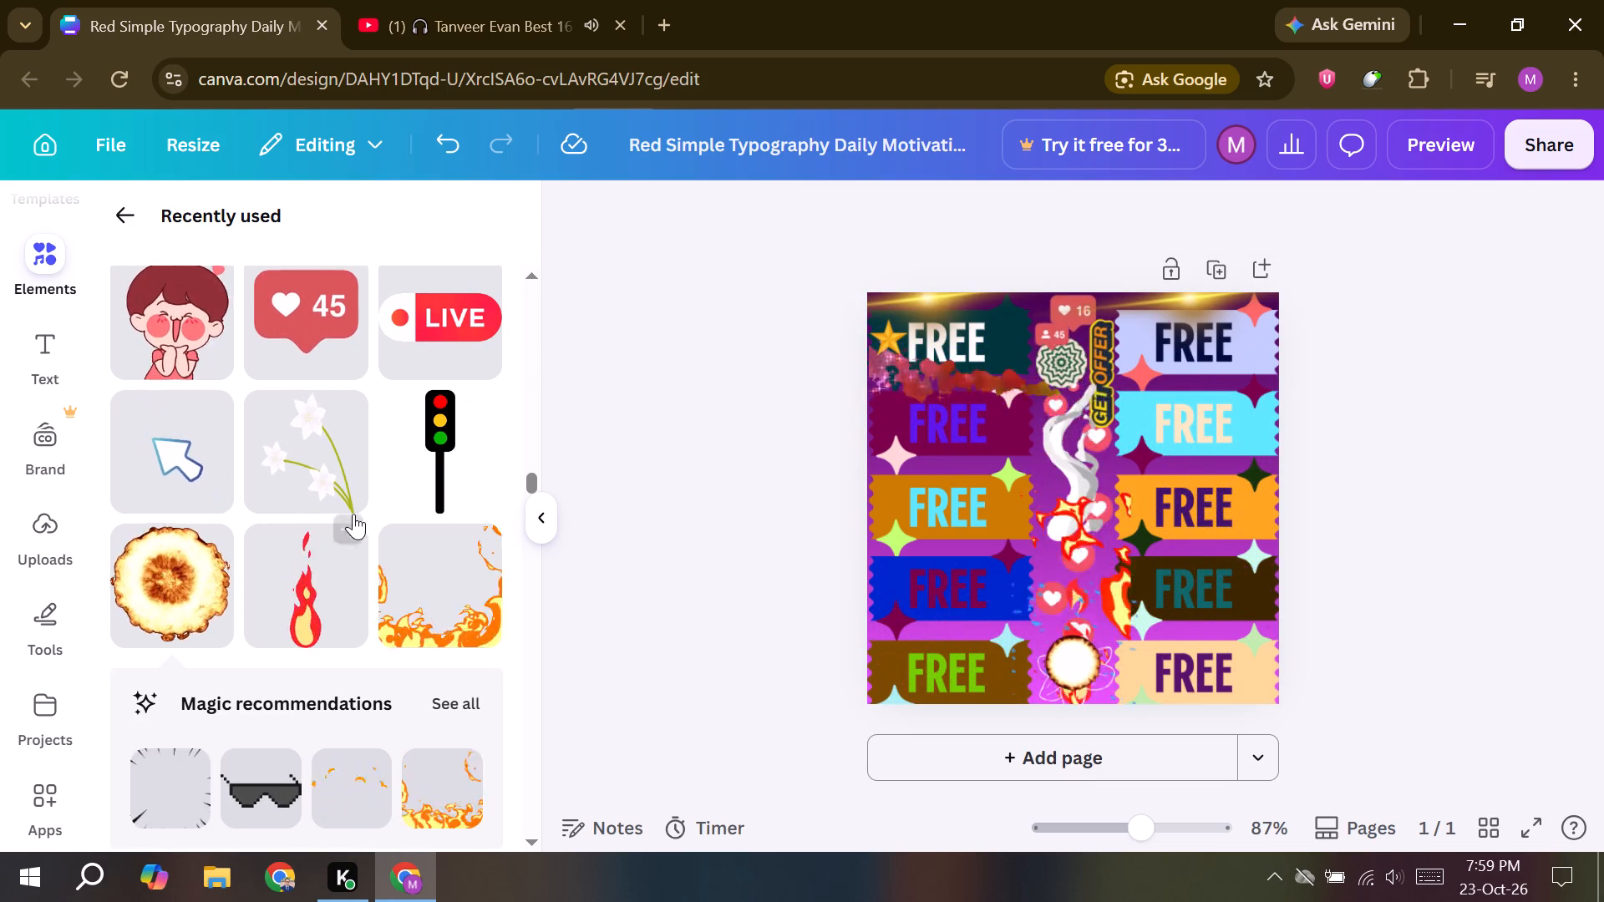
Add the animated dark purple diagonal speed lines from the recently used elements and shrink them to about a quarter of the page width.
scroll(230, 514, down, 2)
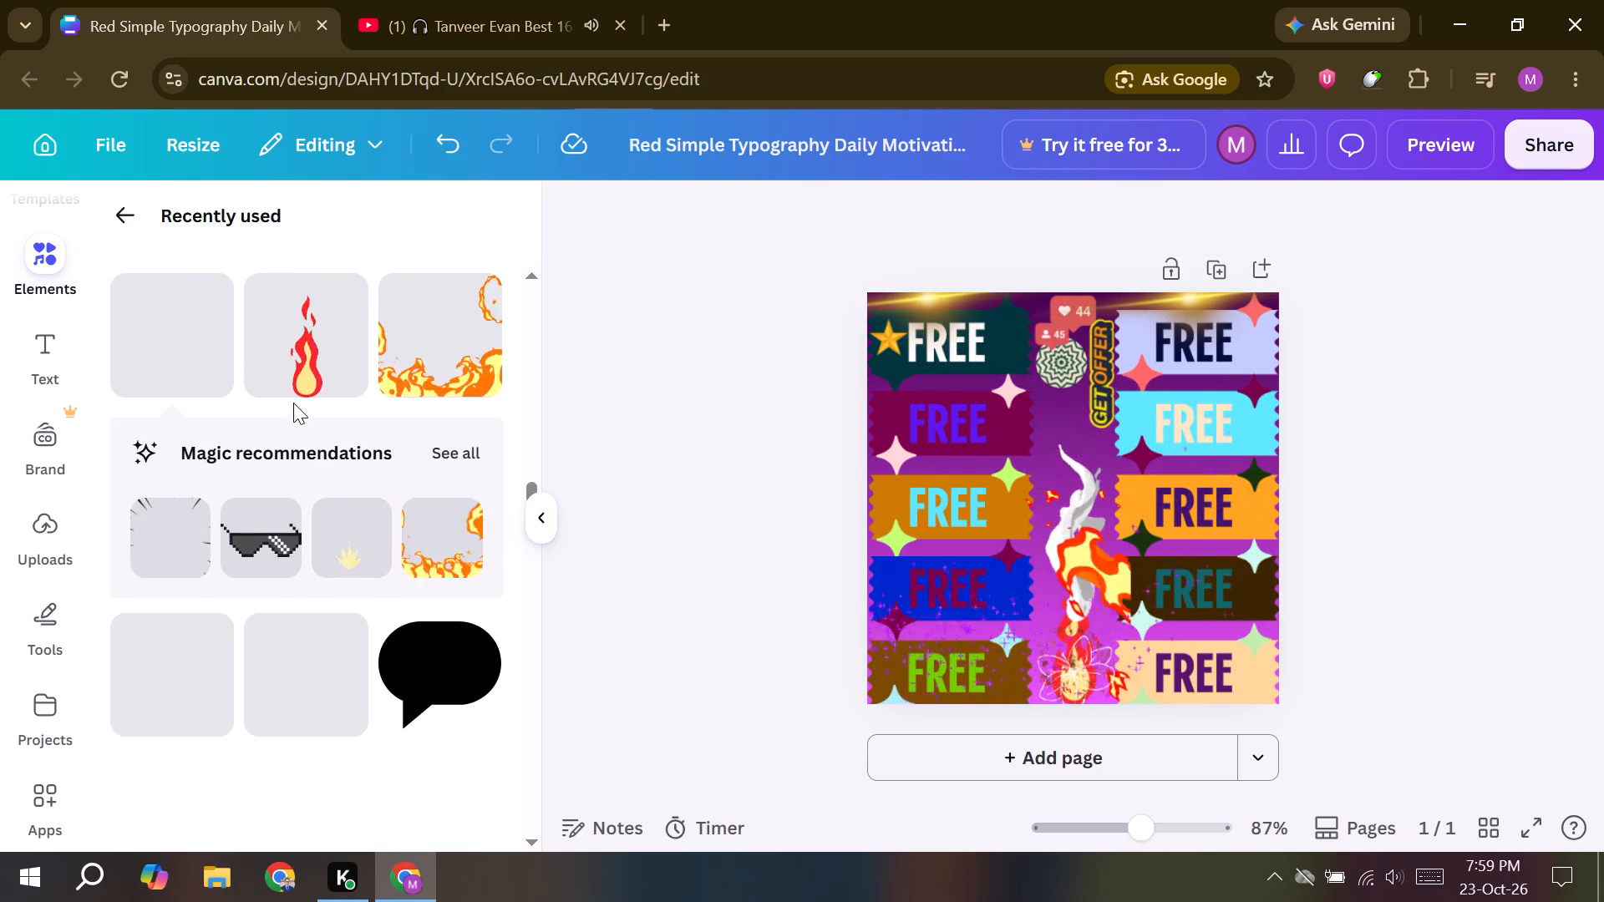
scroll(290, 369, down, 1)
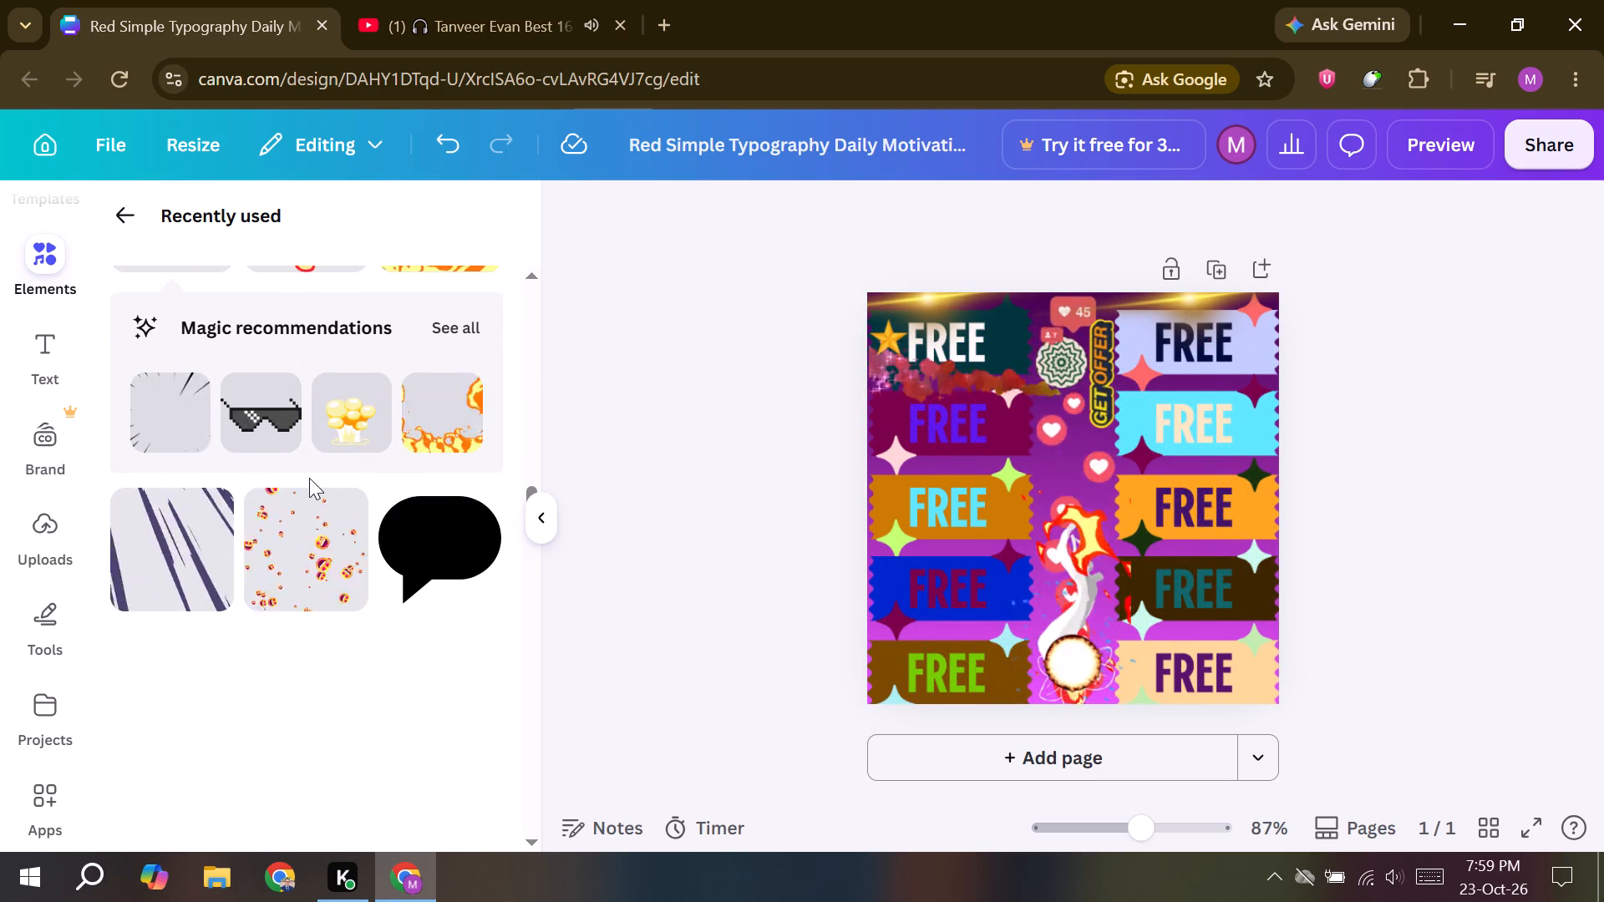
click(201, 555)
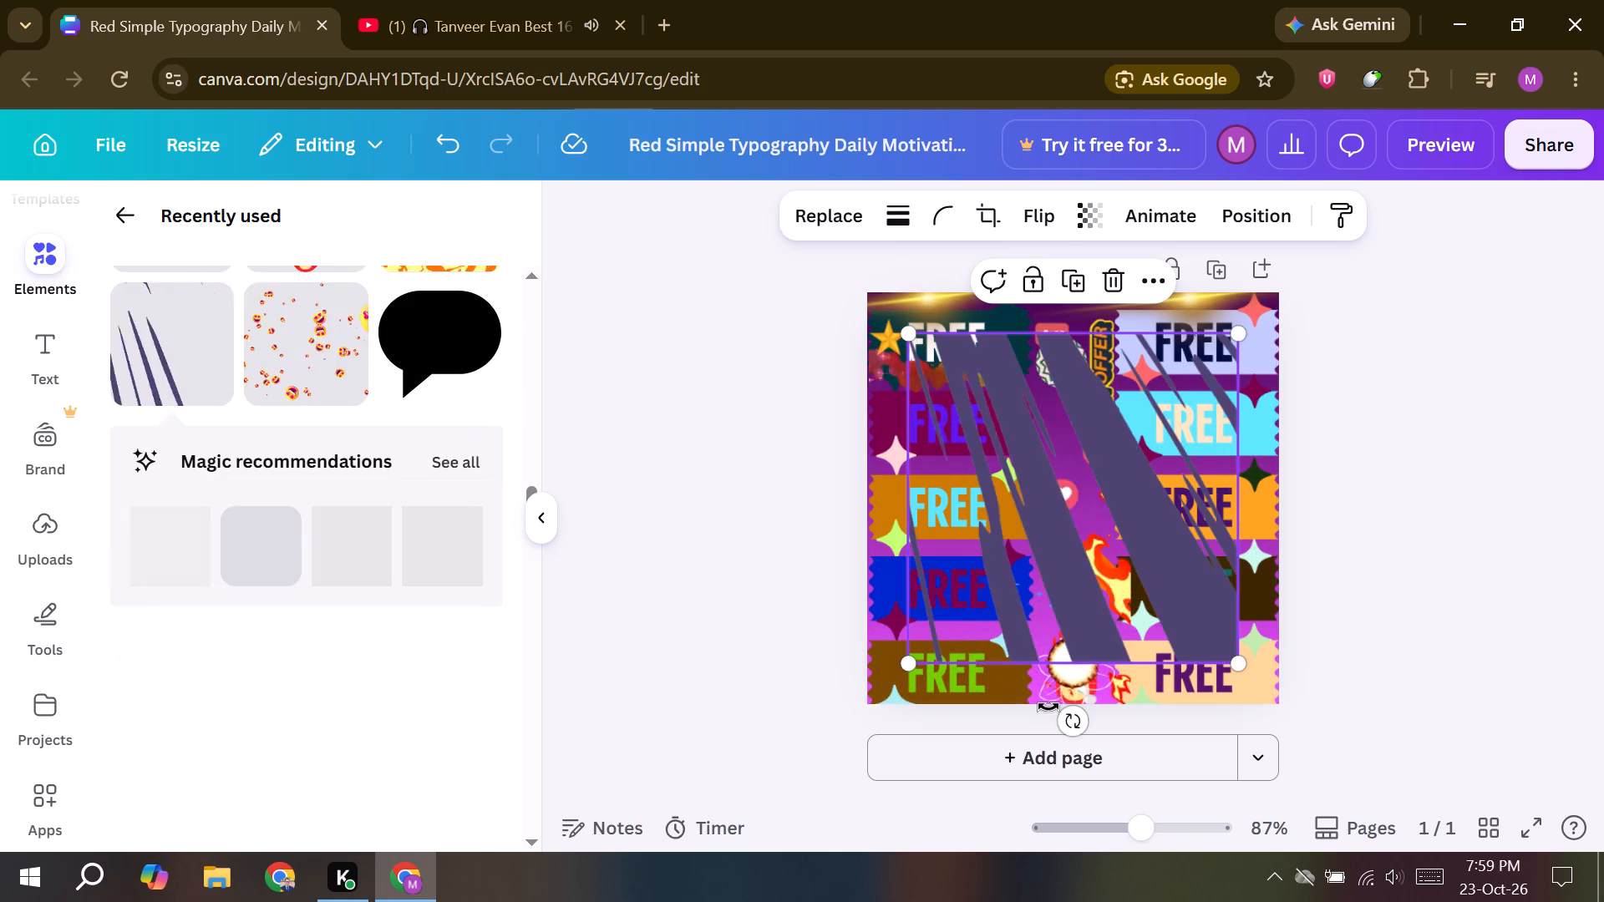
drag(911, 657, 1012, 619)
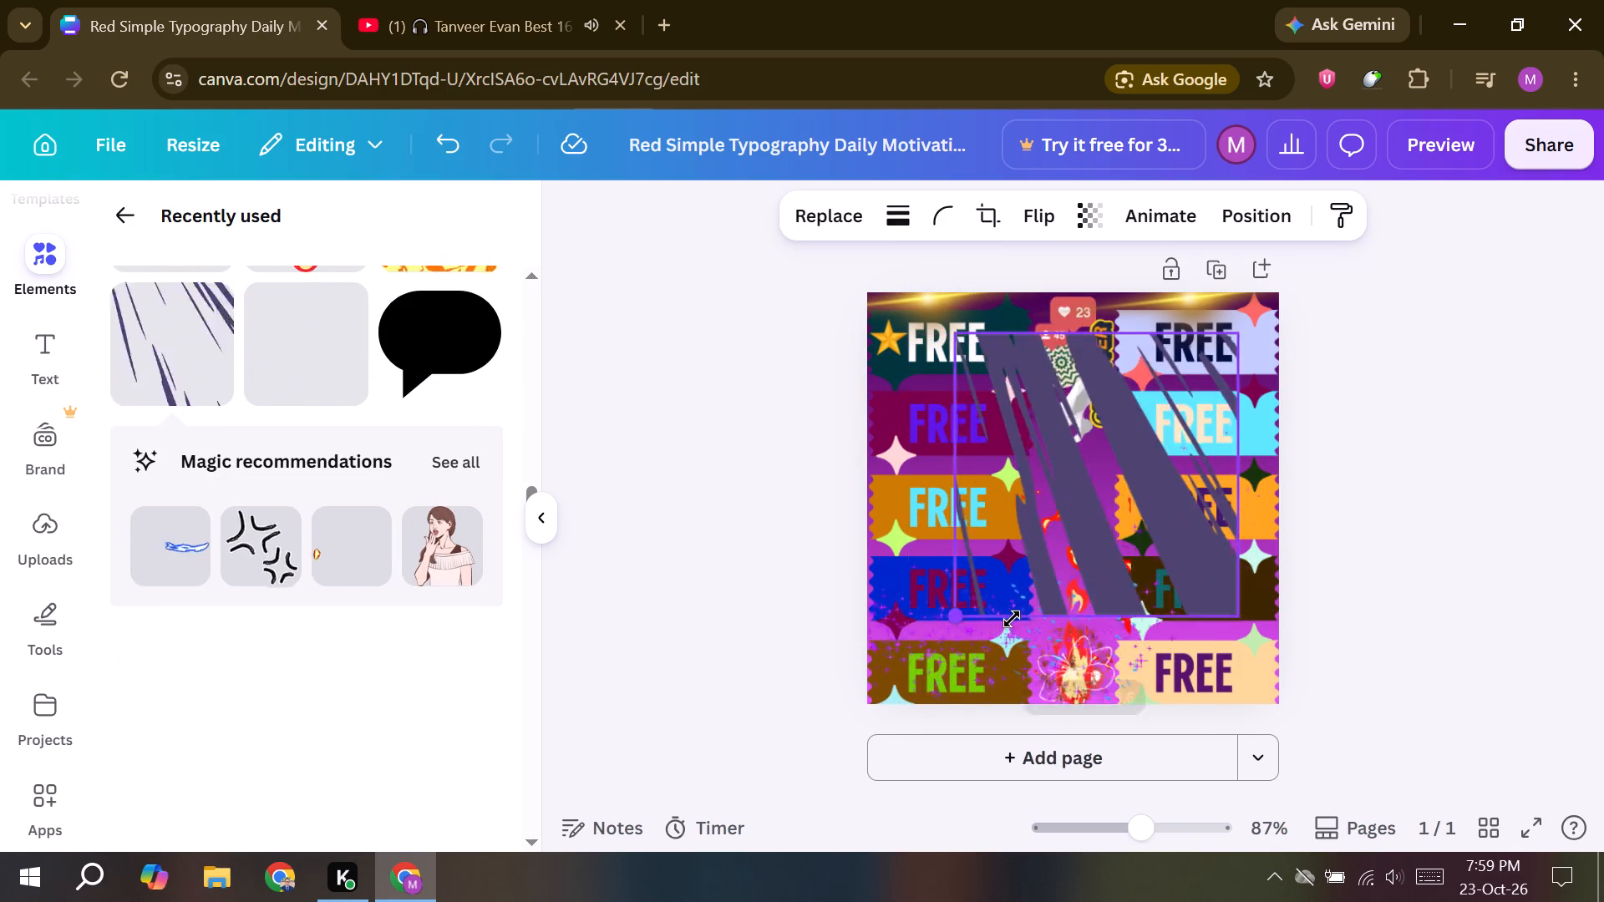
drag(1012, 619, 1187, 507)
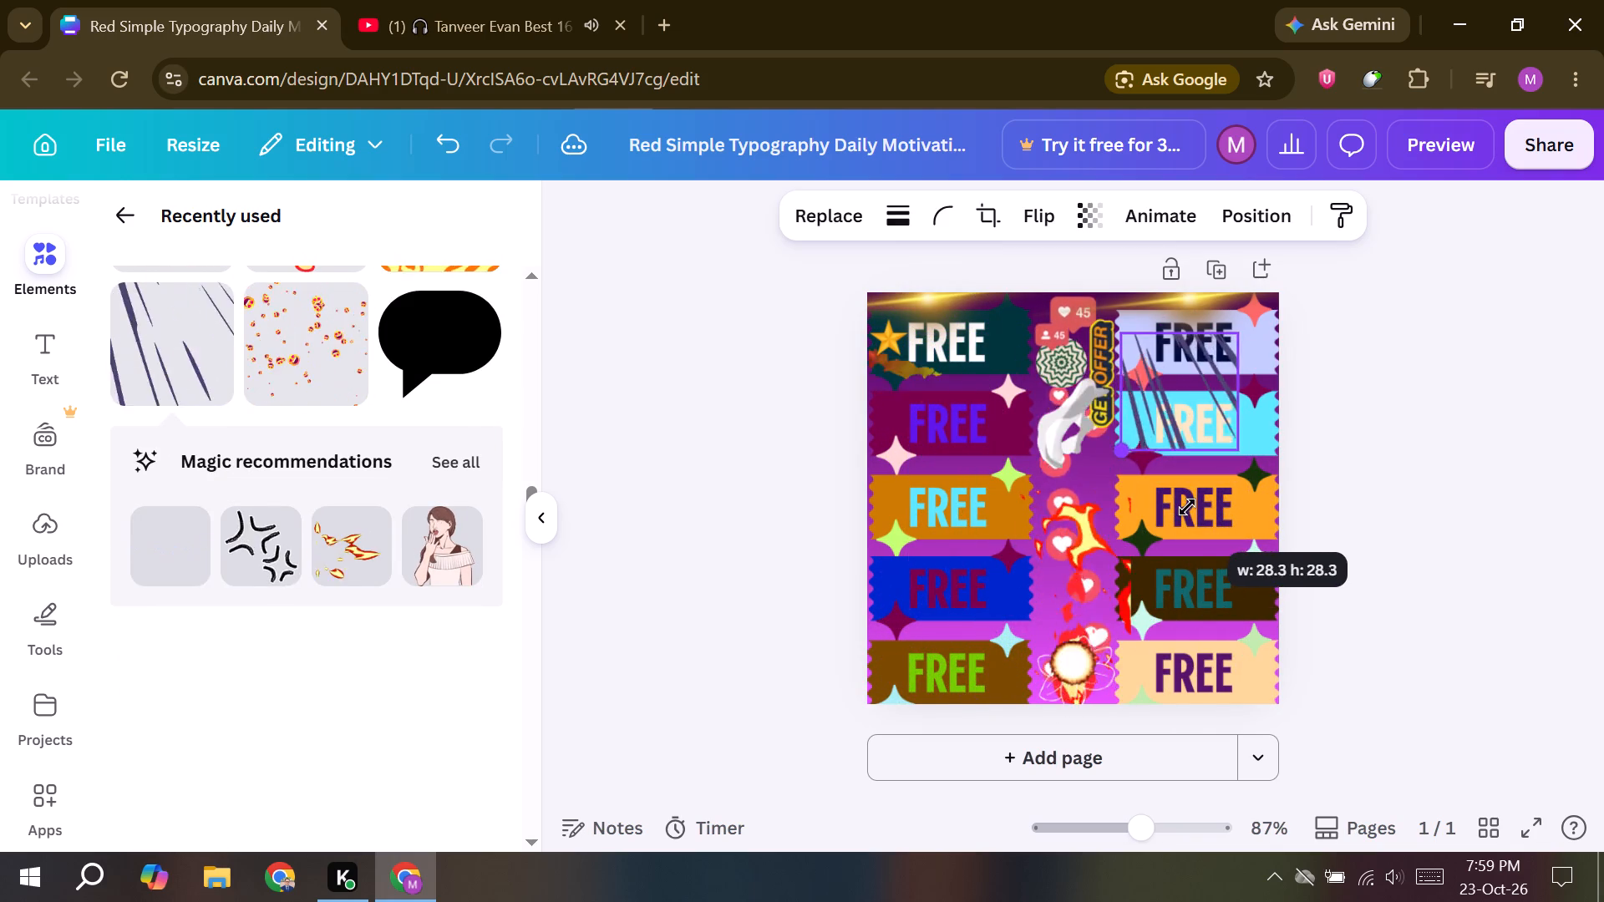
drag(1187, 507, 1191, 506)
Fit the speed lines to the middle gap's width and place them over the fire between the third and fourth ticket rows.
drag(1185, 393, 1062, 667)
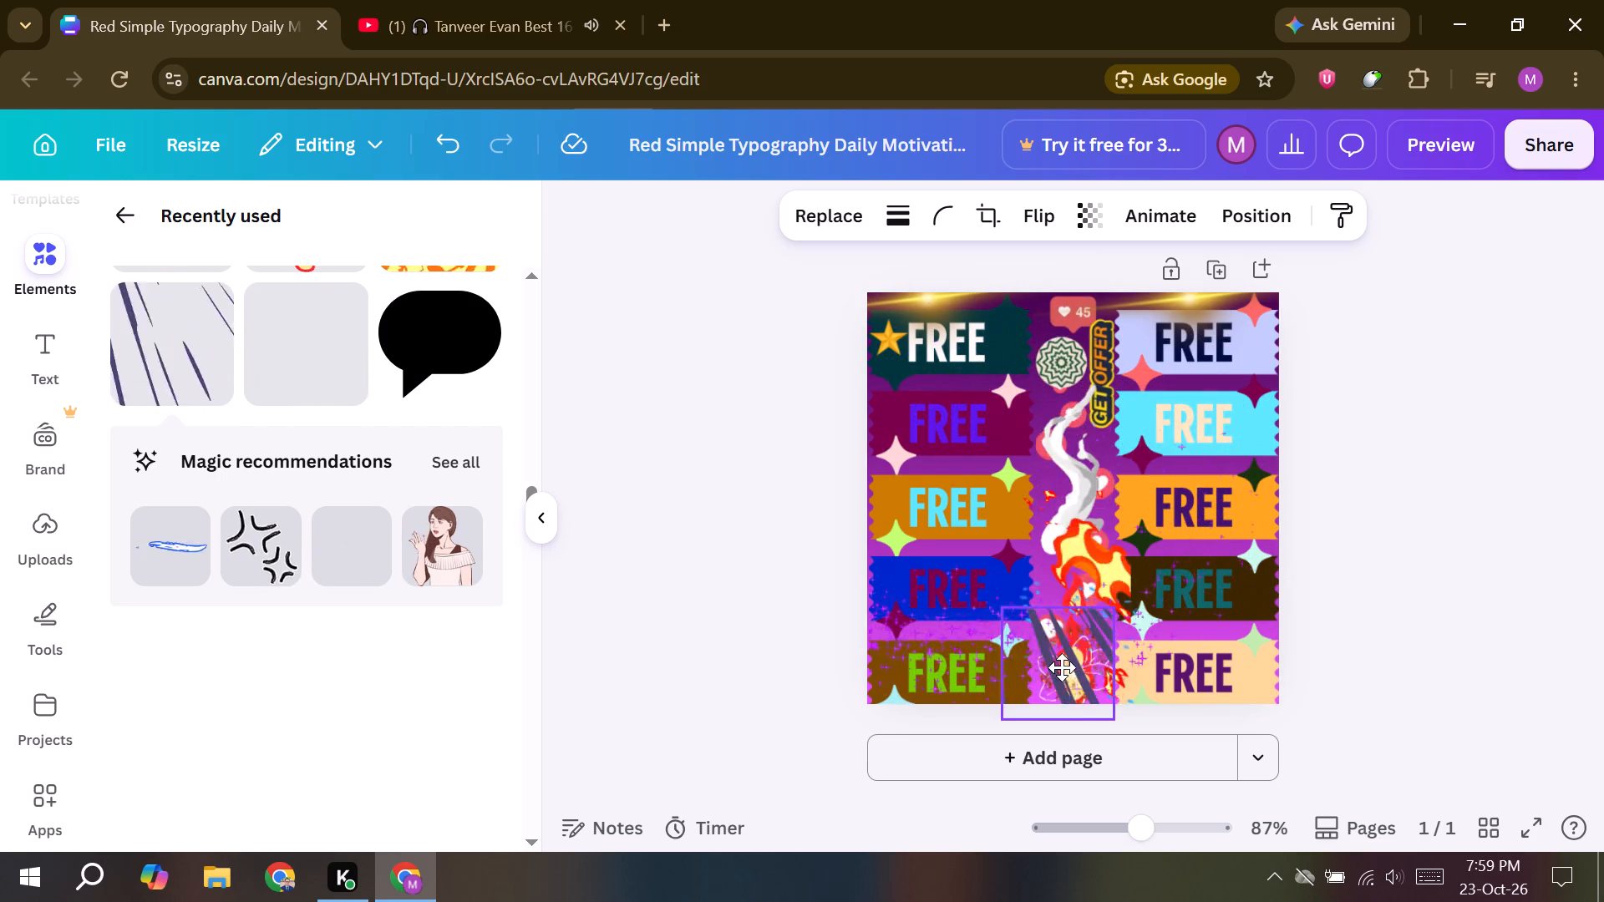
drag(1062, 667, 1077, 652)
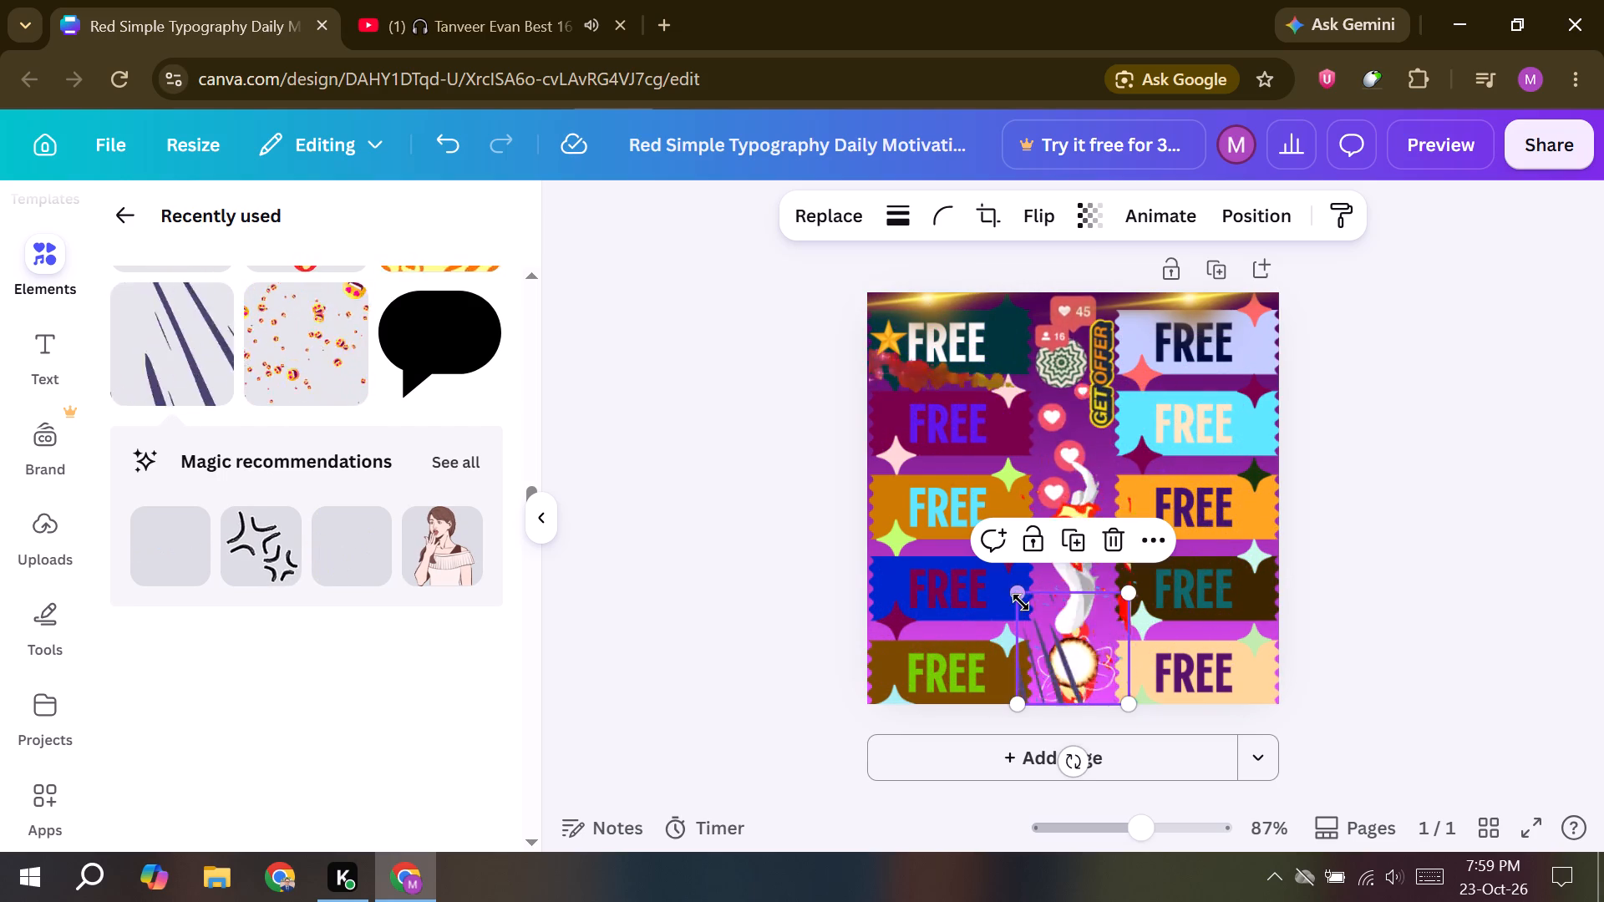
drag(1023, 597, 1034, 606)
drag(1062, 621, 1058, 622)
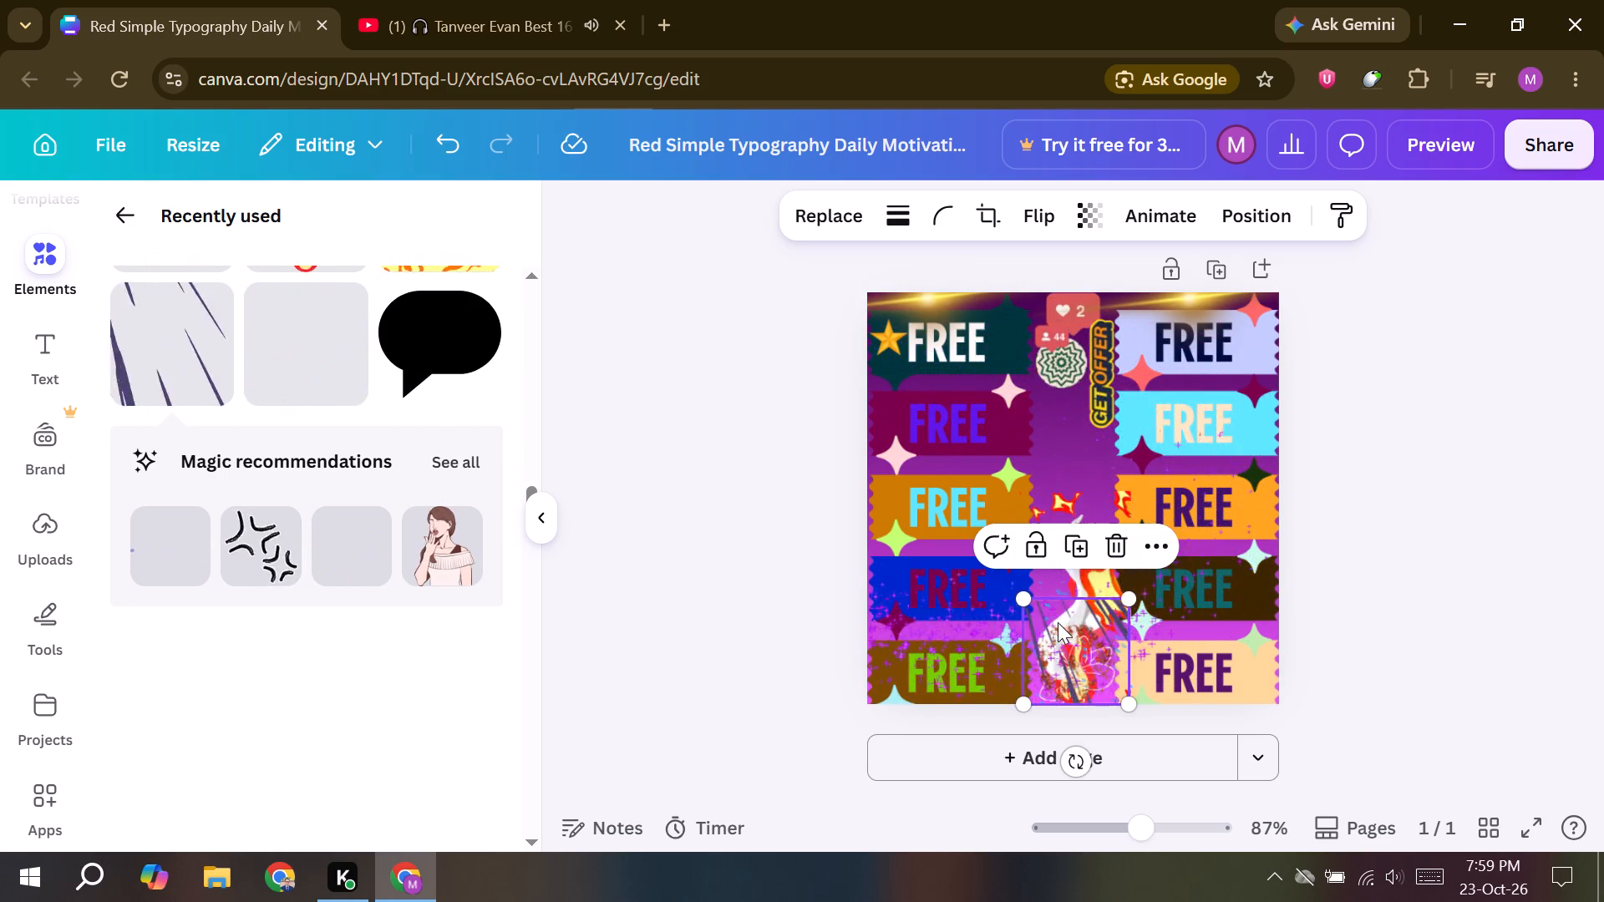
drag(1058, 622, 1061, 538)
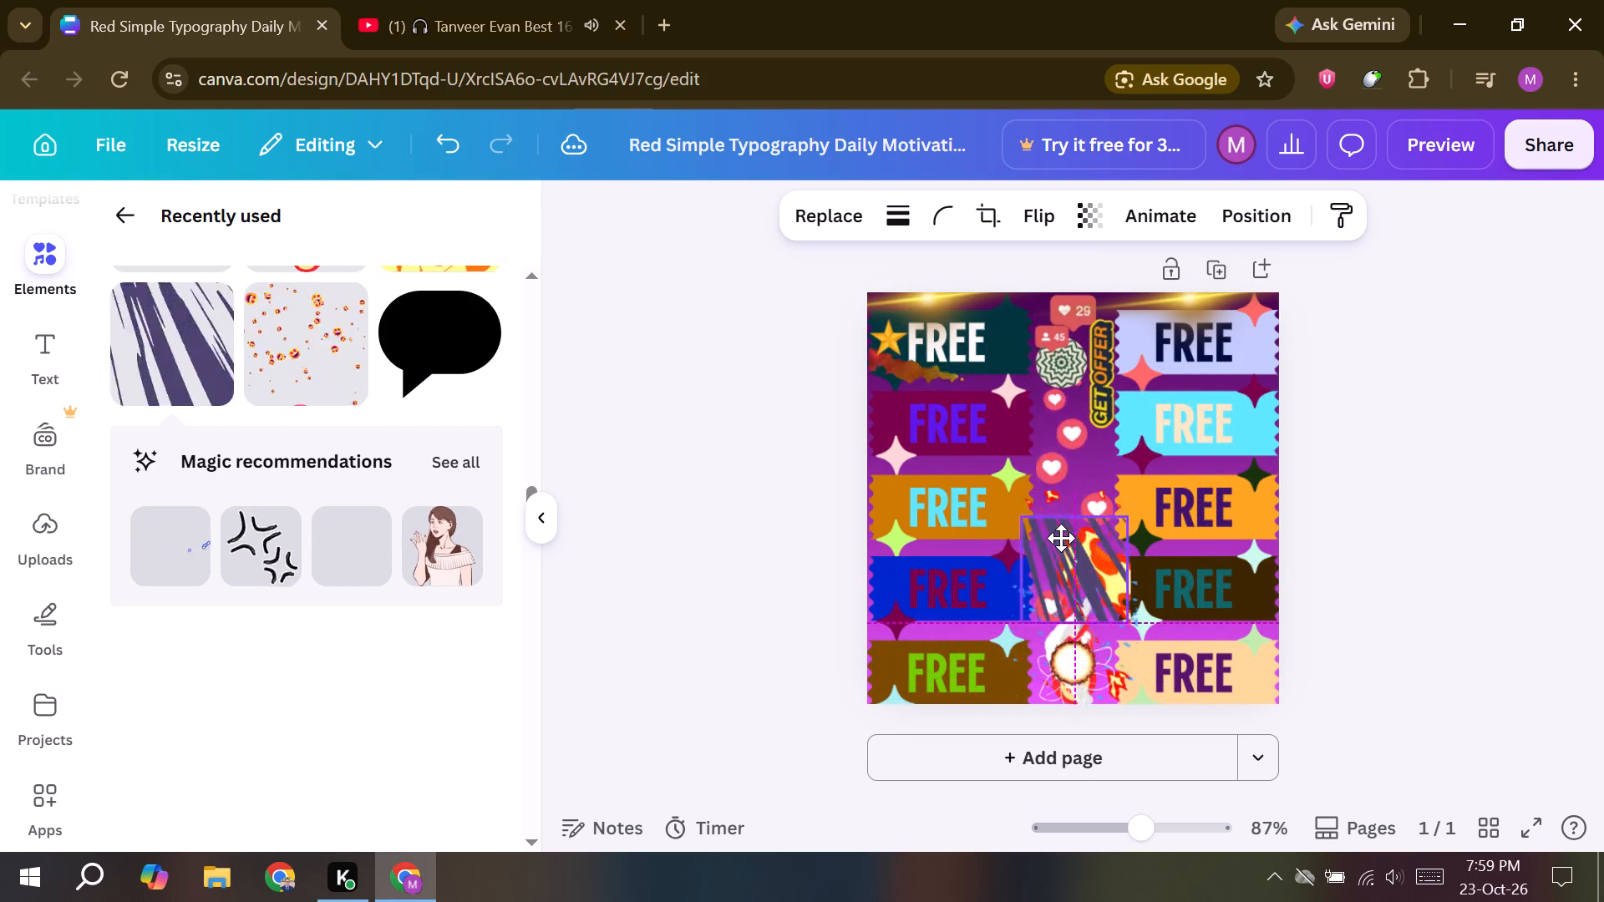
drag(1061, 538, 1061, 532)
click(1418, 452)
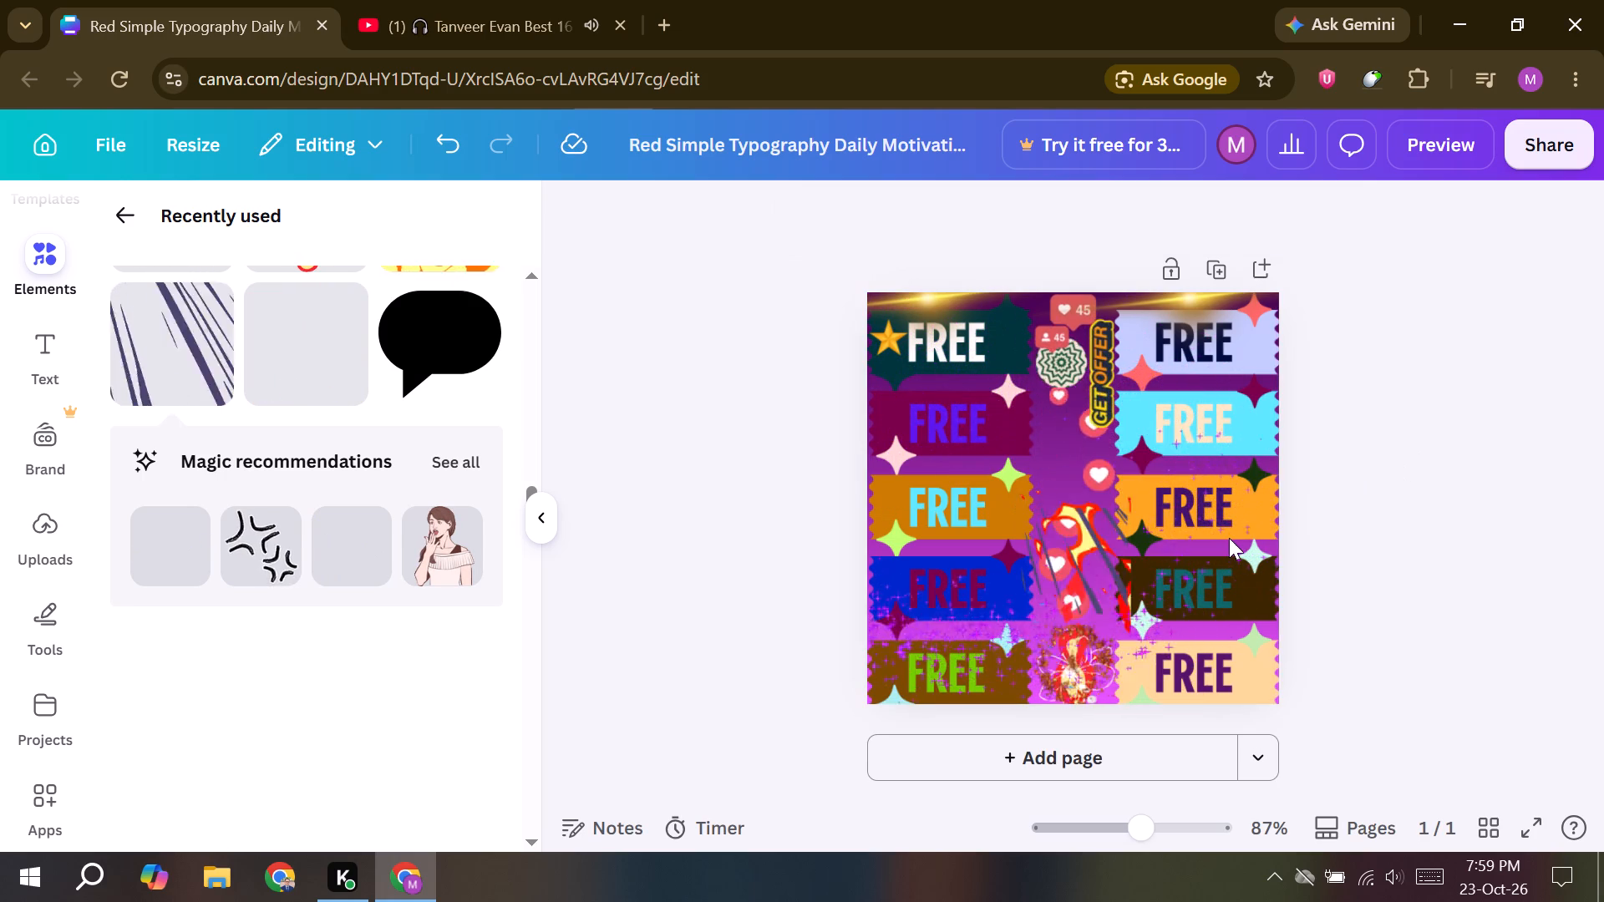
Add the black heartbeat line from the recently used elements and rotate it to about -90° so it stands vertically in the middle gap.
scroll(342, 524, down, 2)
scroll(329, 519, up, 1)
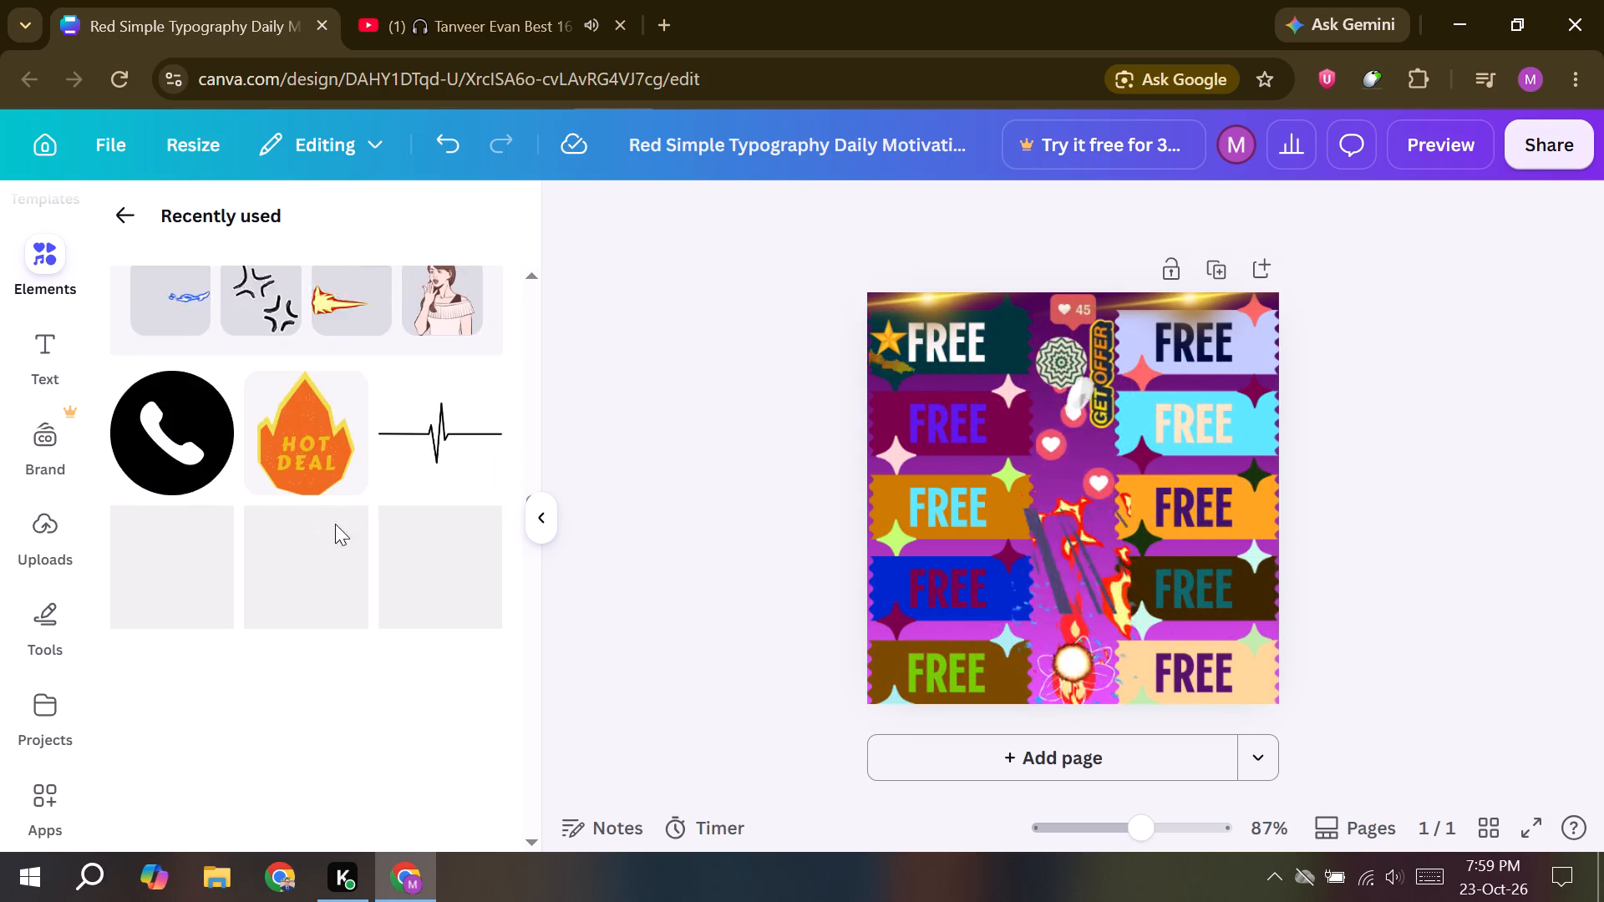
scroll(335, 524, up, 1)
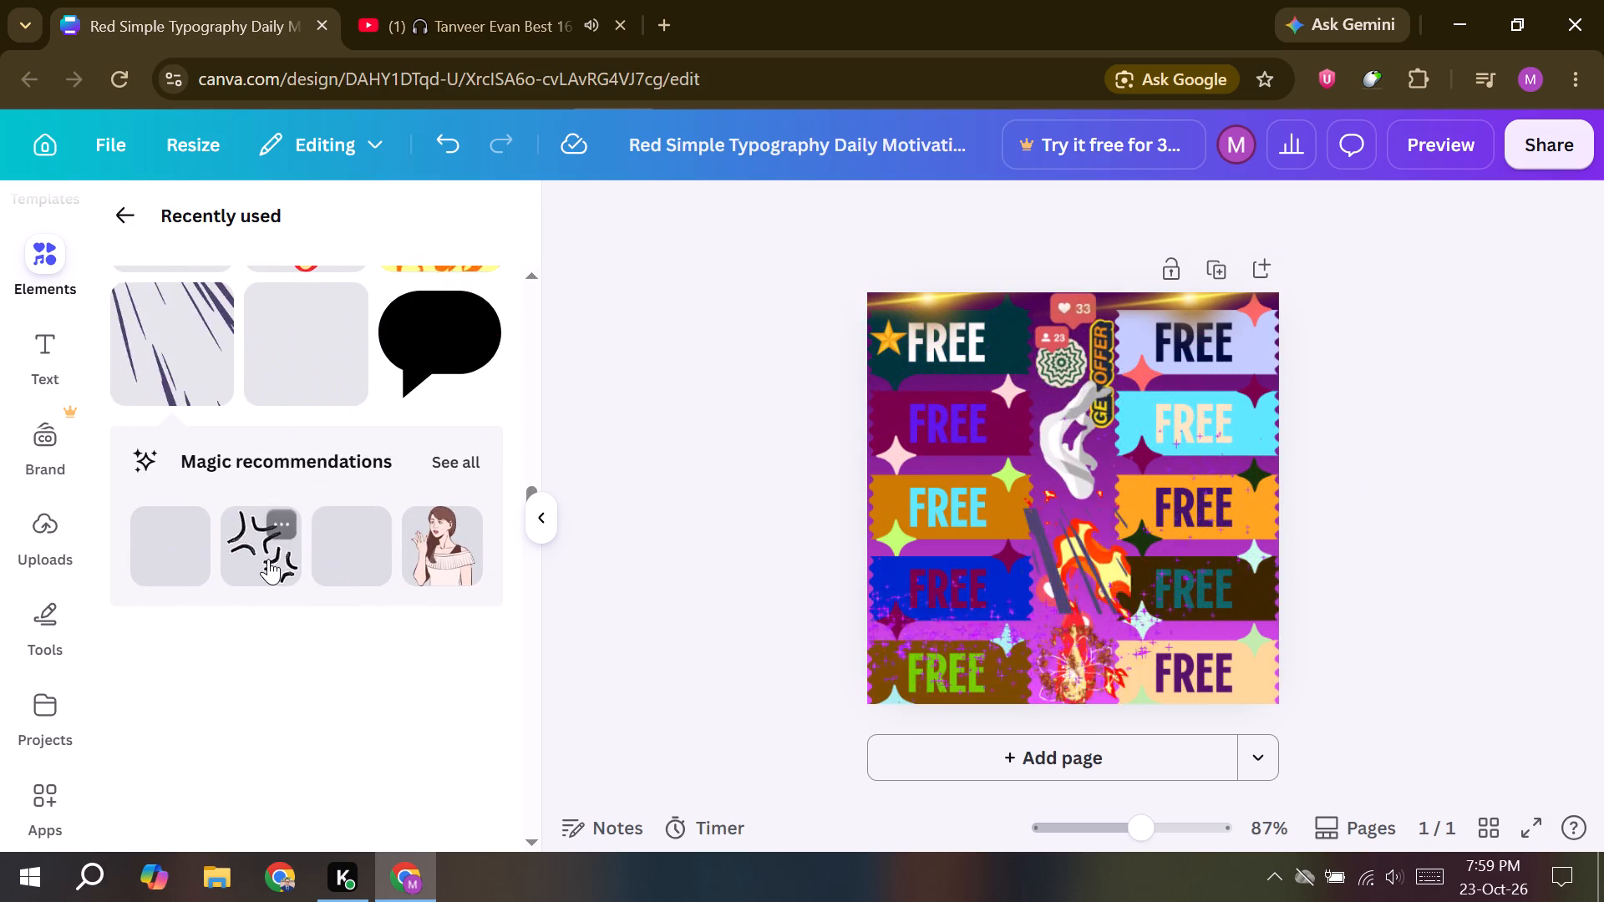
scroll(269, 534, down, 2)
click(419, 448)
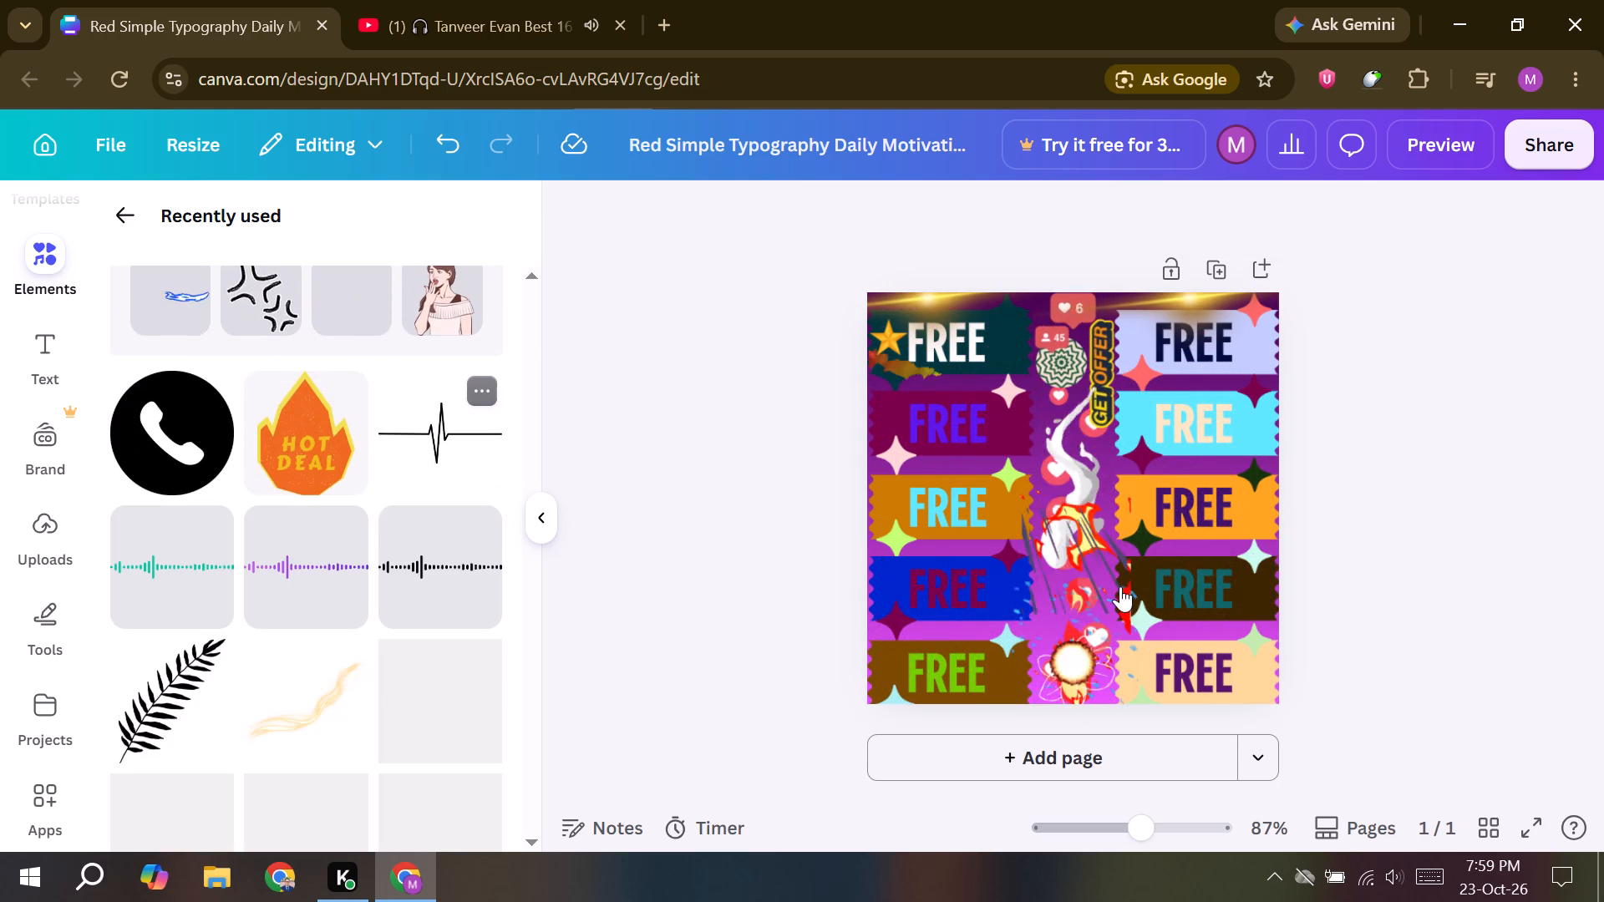
drag(1073, 589, 1128, 557)
drag(1143, 567, 1161, 514)
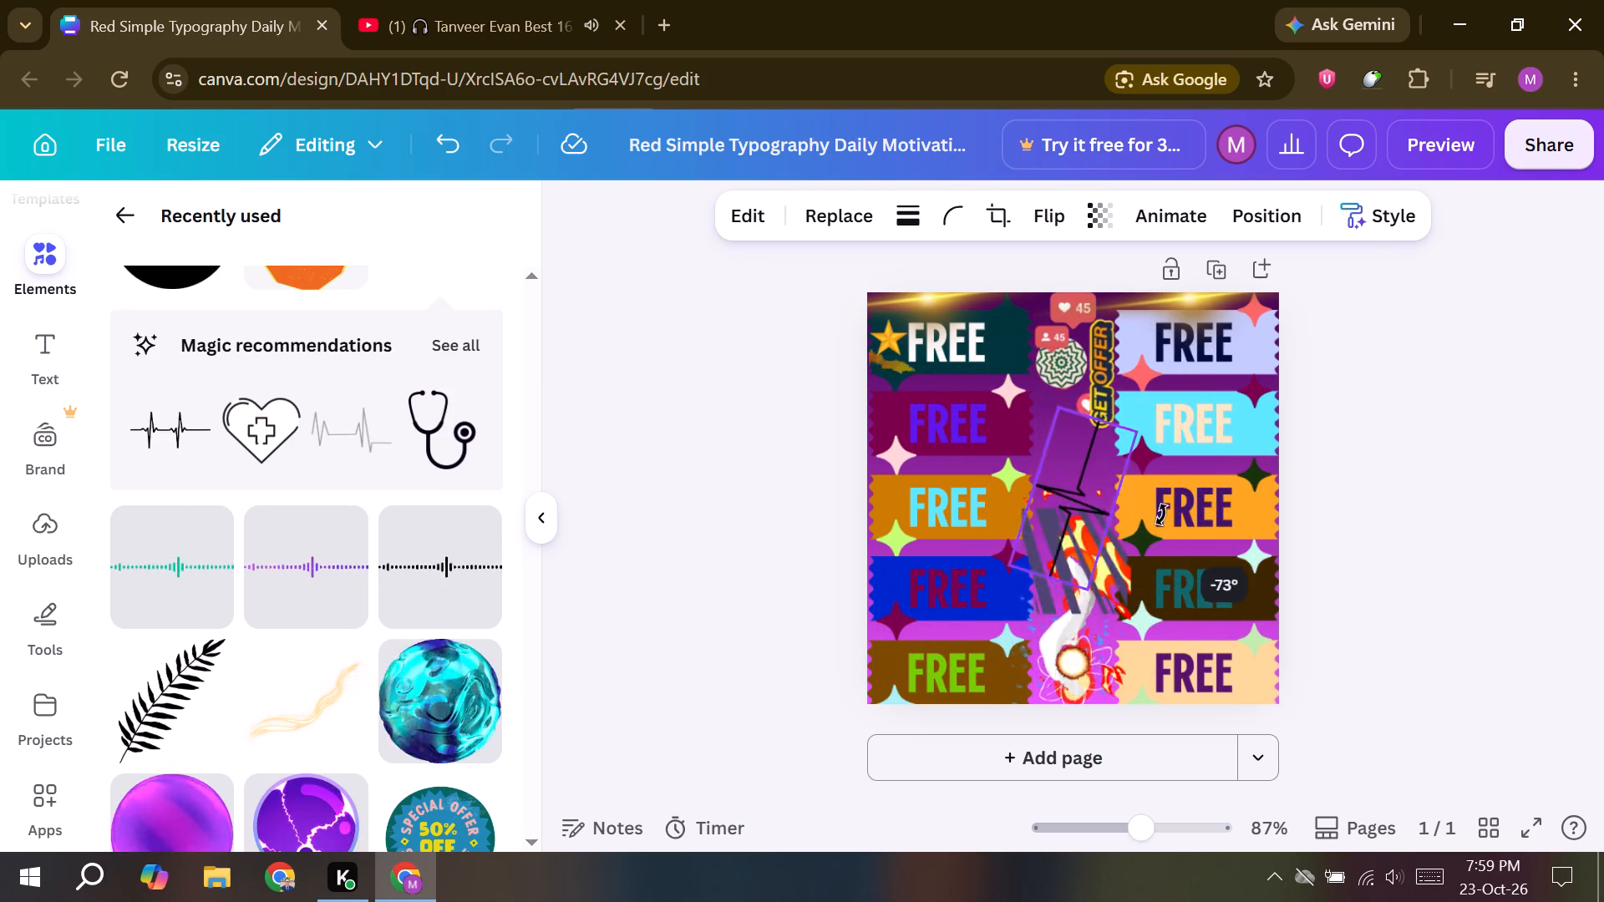
drag(1161, 514, 1163, 497)
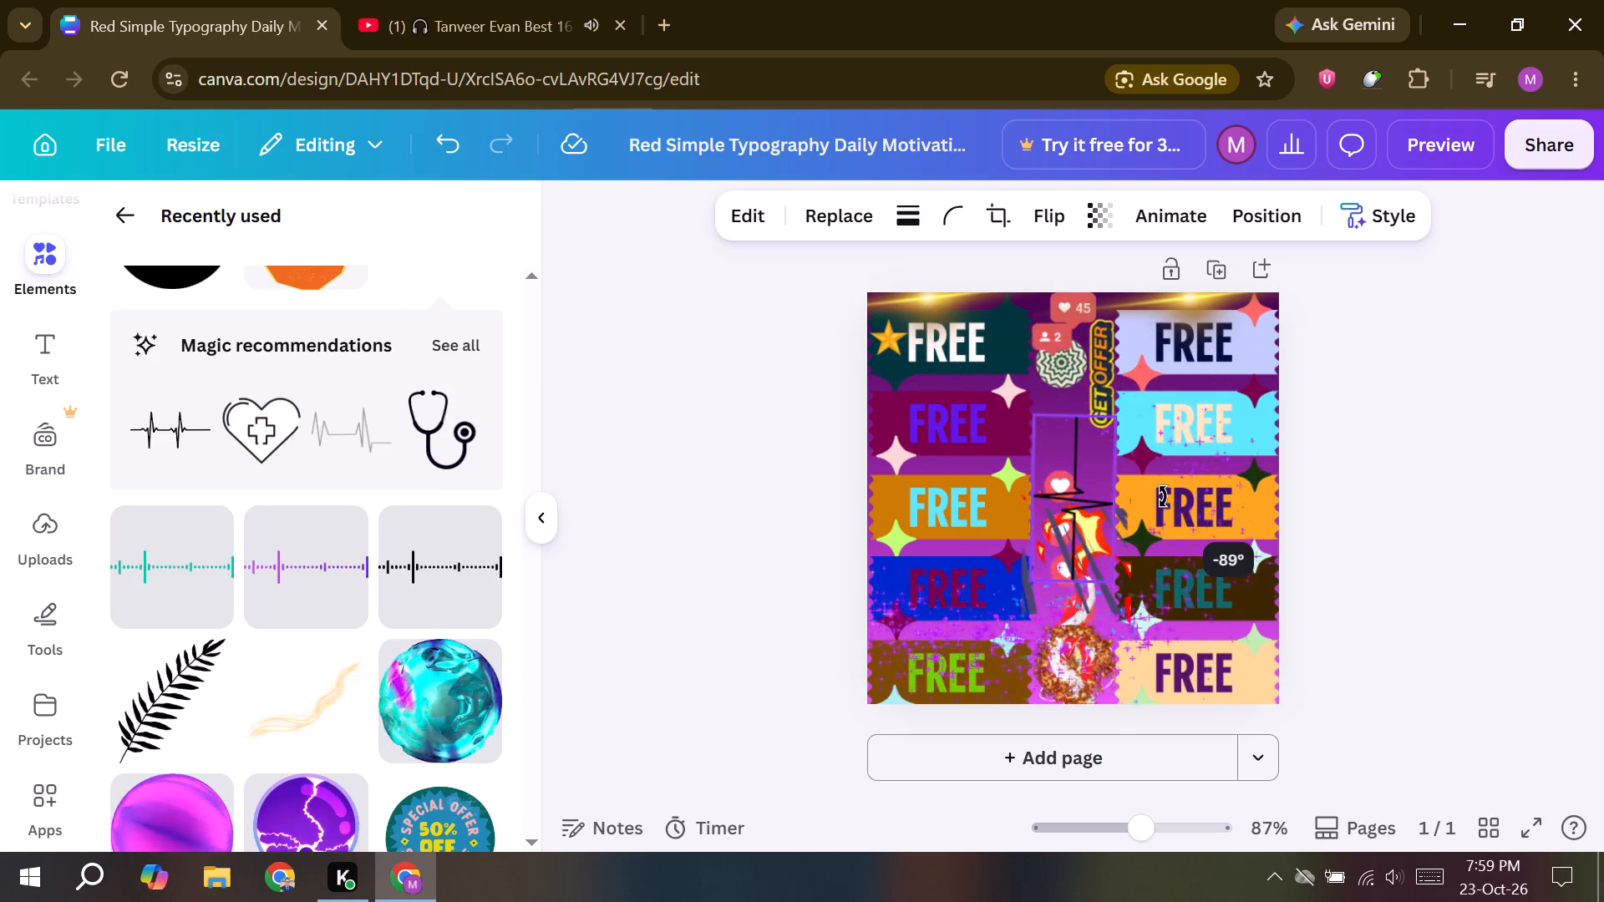
drag(1163, 497, 1163, 486)
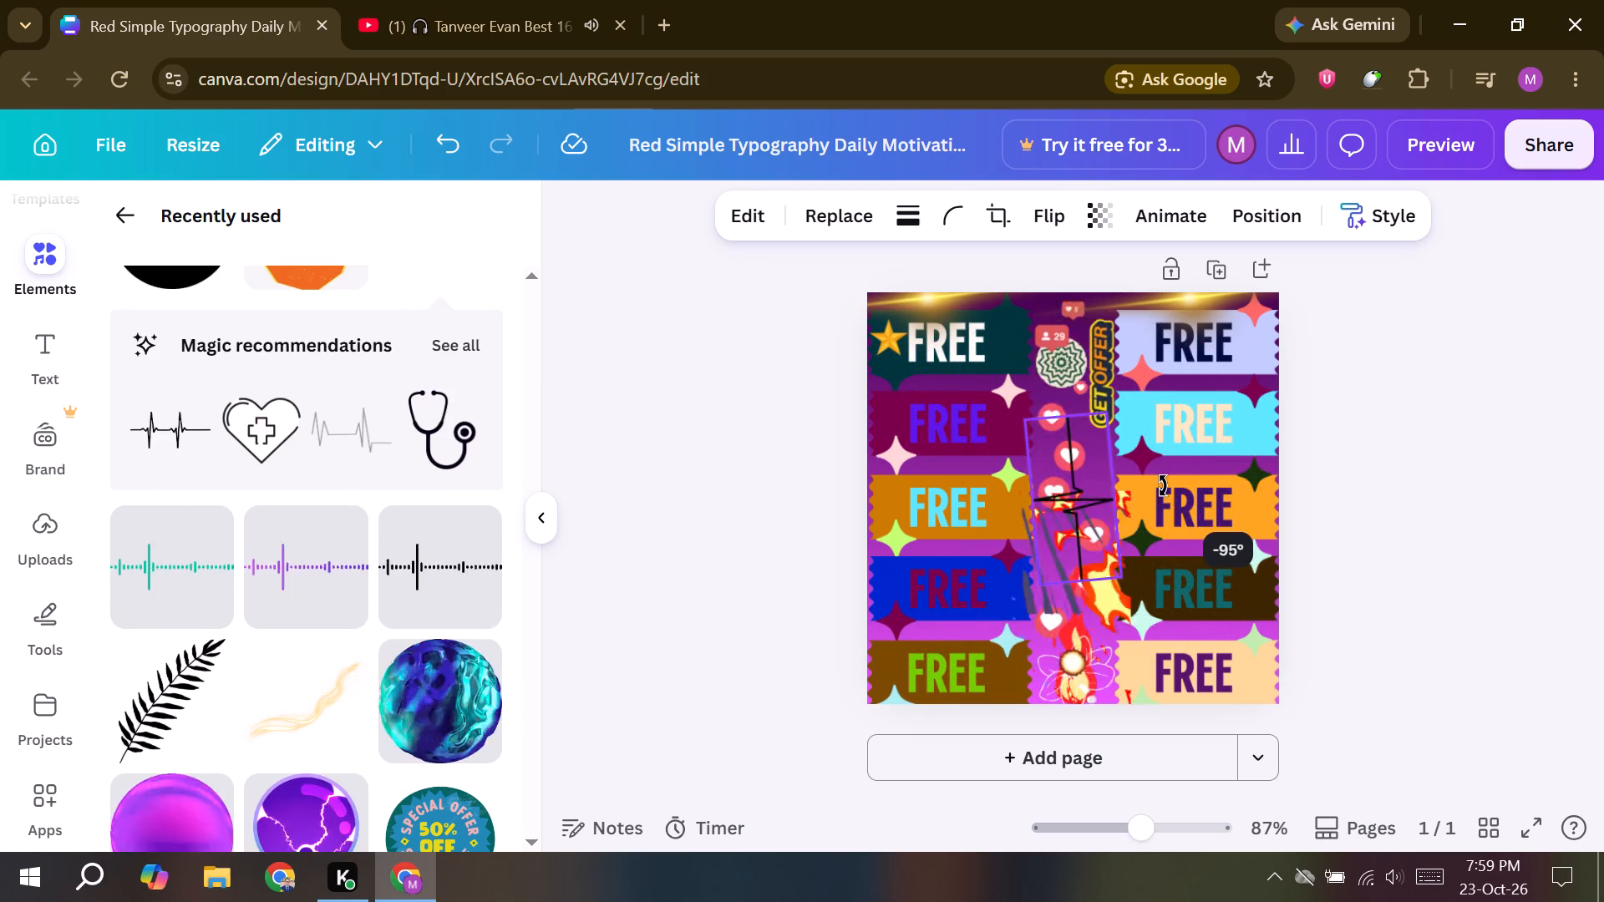
drag(1163, 486, 1167, 493)
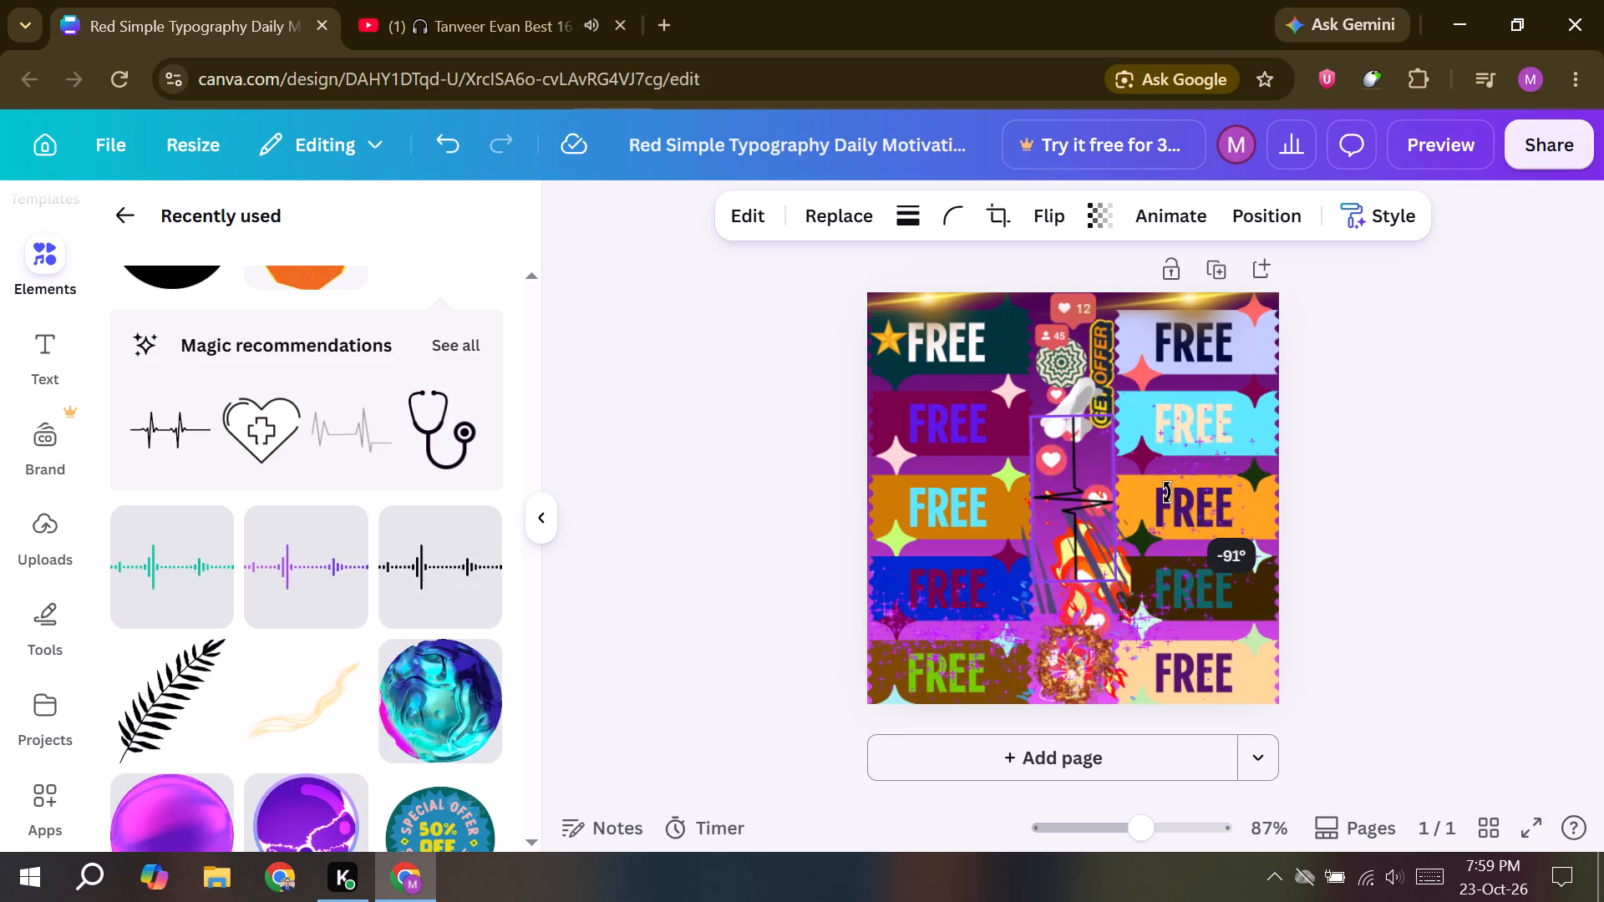
drag(1167, 493, 1168, 495)
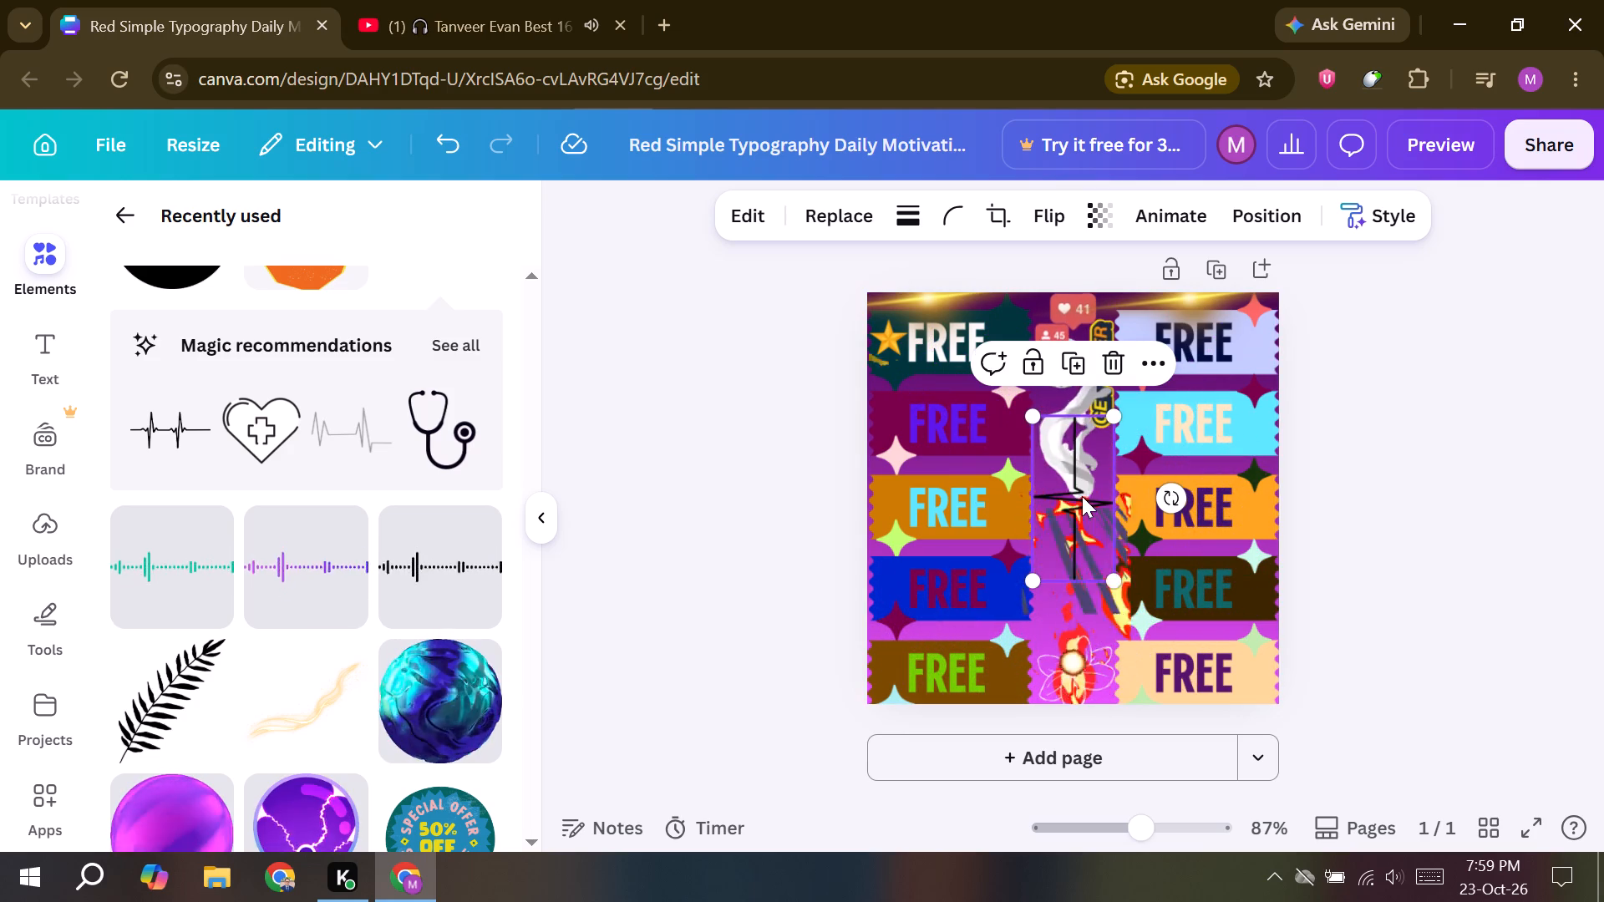
click(1170, 506)
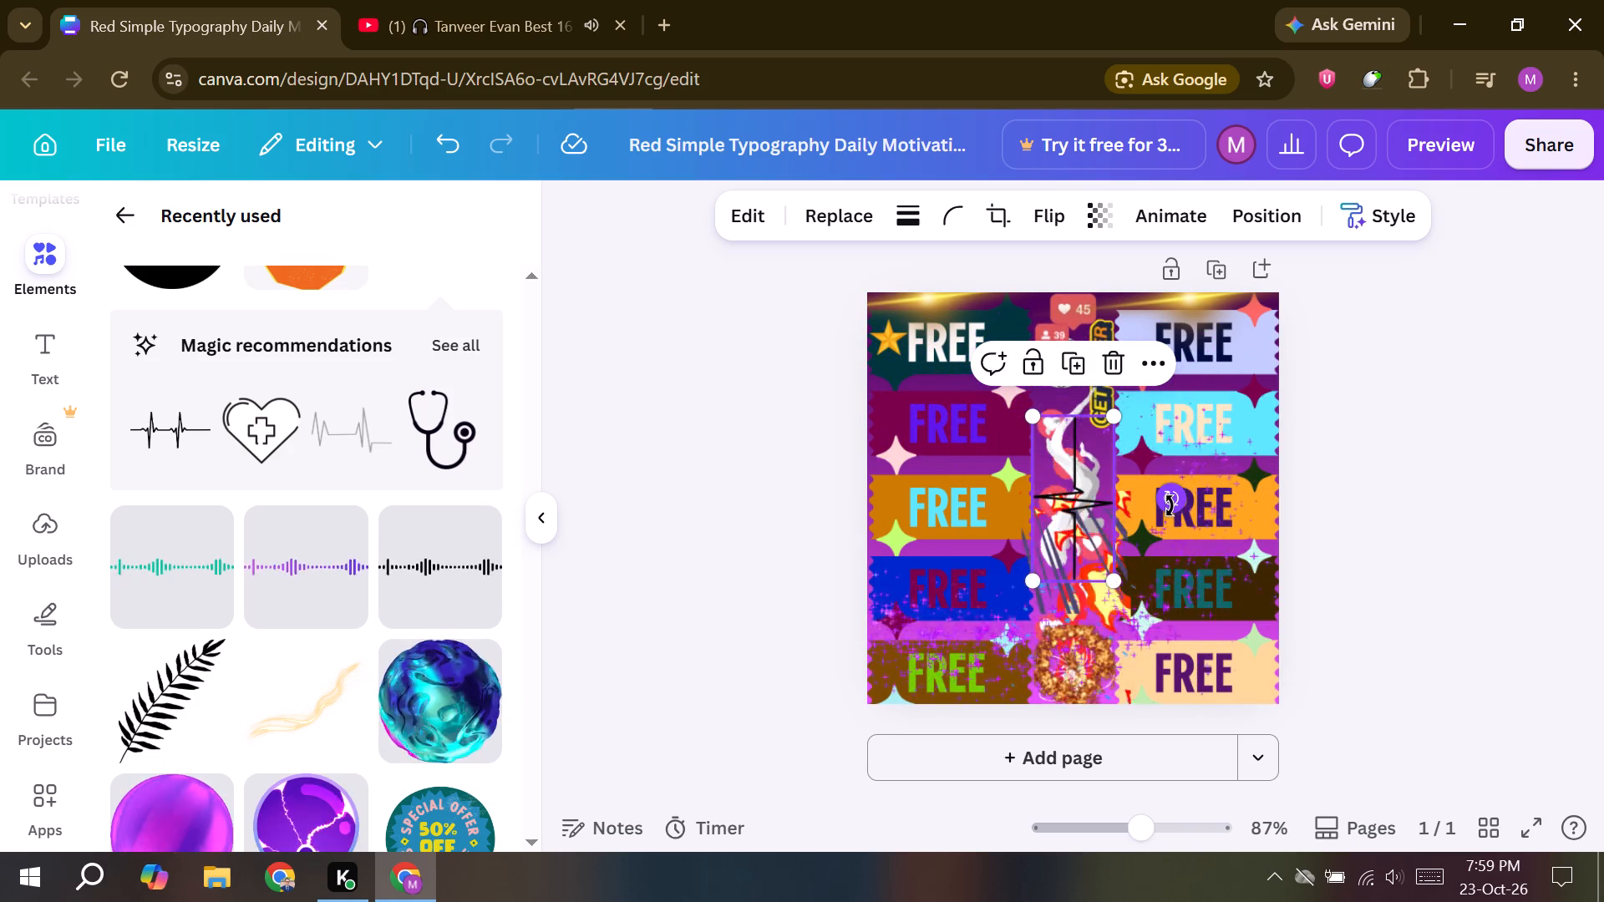
Move the vertical heartbeat line onto the left ticket column, centred over the third FREE ticket.
drag(1063, 520, 1002, 536)
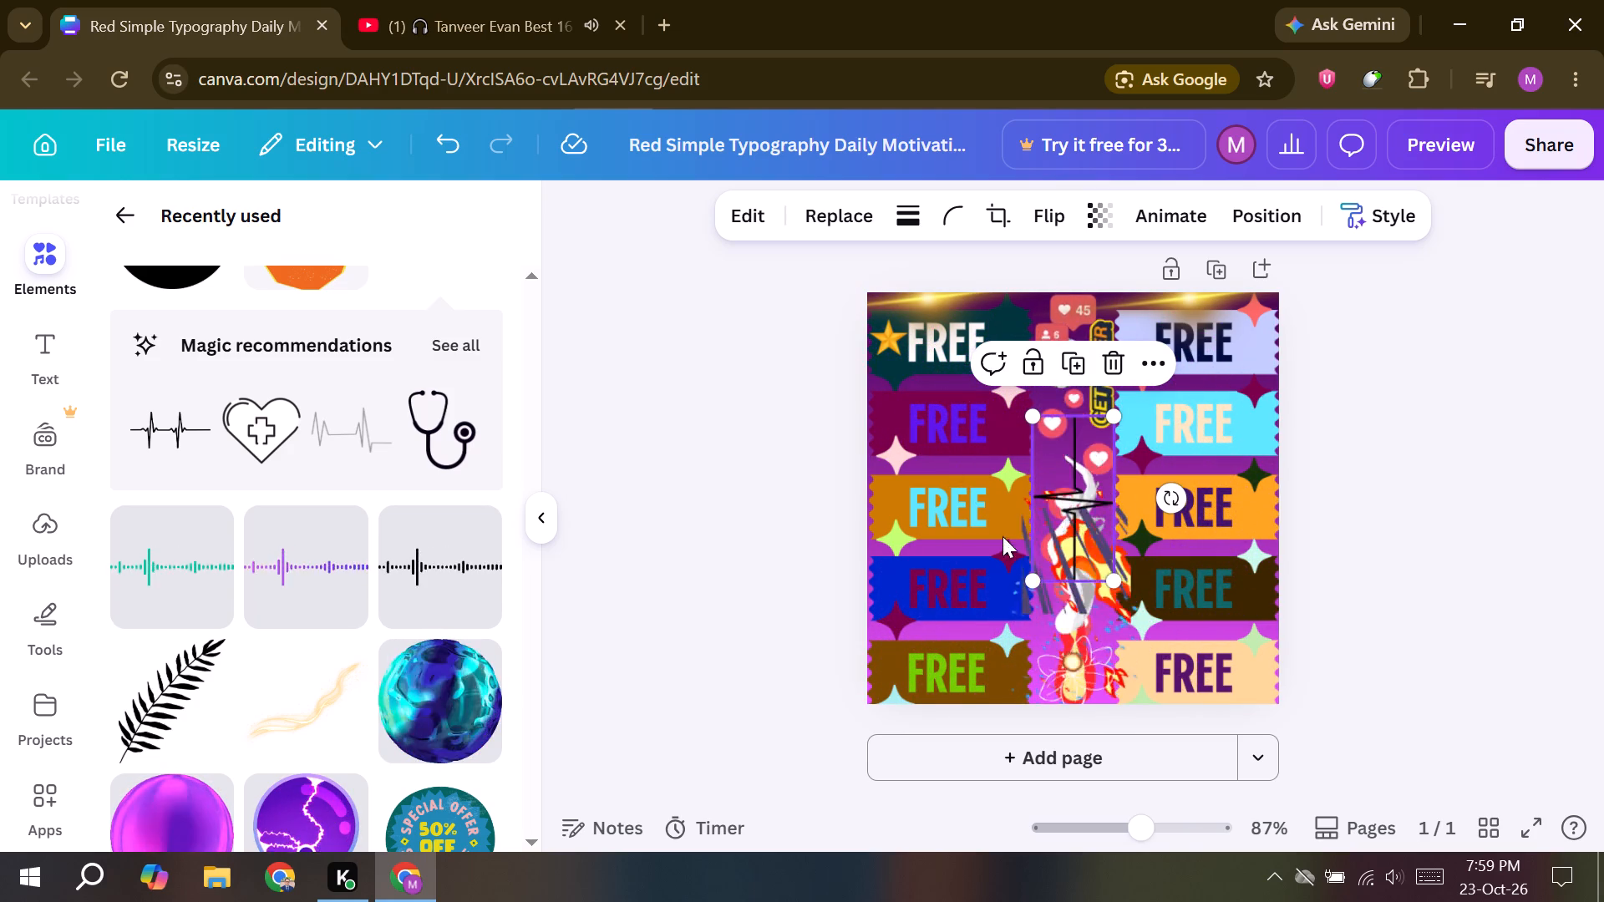
drag(1002, 536, 926, 595)
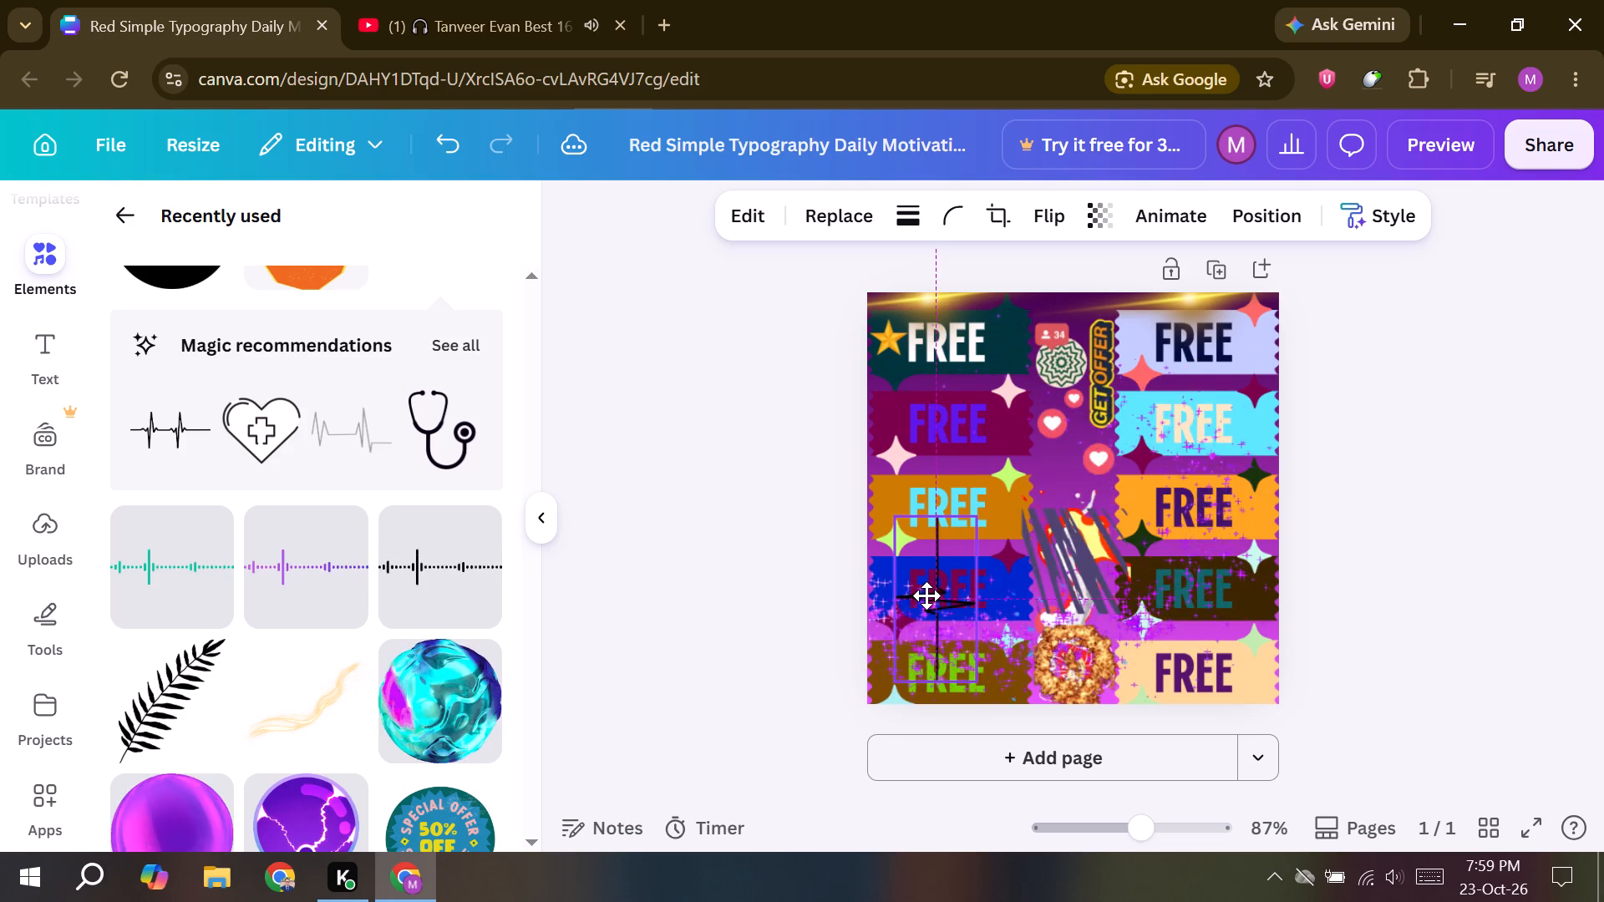
drag(926, 595, 930, 539)
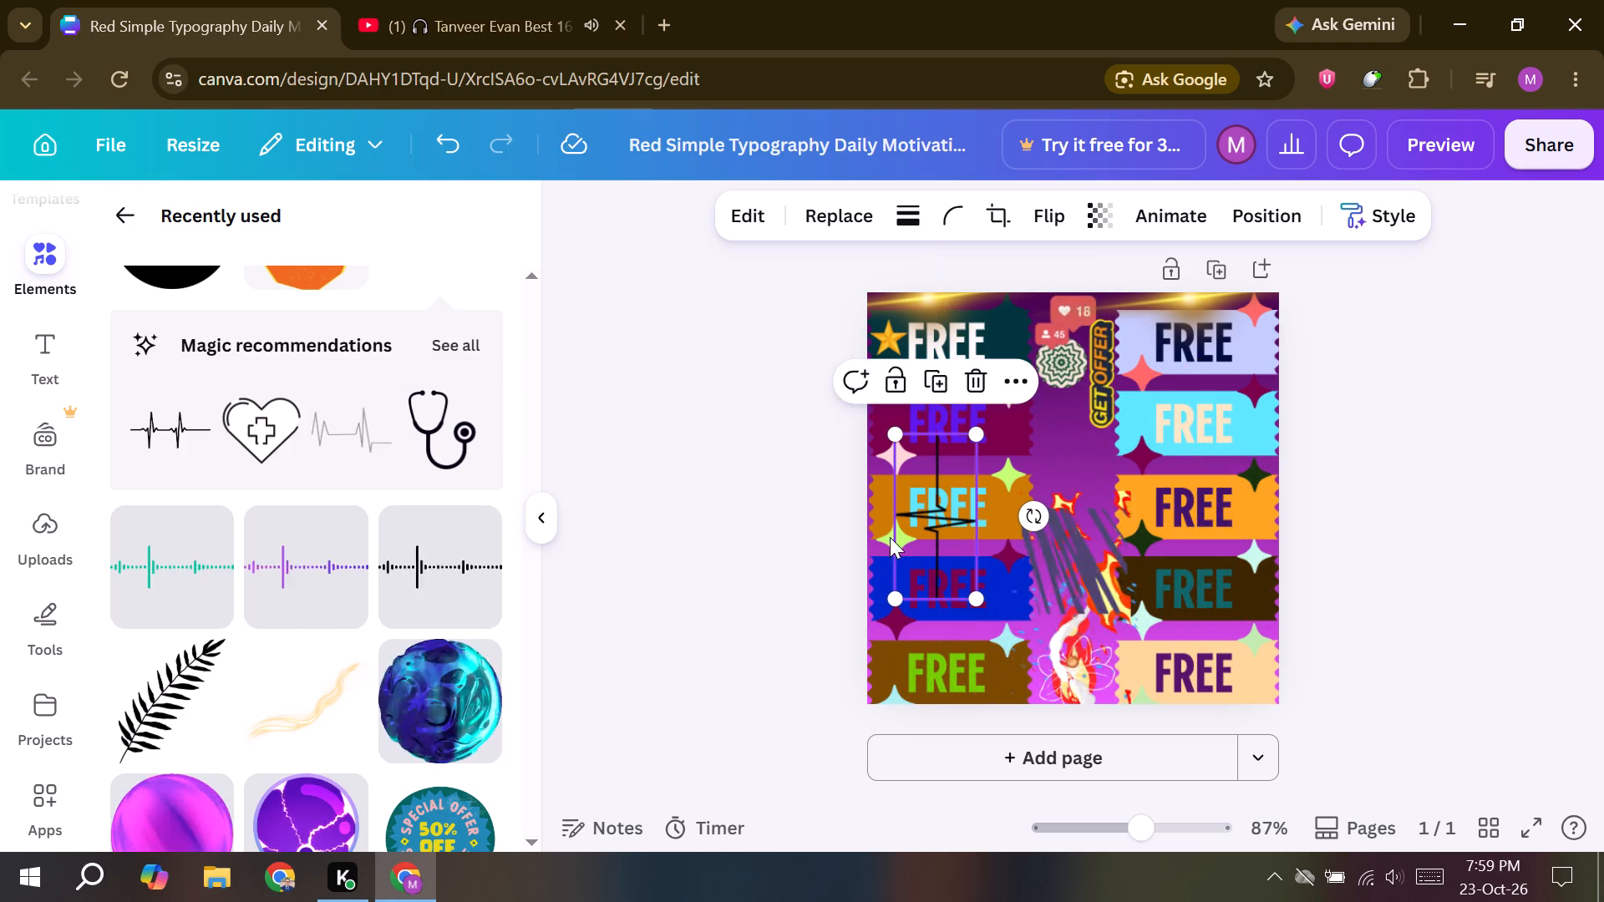
Add a second black heartbeat line to the middle of the page and rotate it towards vertical.
scroll(164, 440, up, 2)
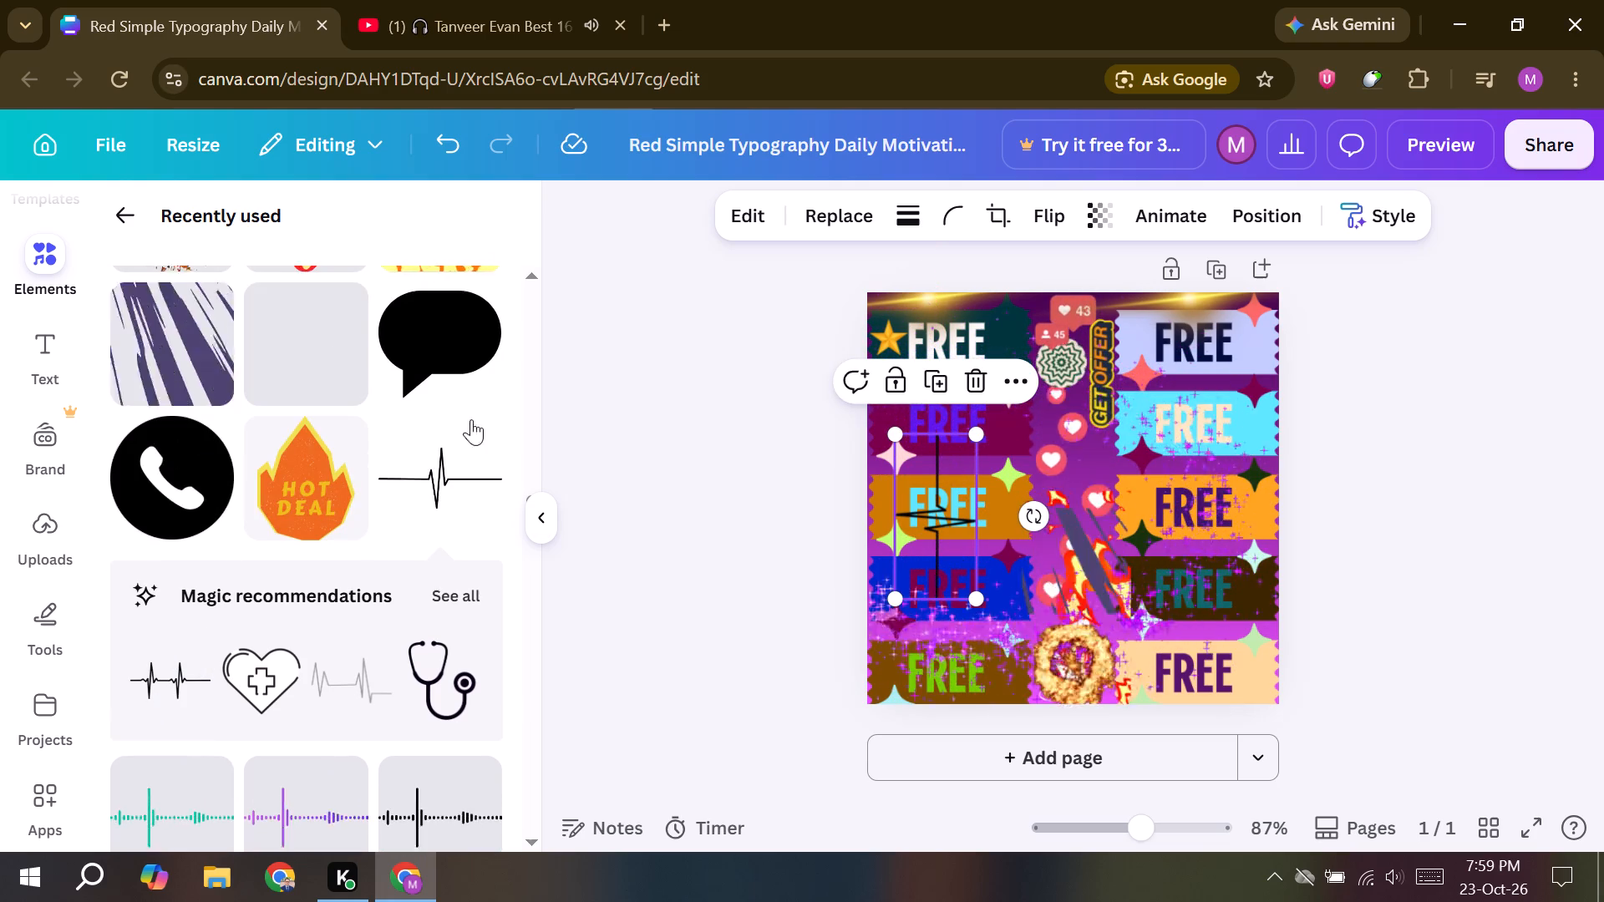
click(439, 458)
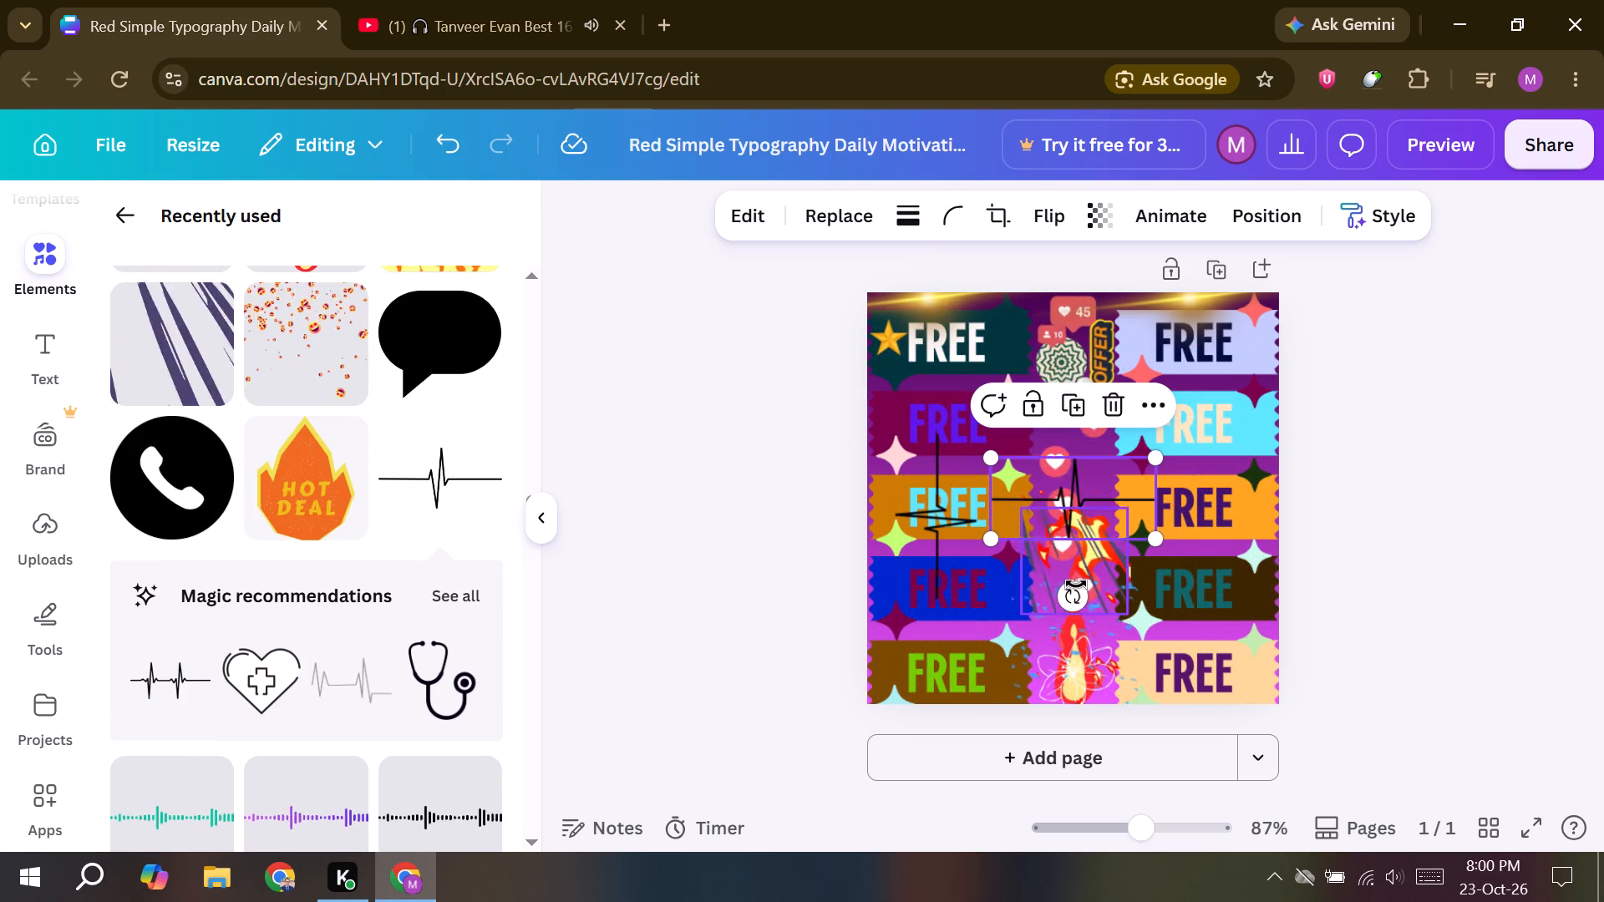
click(1074, 590)
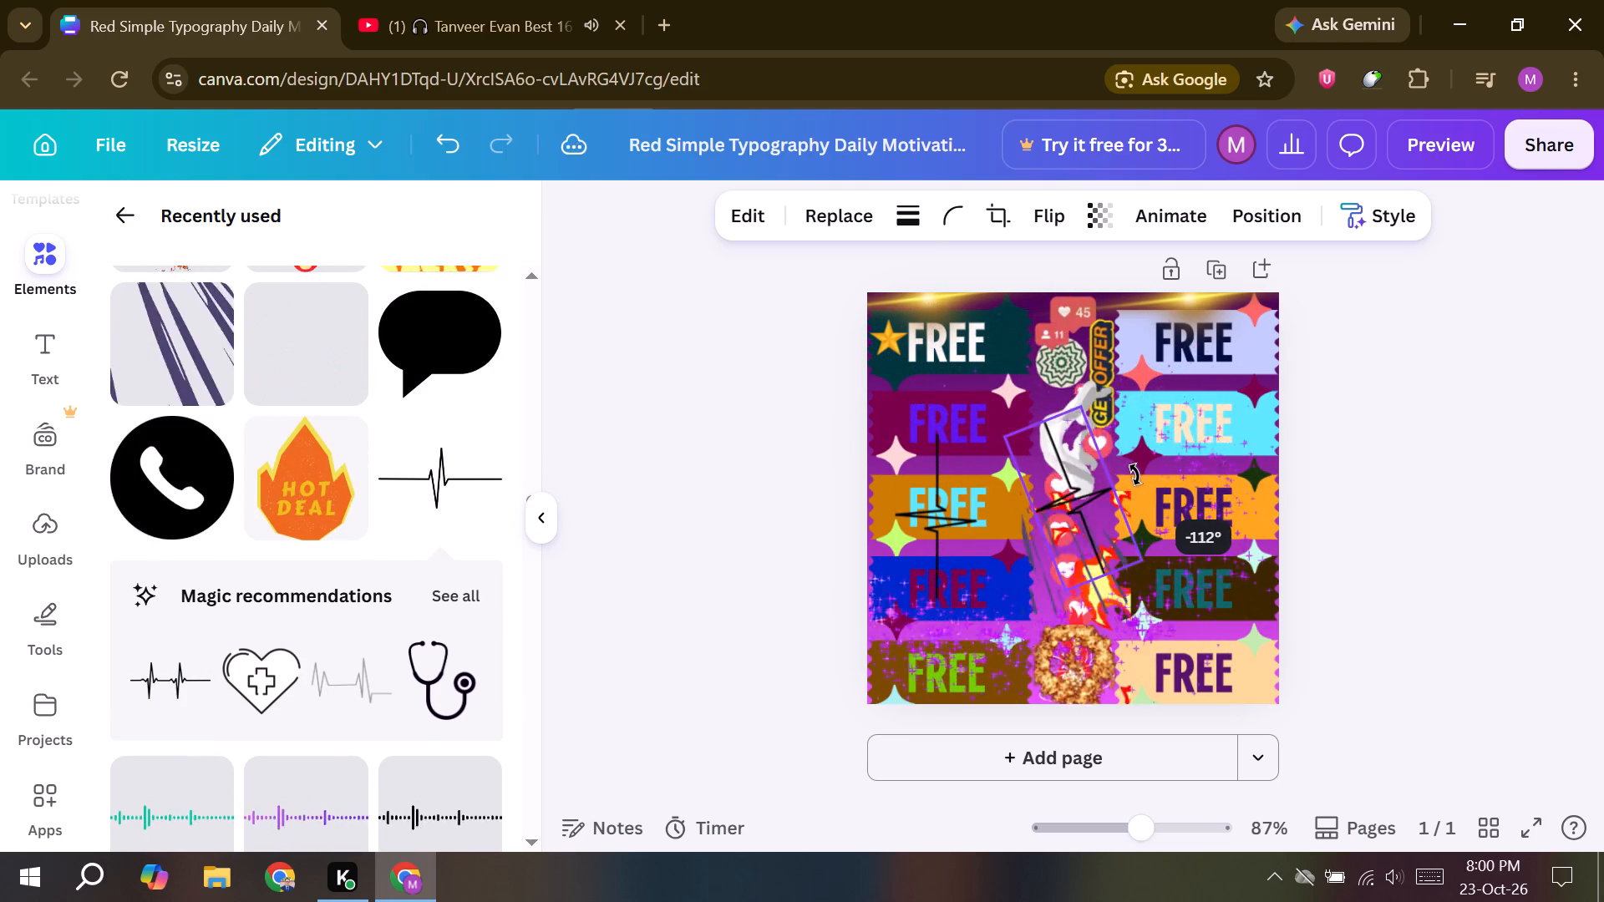